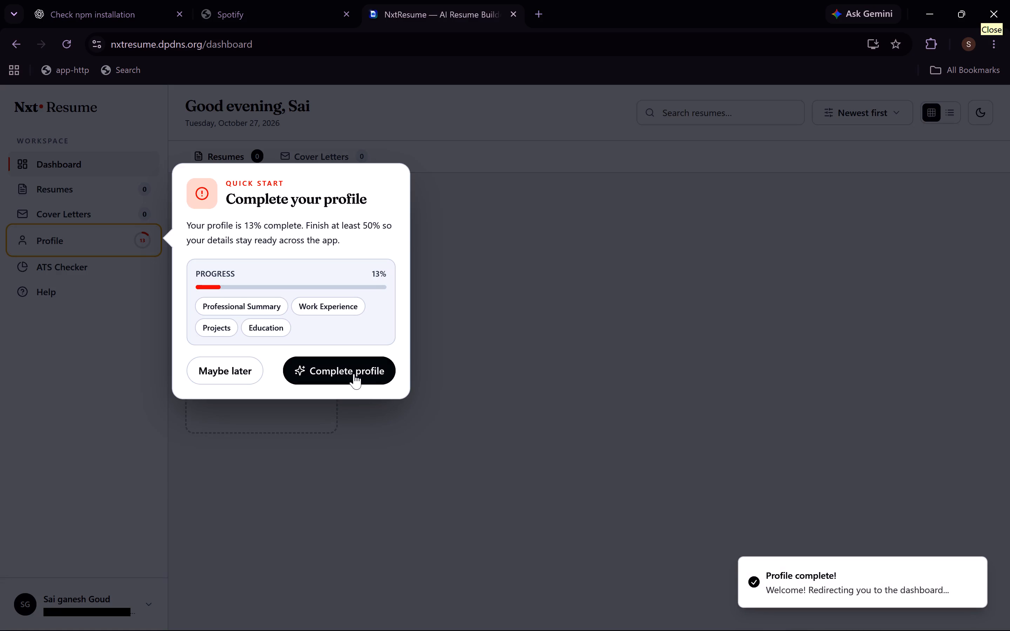
Postpone completing the profile and create a new resume named SDE.
{"action": "left_click", "coordinate": [231, 372]}
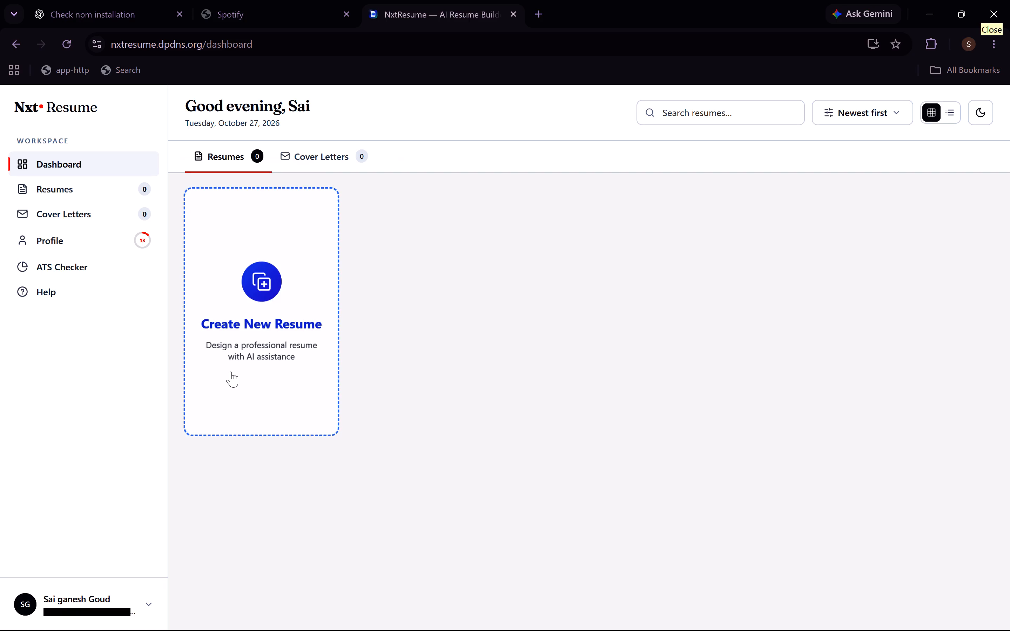
{"action": "left_click", "coordinate": [250, 281]}
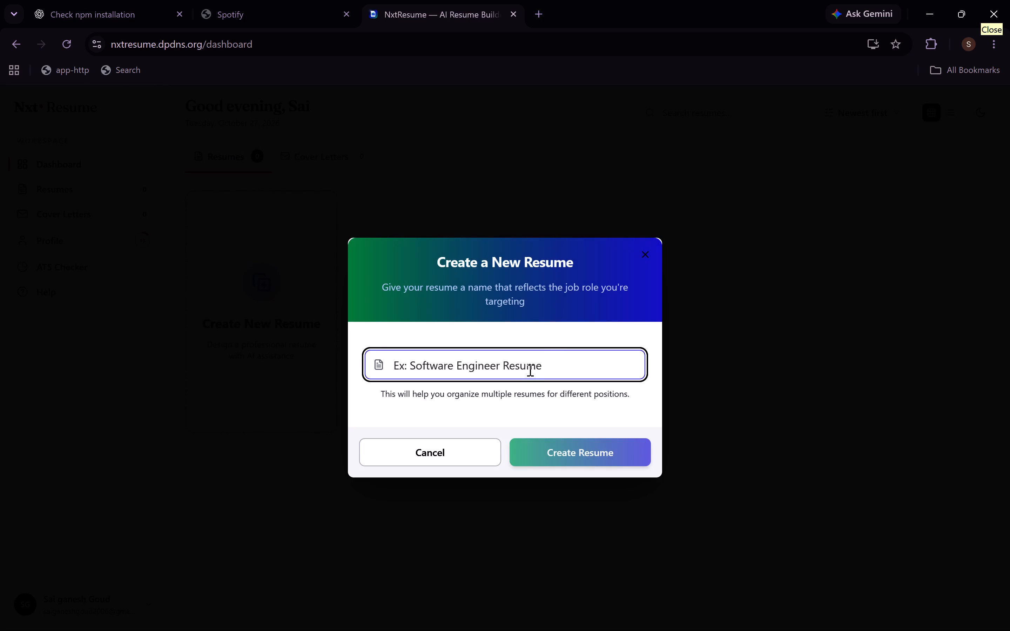
{"action": "type", "text": "SDE"}
{"action": "left_click", "coordinate": [604, 447]}
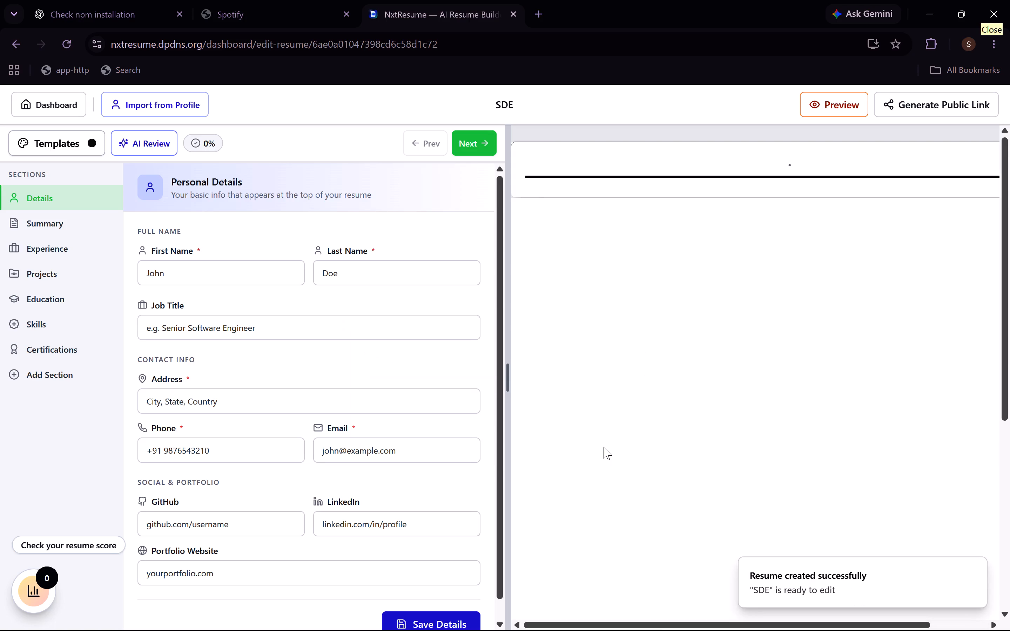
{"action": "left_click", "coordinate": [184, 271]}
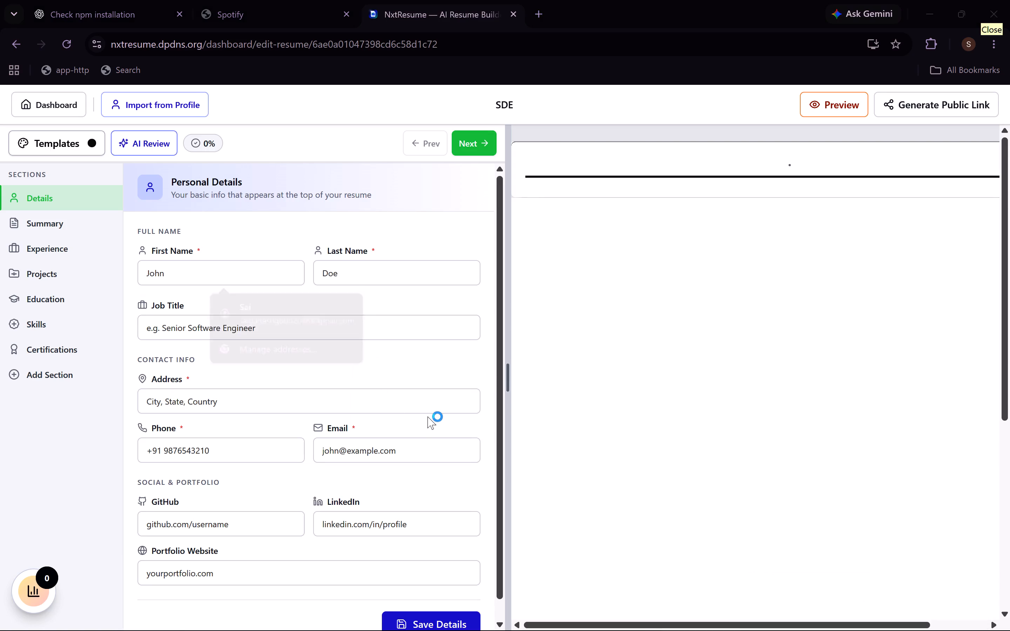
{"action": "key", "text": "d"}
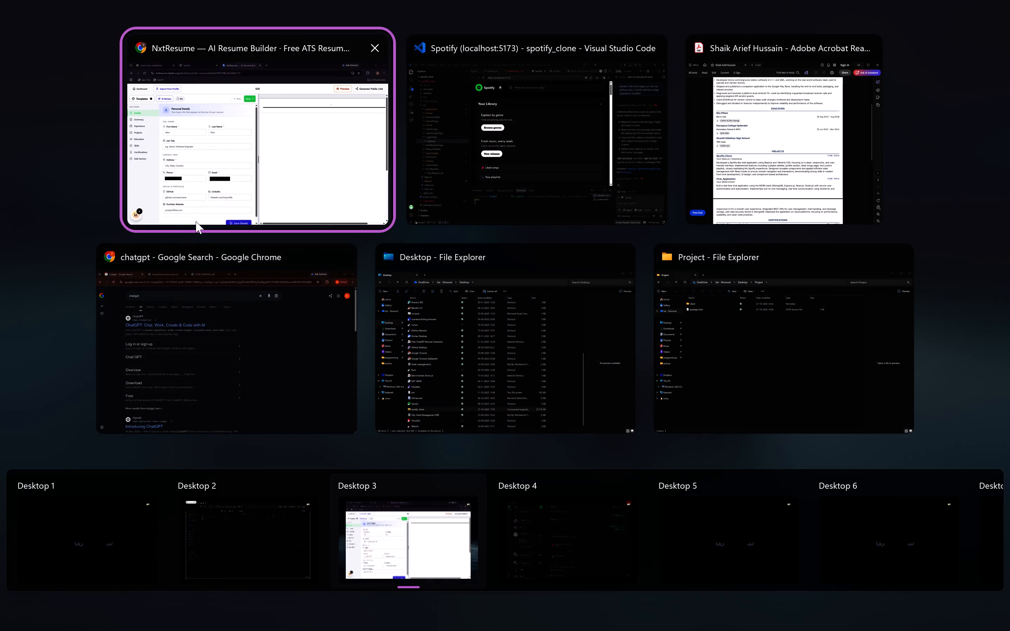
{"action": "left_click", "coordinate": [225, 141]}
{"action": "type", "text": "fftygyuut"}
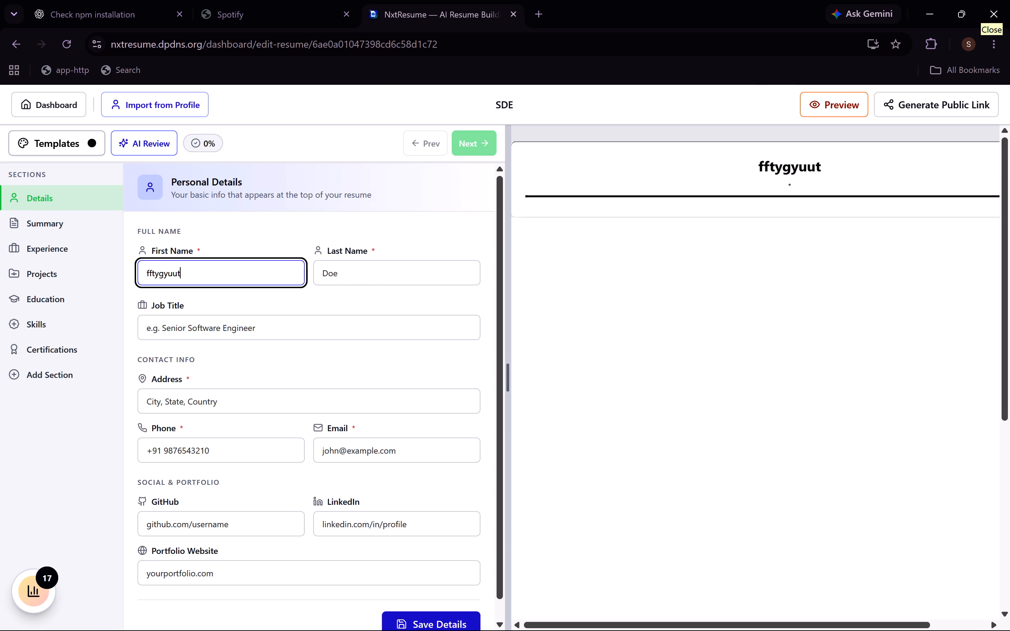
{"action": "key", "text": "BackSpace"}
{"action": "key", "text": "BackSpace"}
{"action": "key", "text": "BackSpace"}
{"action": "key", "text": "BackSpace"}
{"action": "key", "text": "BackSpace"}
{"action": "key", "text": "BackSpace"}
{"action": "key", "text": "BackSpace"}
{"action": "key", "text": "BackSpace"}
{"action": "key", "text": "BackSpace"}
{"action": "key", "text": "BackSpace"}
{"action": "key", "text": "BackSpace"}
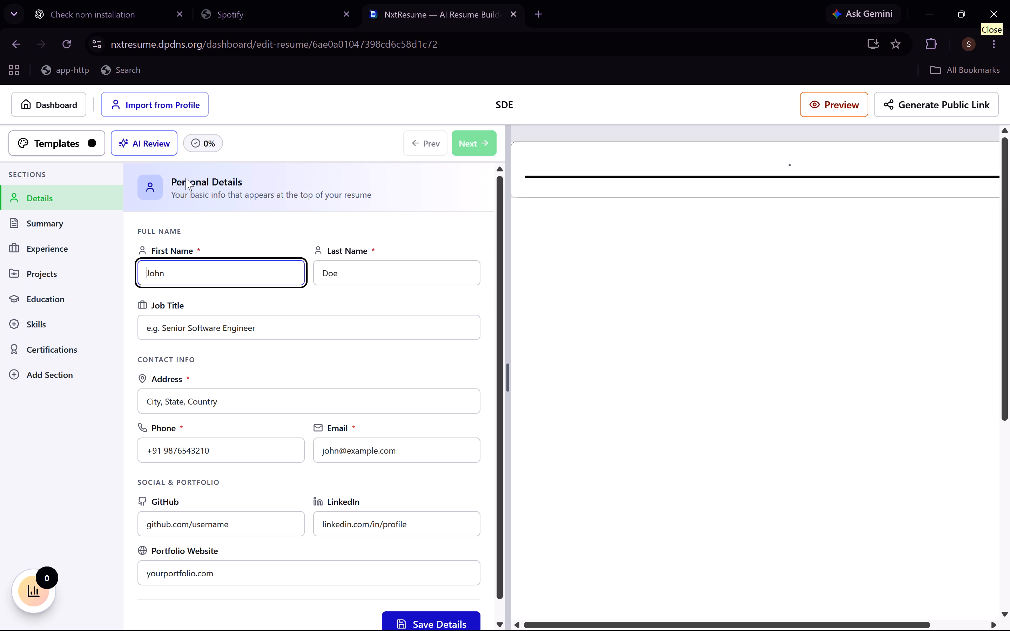
Enter the first name in the personal details and autofill the last name and email from the saved entry.
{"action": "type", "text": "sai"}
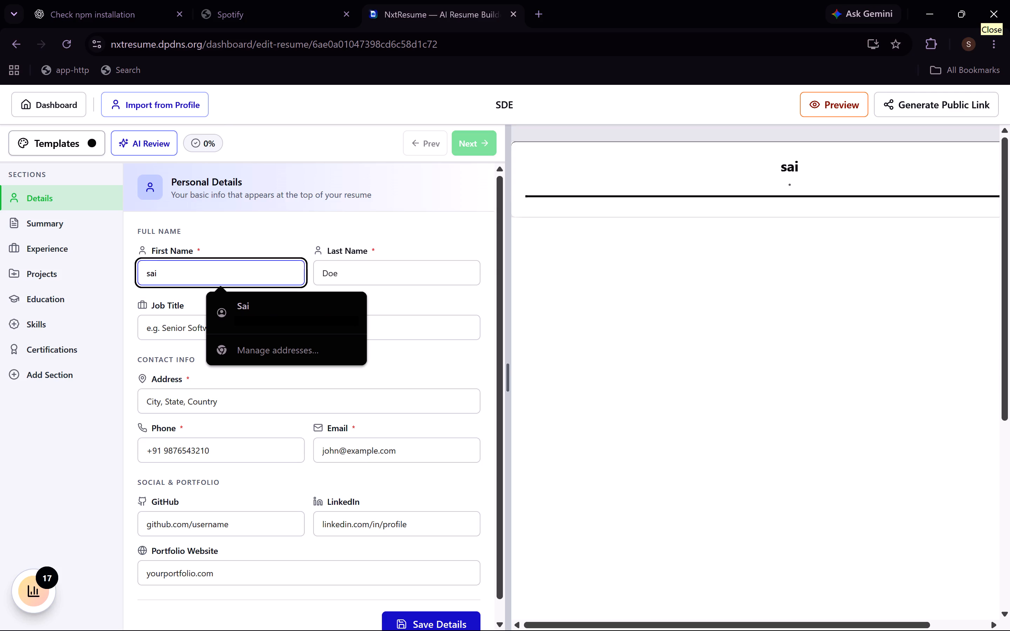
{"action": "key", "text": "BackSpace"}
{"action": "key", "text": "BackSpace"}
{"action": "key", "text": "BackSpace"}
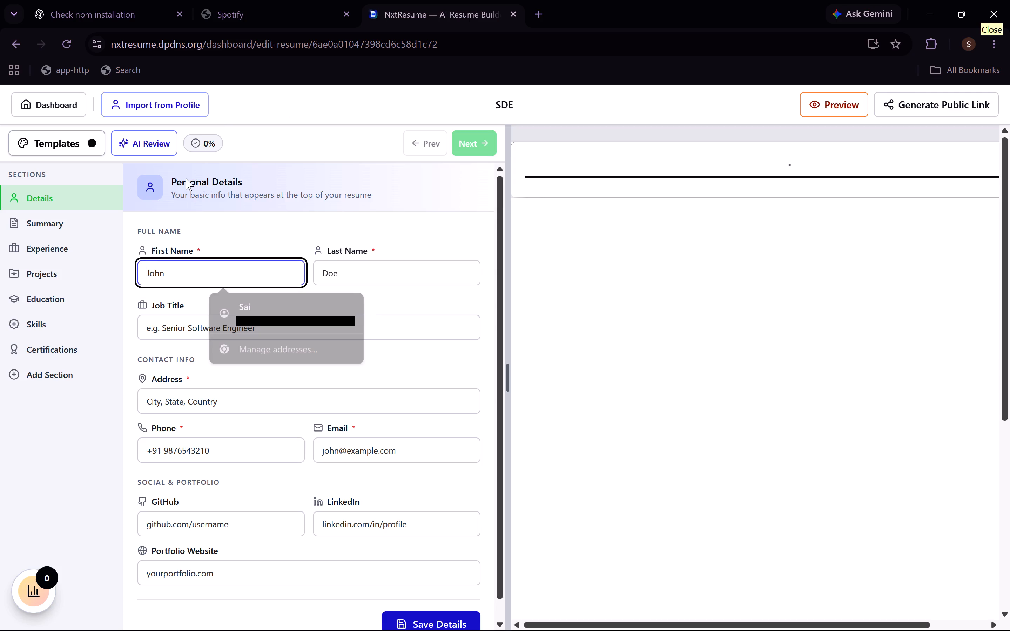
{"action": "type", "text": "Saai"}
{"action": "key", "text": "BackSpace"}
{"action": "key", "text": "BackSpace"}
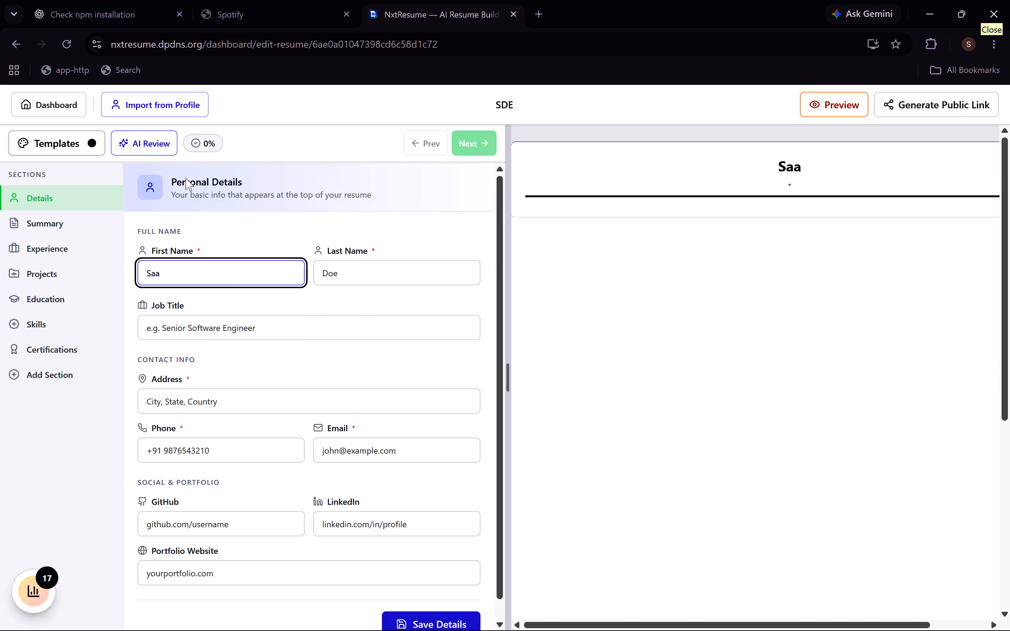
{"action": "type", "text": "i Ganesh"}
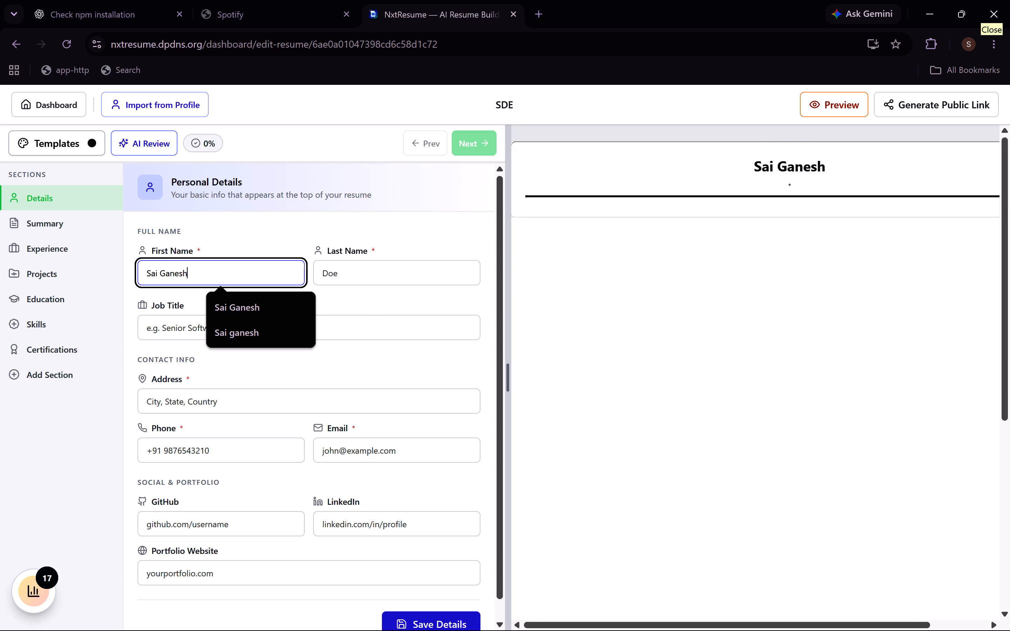
{"action": "left_click", "coordinate": [333, 268]}
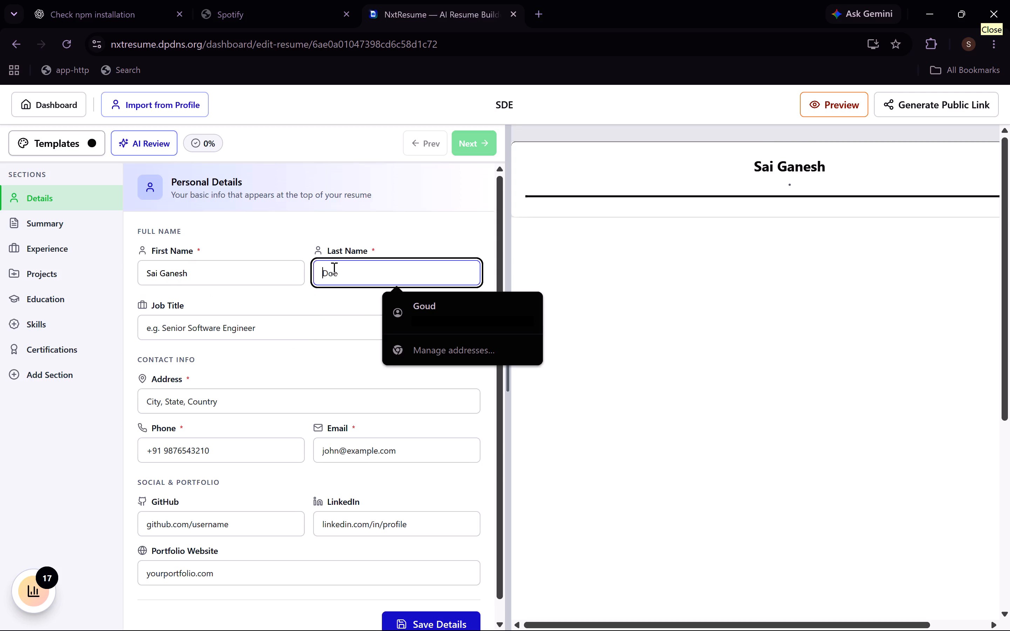
{"action": "left_click", "coordinate": [411, 312]}
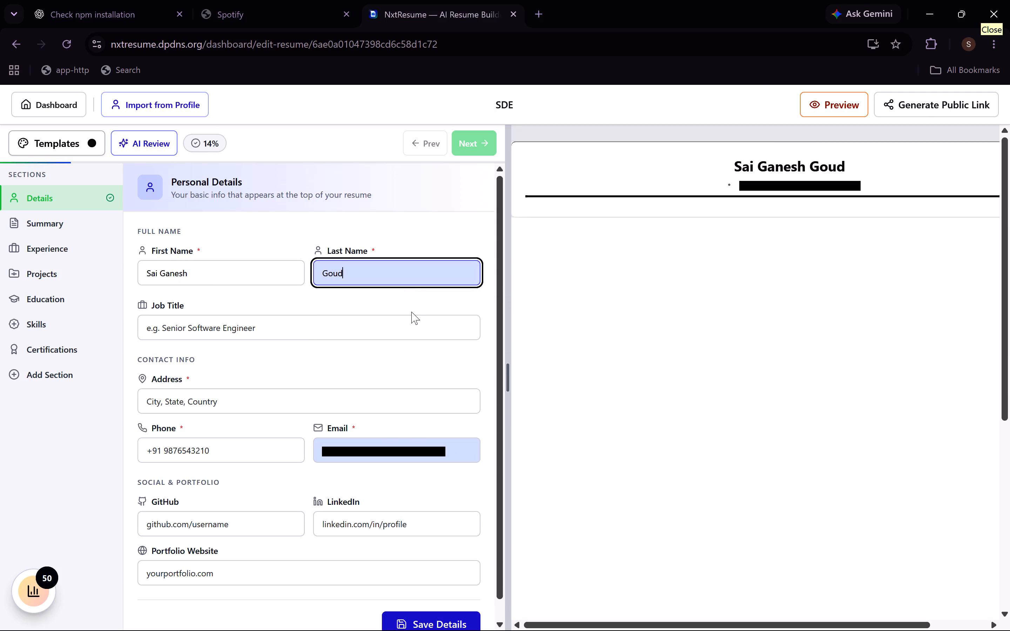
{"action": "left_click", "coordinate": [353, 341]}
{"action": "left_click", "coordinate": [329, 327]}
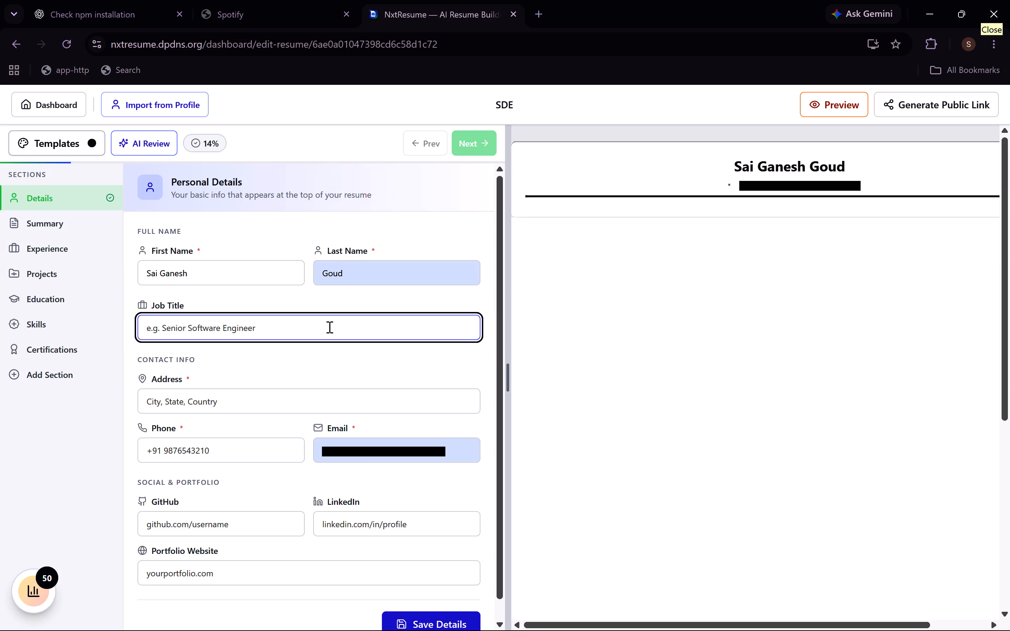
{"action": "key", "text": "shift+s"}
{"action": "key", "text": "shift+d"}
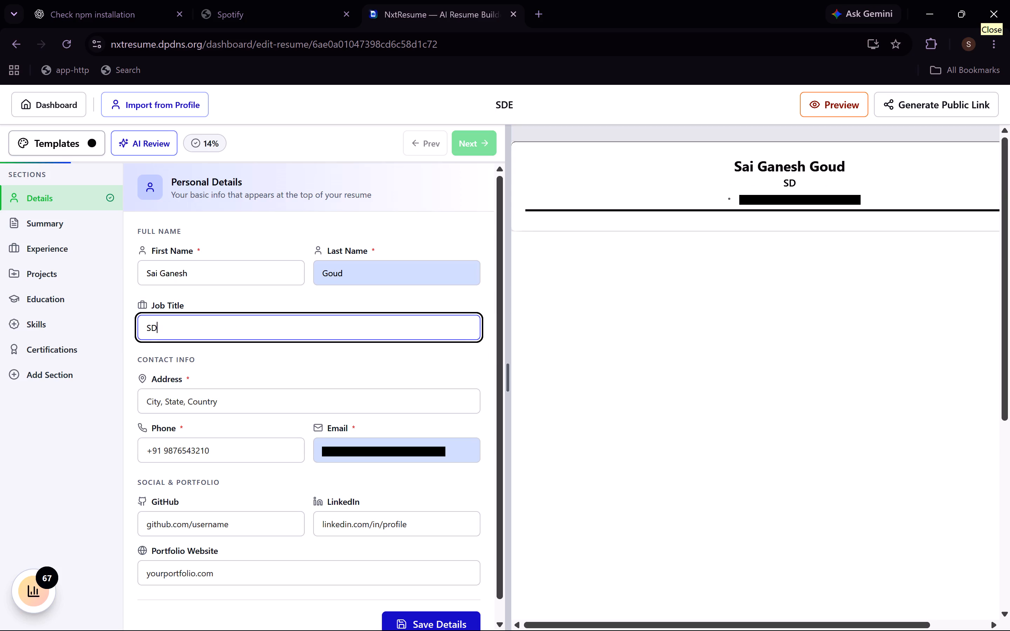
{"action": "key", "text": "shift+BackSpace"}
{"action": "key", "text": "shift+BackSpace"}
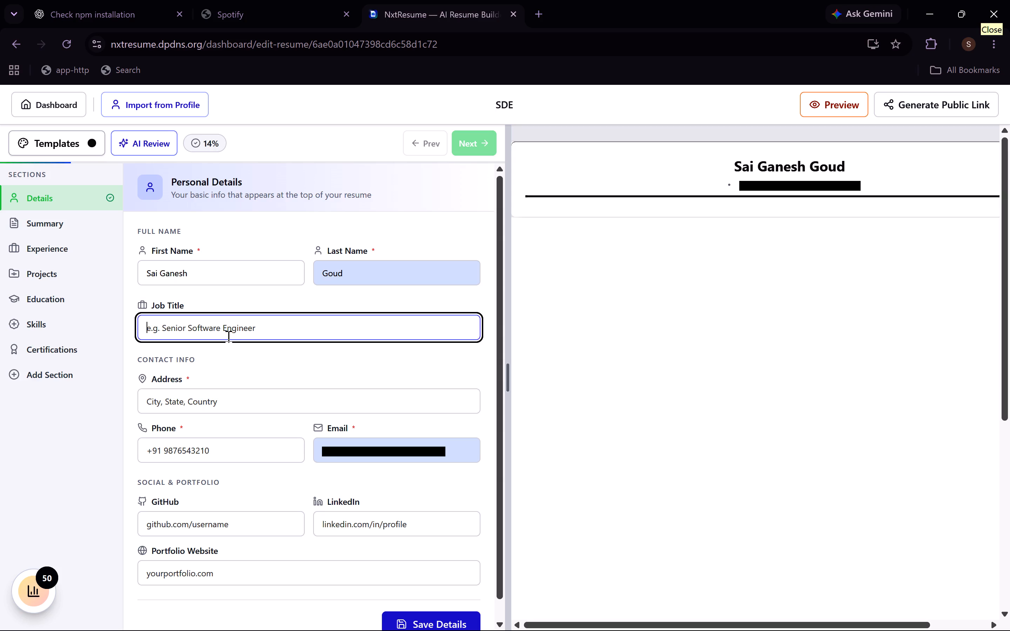
Enter the home city as the address and fill in the phone number from the first saved entry.
{"action": "left_click", "coordinate": [230, 409]}
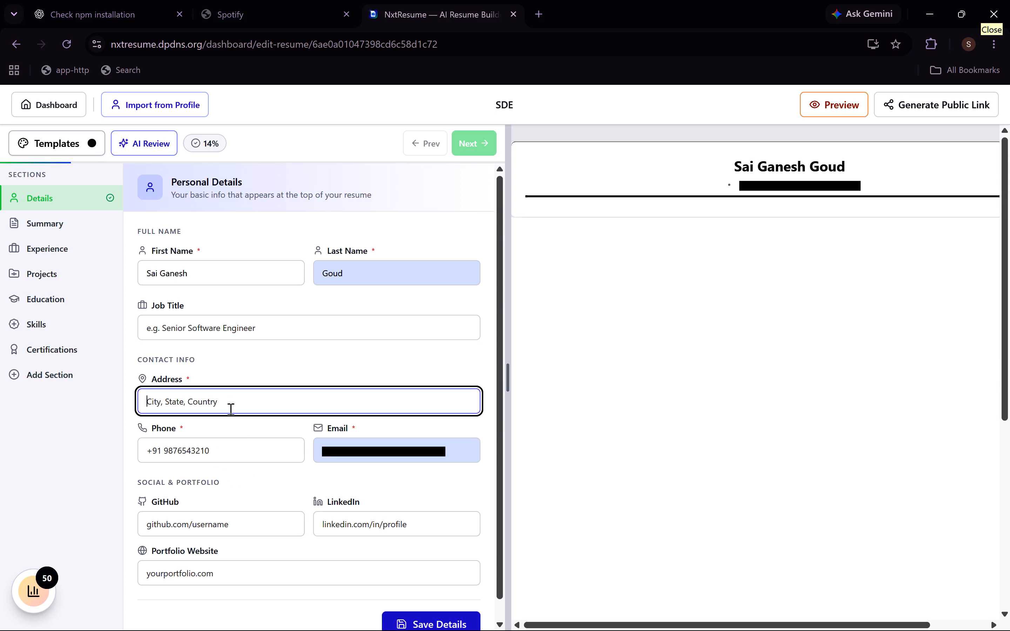
{"action": "type", "text": "Hydera"}
{"action": "type", "text": "bad"}
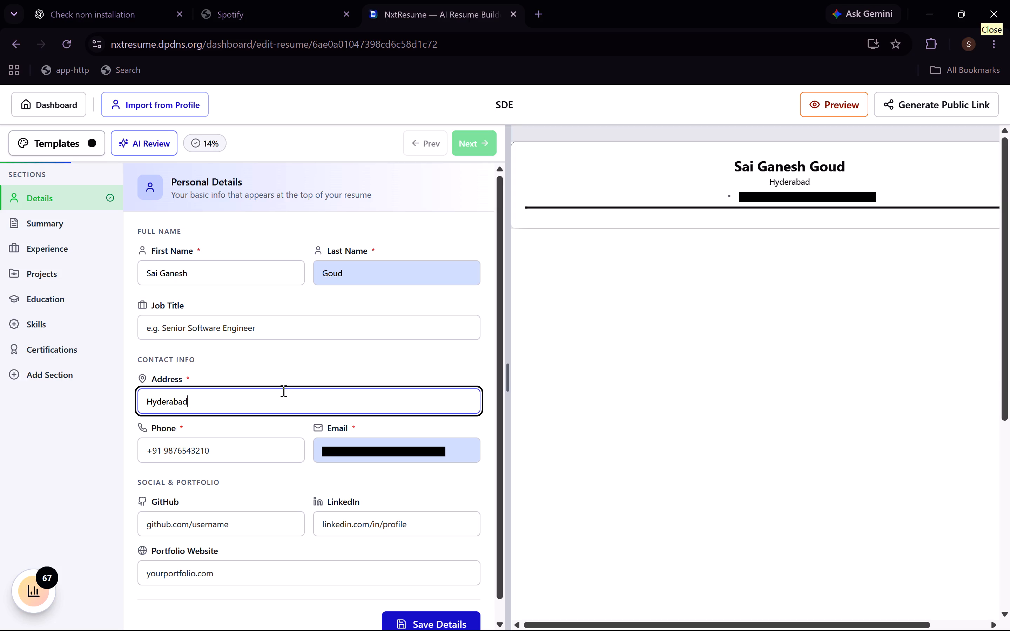
{"action": "left_click", "coordinate": [230, 452]}
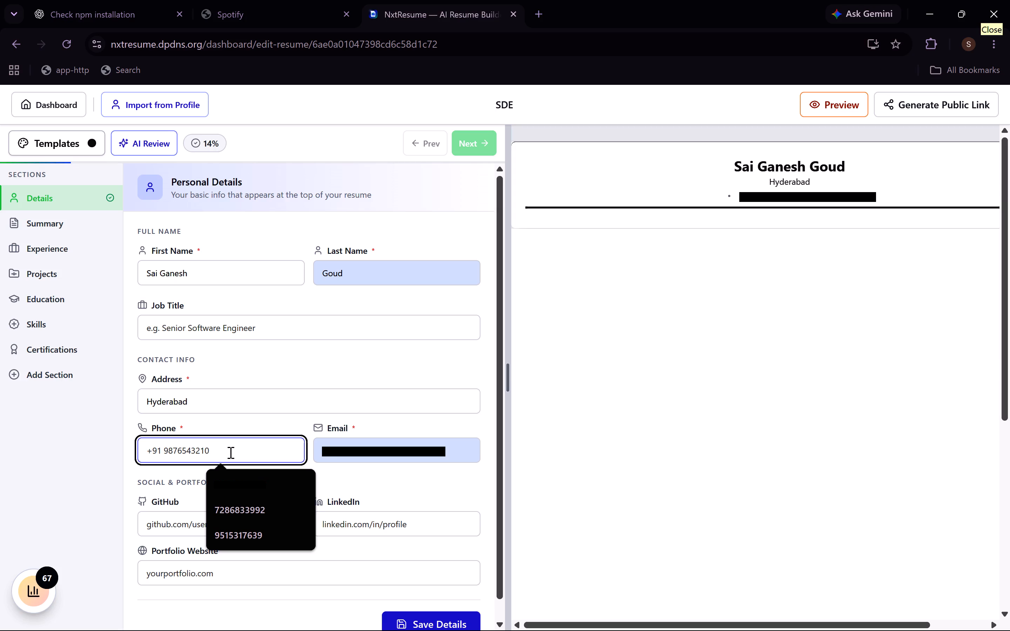
{"action": "left_click", "coordinate": [240, 485]}
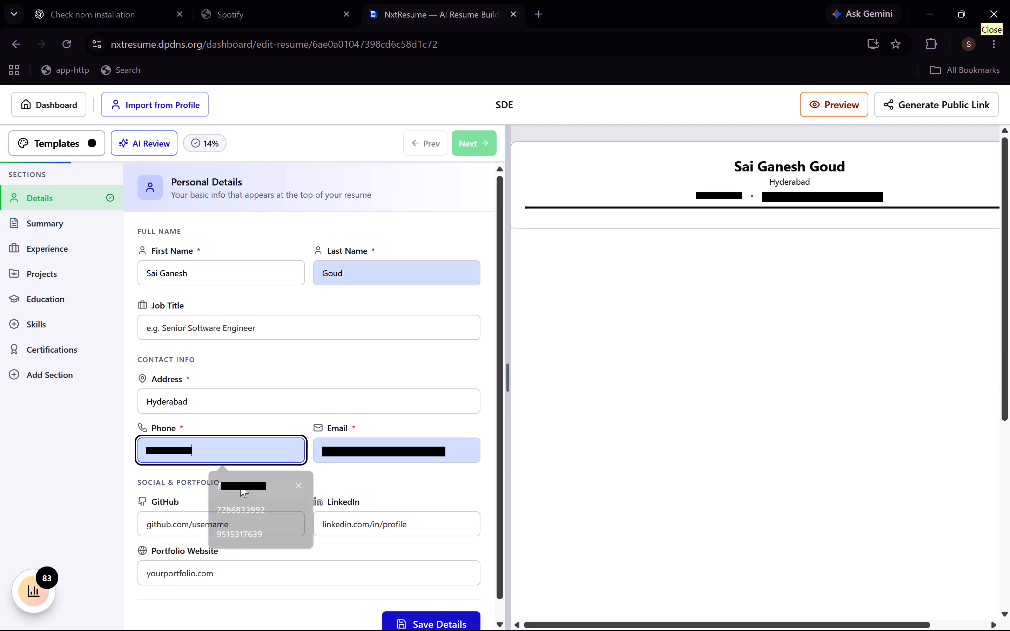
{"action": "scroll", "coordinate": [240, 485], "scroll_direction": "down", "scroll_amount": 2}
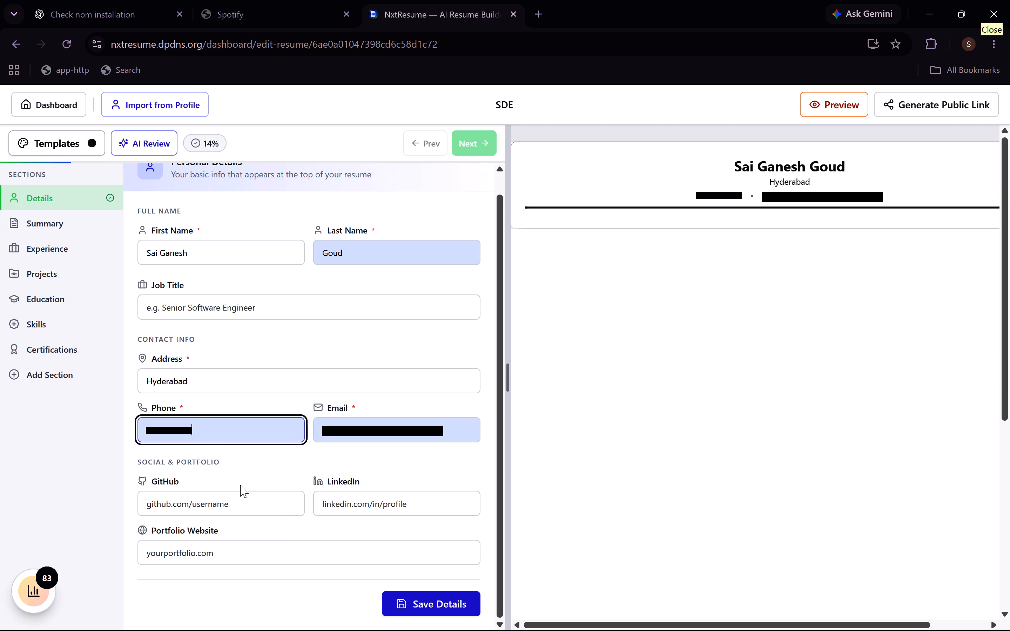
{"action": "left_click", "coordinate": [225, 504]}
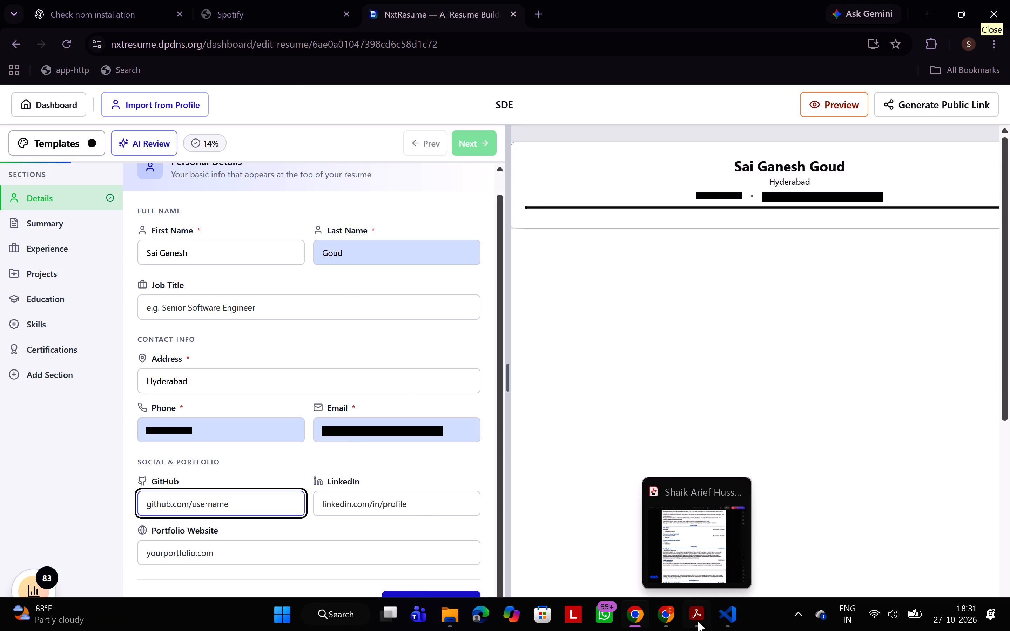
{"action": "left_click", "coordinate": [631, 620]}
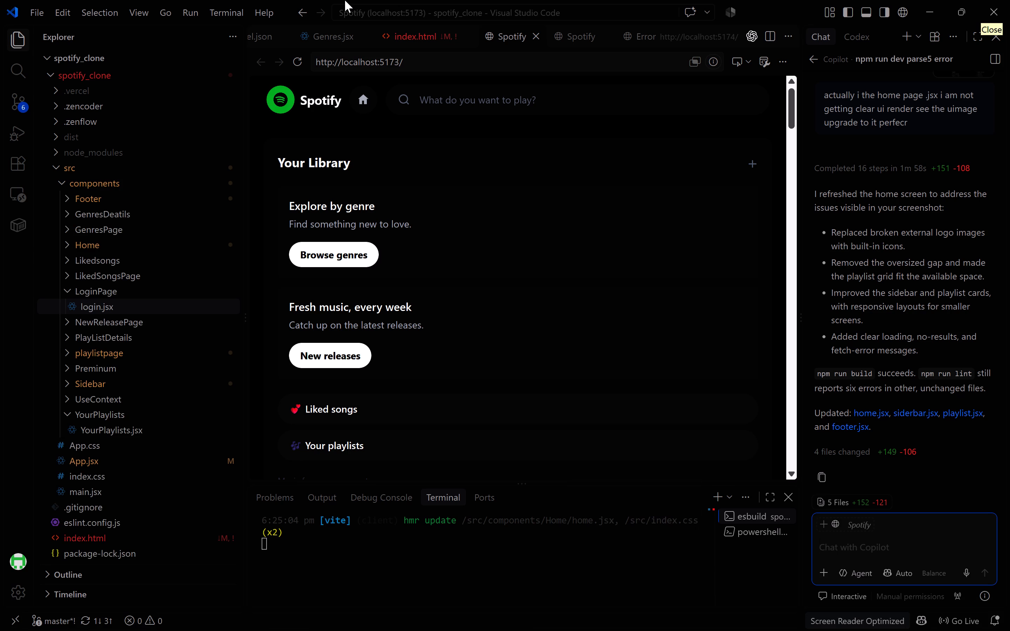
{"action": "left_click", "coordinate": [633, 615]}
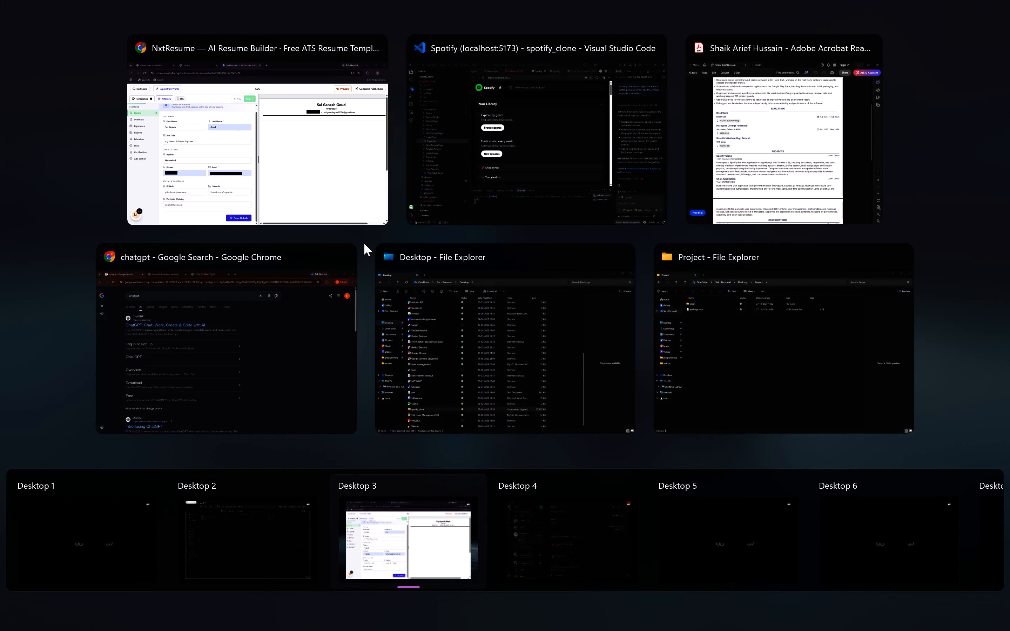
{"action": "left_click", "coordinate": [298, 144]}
Search the web for github in a new browser tab and open the GitHub site.
{"action": "left_click", "coordinate": [545, 8]}
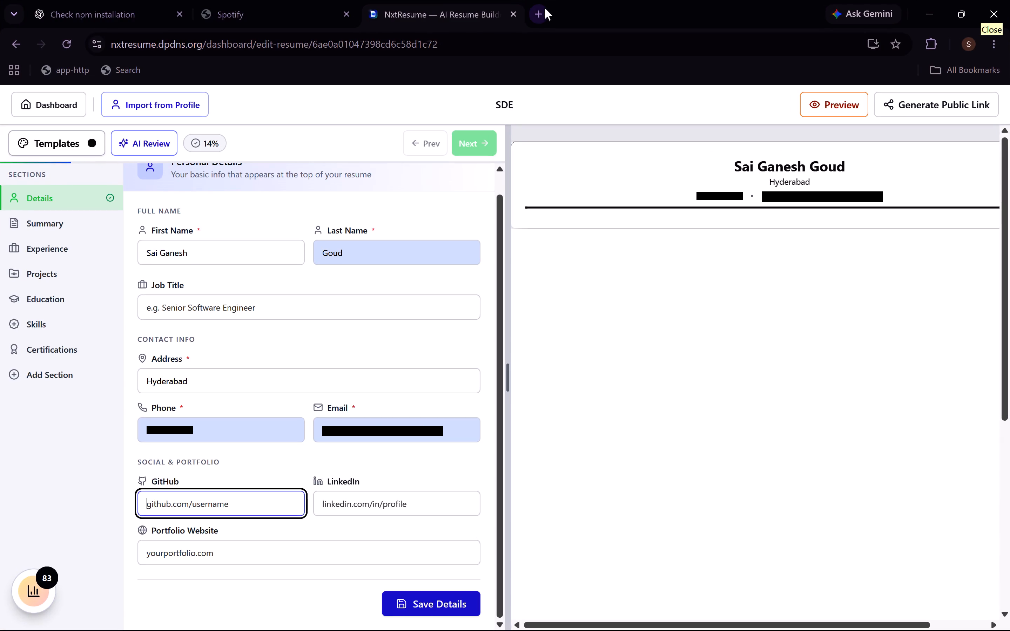
{"action": "type", "text": "git"}
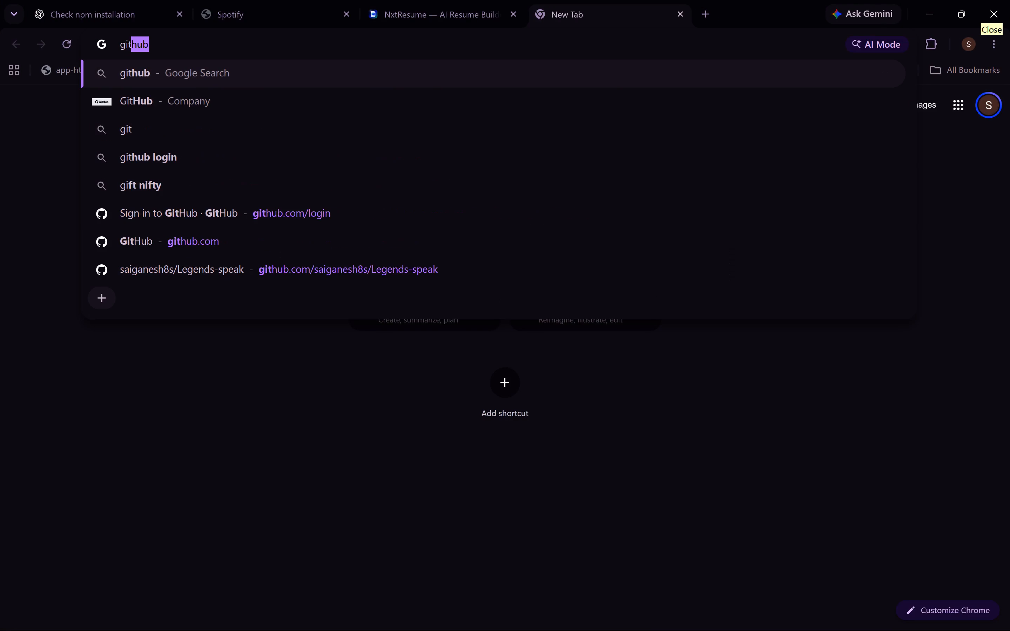
{"action": "key", "text": "Return"}
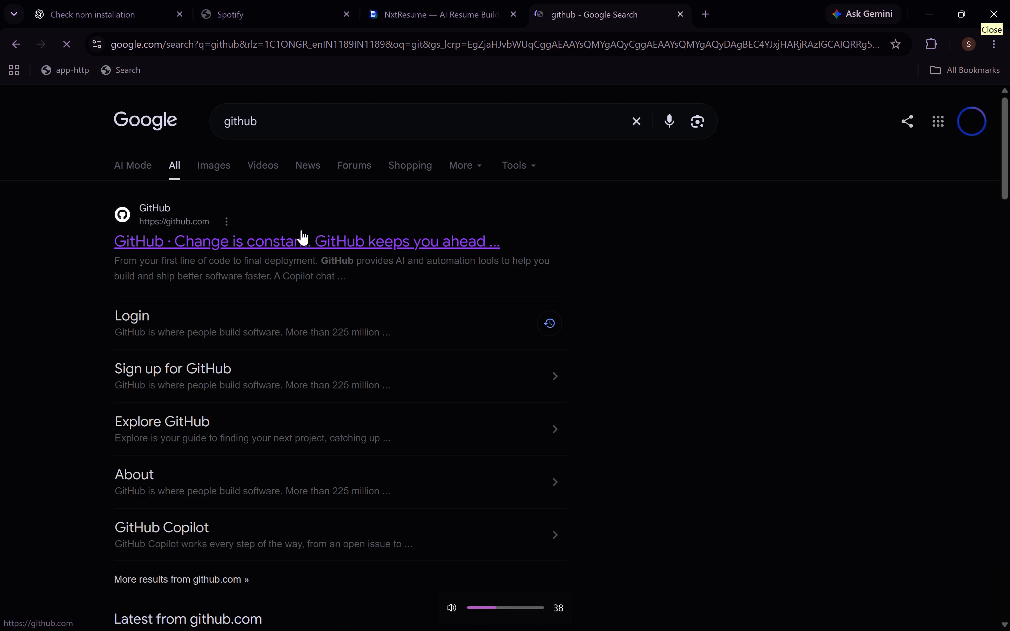
{"action": "left_click", "coordinate": [301, 231]}
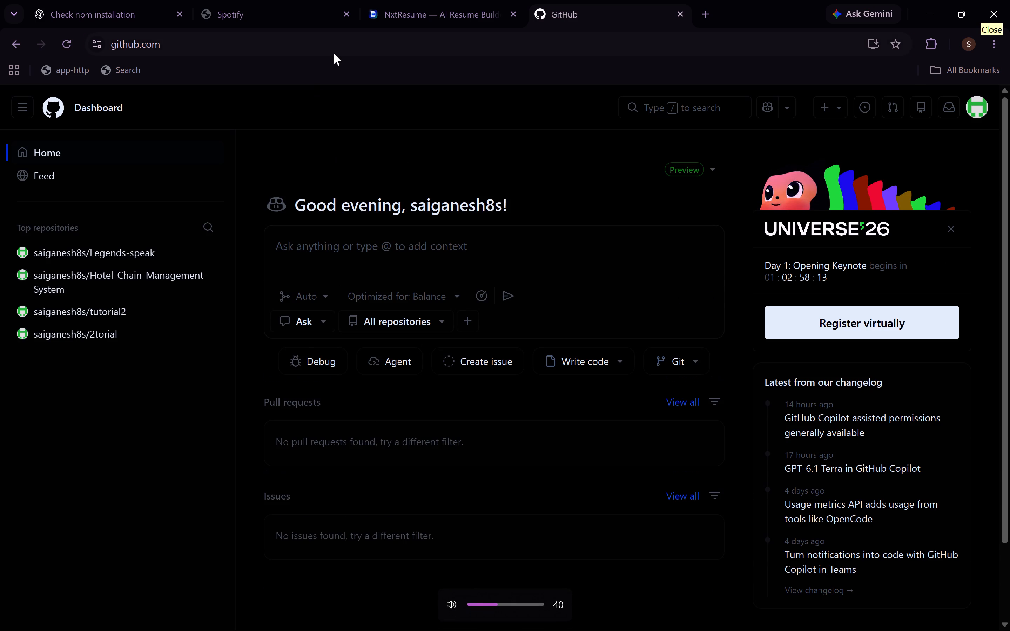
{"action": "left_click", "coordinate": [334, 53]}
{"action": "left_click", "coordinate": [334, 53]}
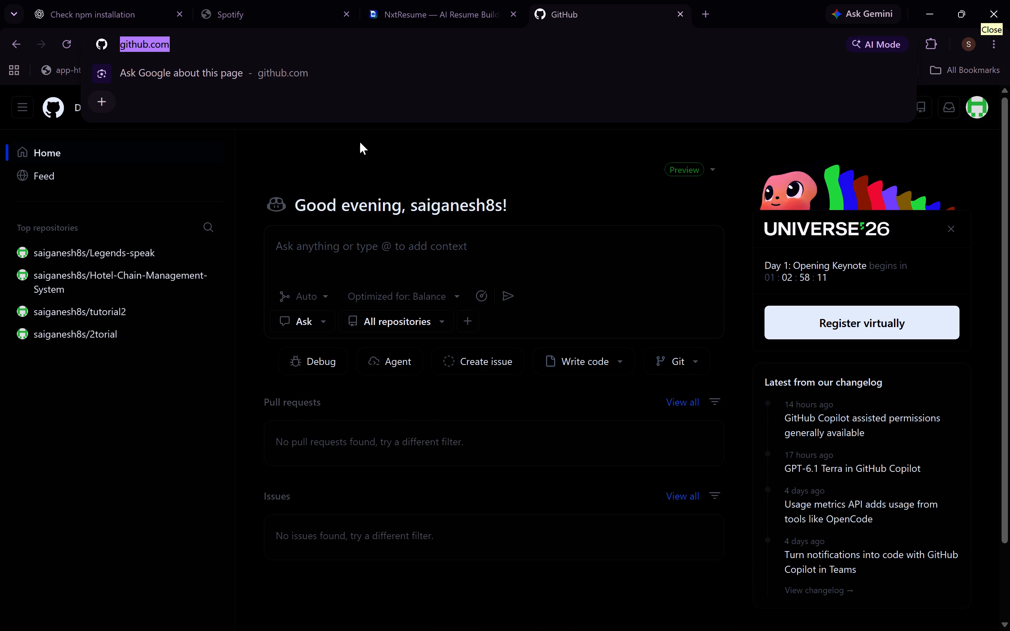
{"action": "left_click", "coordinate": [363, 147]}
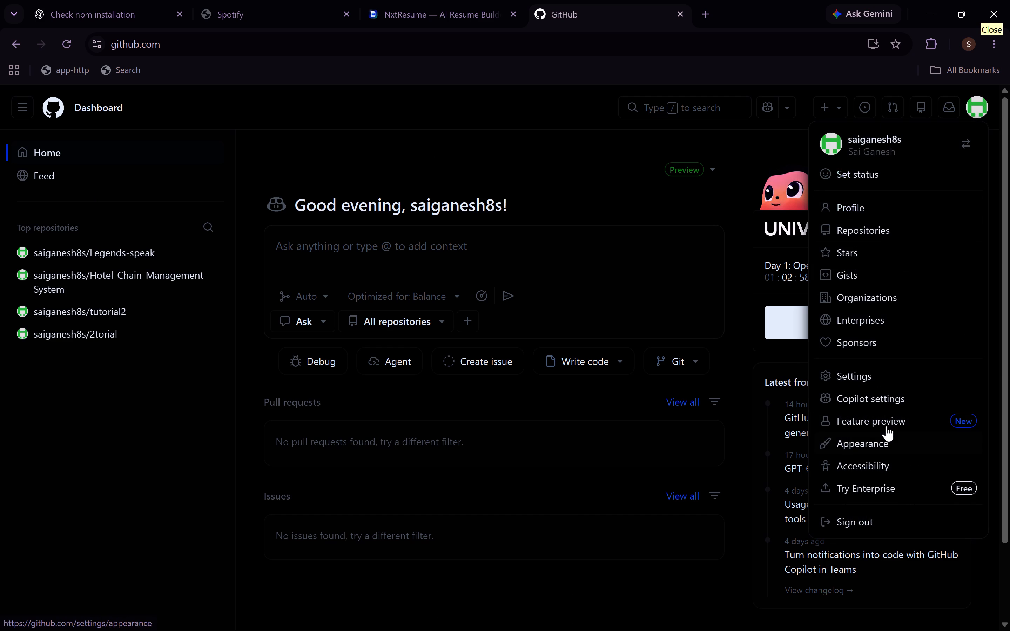
Look through the GitHub account's public profile settings for the profile link, and return to the dashboard.
{"action": "left_click", "coordinate": [887, 369]}
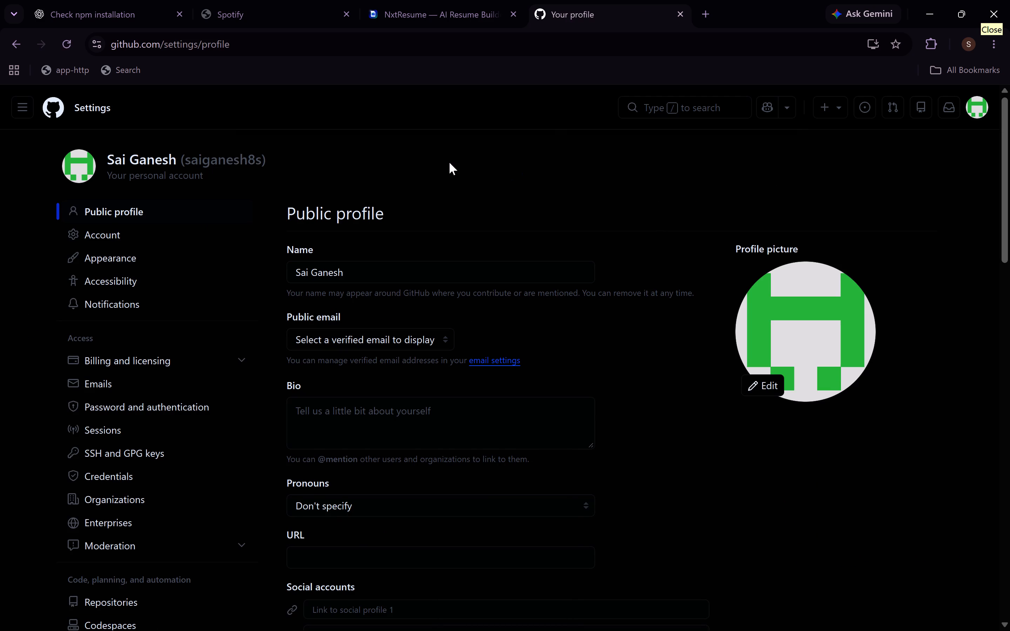
{"action": "scroll", "coordinate": [449, 162], "scroll_direction": "down", "scroll_amount": 5}
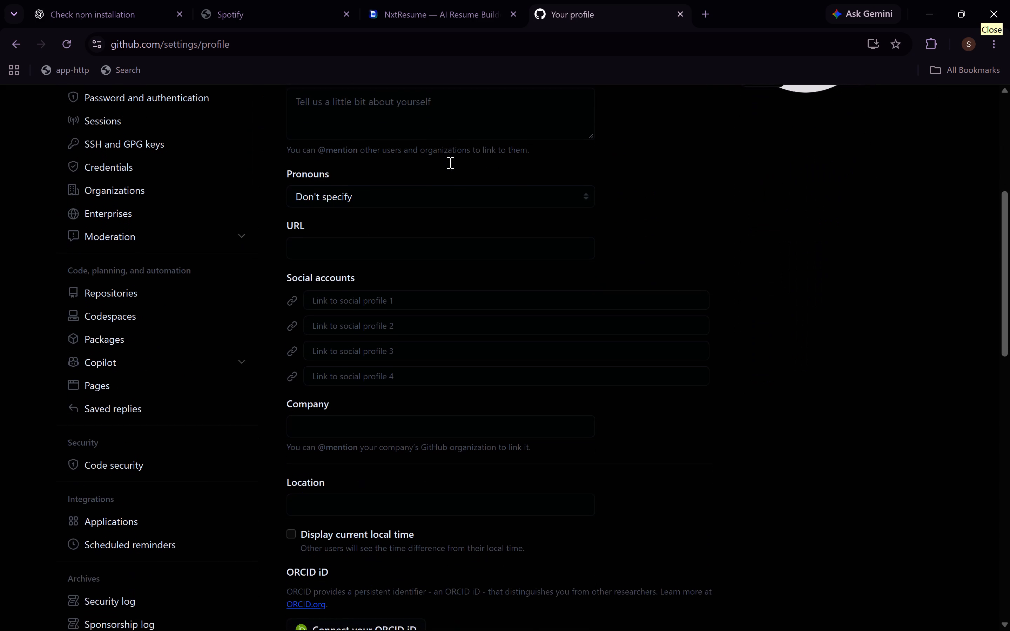
{"action": "scroll", "coordinate": [449, 162], "scroll_direction": "down", "scroll_amount": 5}
{"action": "scroll", "coordinate": [449, 162], "scroll_direction": "up", "scroll_amount": 10}
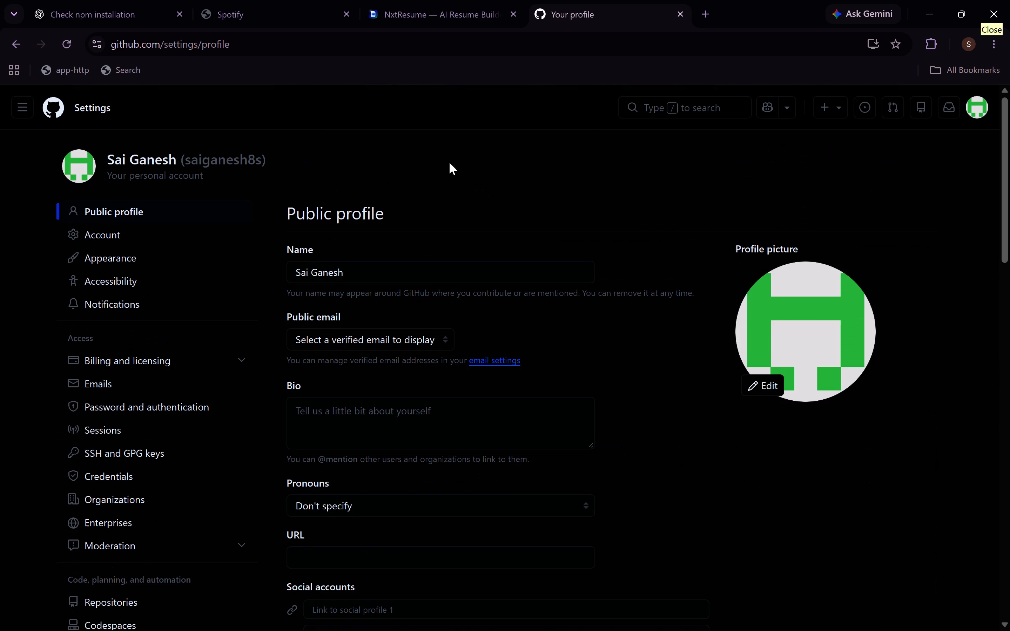
{"action": "left_click", "coordinate": [21, 40]}
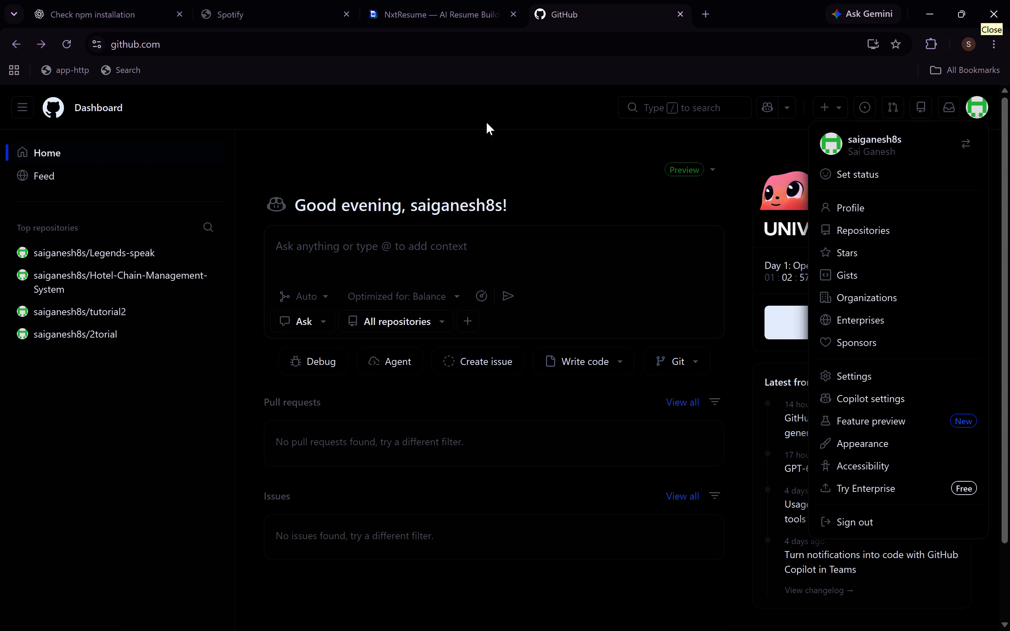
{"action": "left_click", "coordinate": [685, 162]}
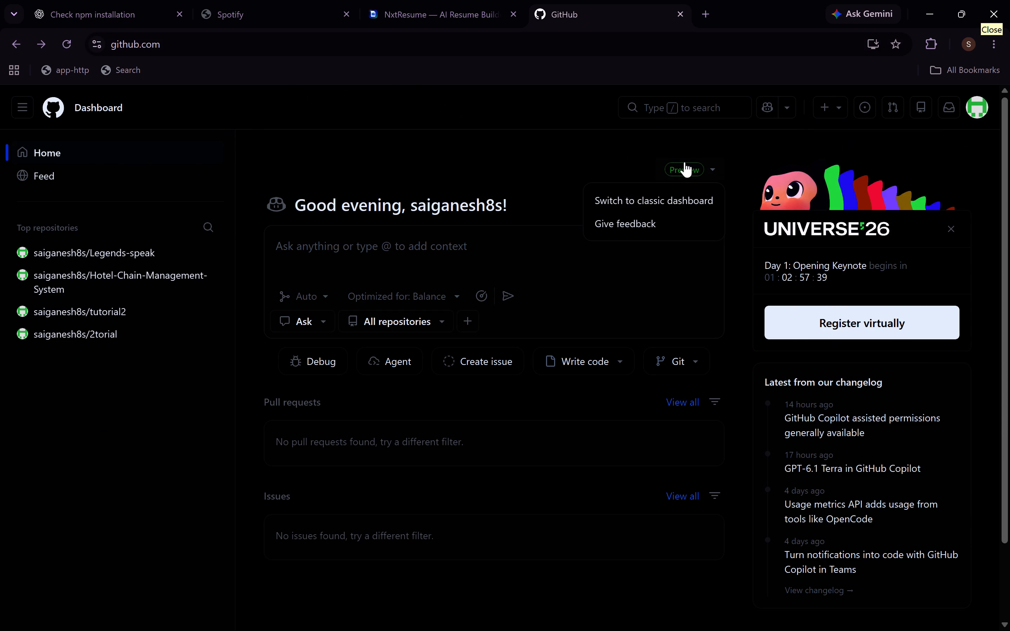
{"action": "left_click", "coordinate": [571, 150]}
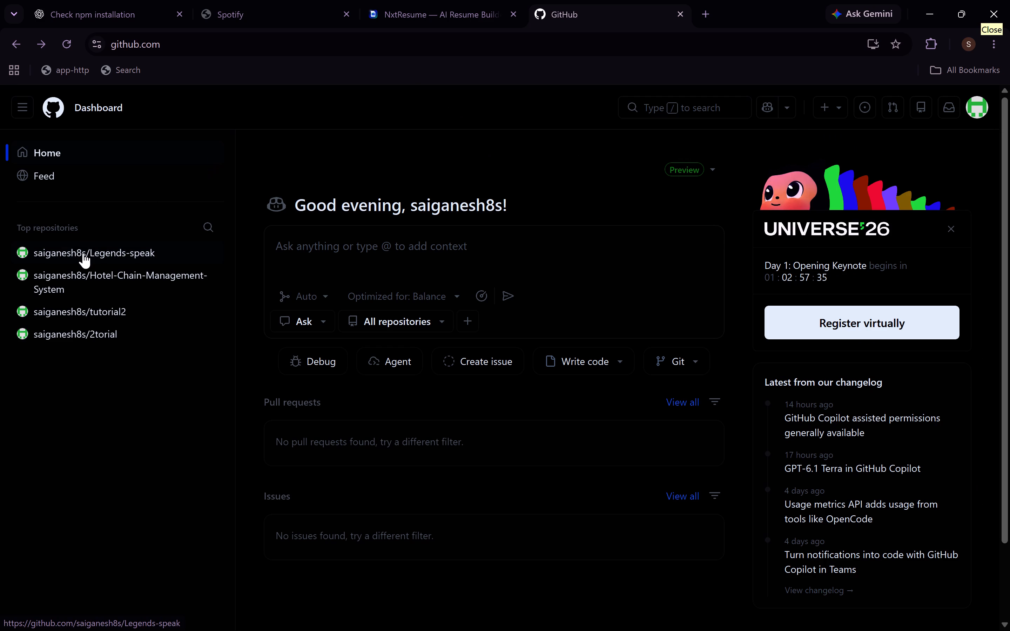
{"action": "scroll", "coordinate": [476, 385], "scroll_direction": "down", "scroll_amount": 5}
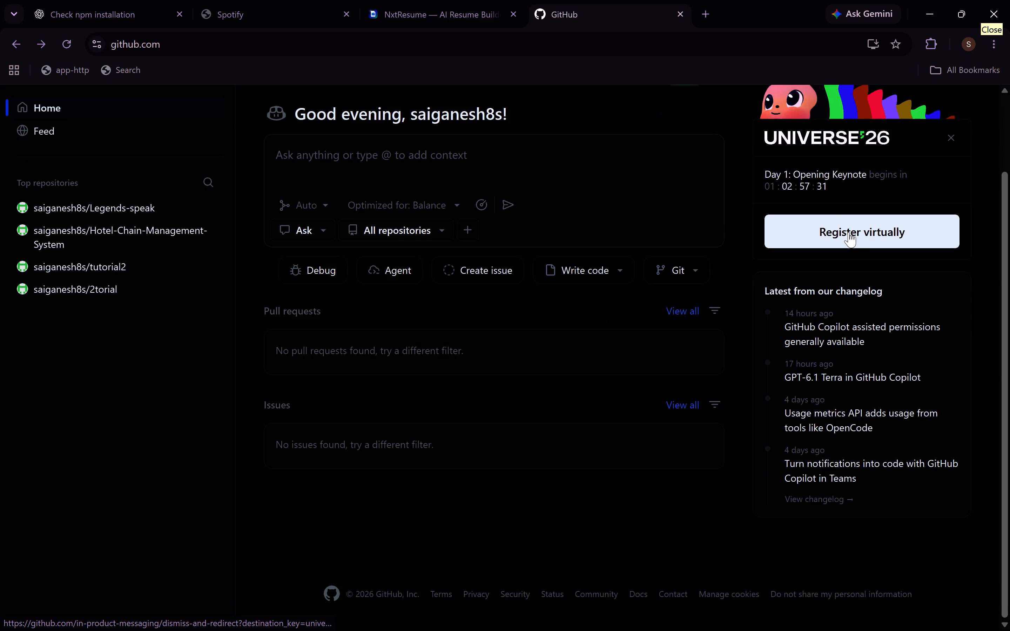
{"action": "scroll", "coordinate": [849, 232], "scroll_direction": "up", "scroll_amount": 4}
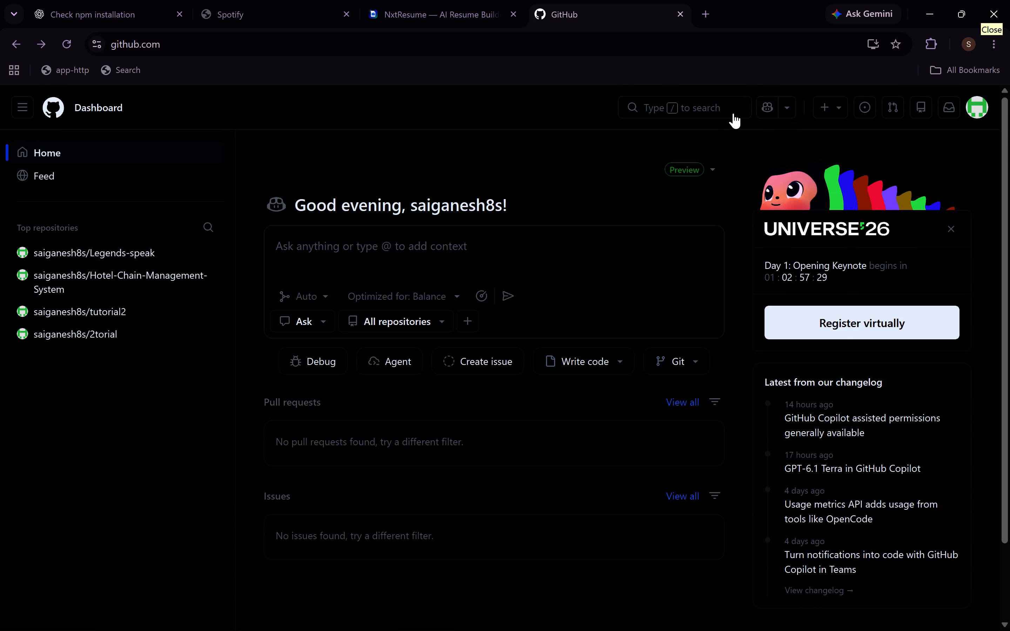
Look through the GitHub account's appearance and public profile settings for the profile link, and return to the home dashboard.
{"action": "left_click", "coordinate": [976, 105]}
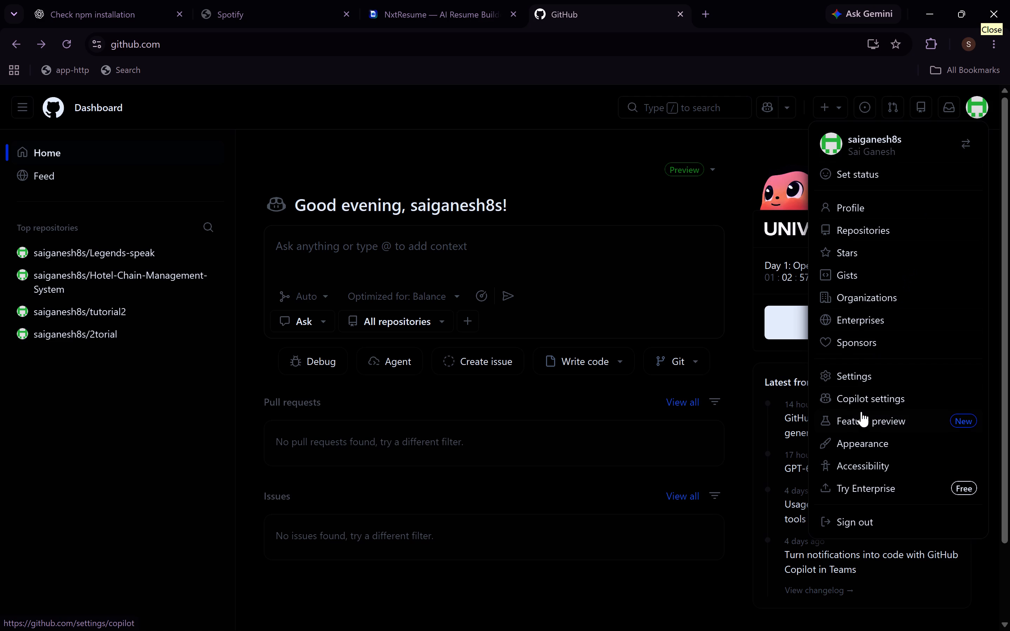
{"action": "left_click", "coordinate": [864, 445]}
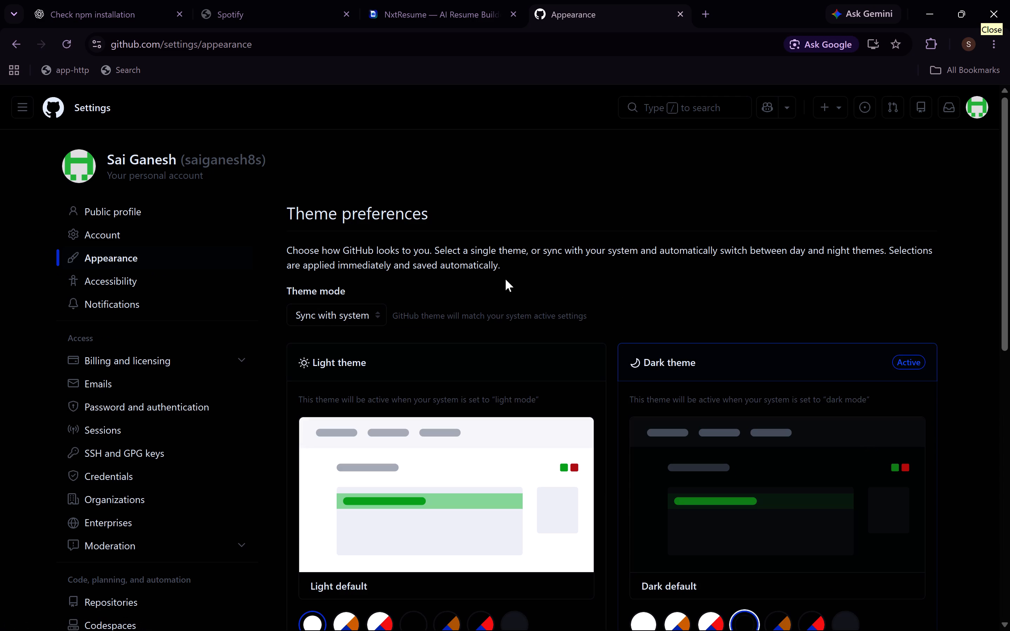
{"action": "left_click", "coordinate": [65, 168]}
{"action": "left_click", "coordinate": [128, 179]}
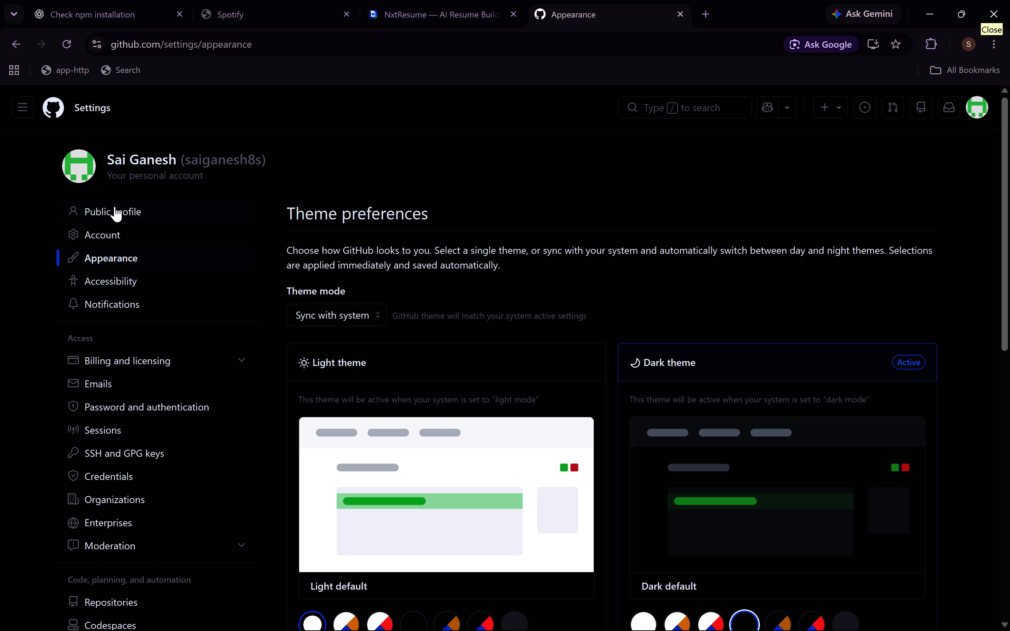
{"action": "left_click", "coordinate": [112, 211]}
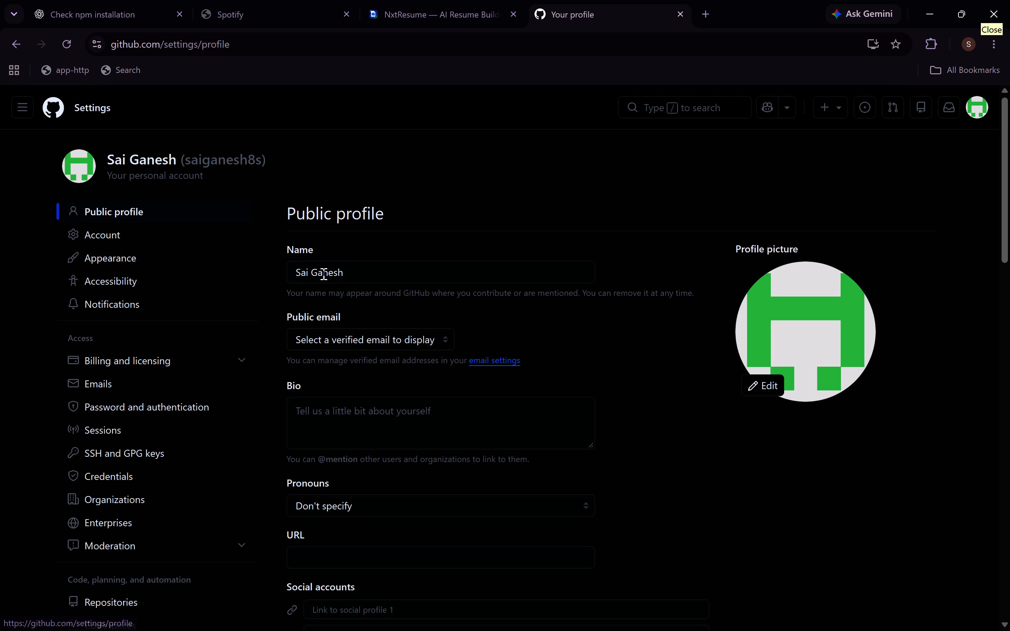
{"action": "scroll", "coordinate": [334, 316], "scroll_direction": "down", "scroll_amount": 6}
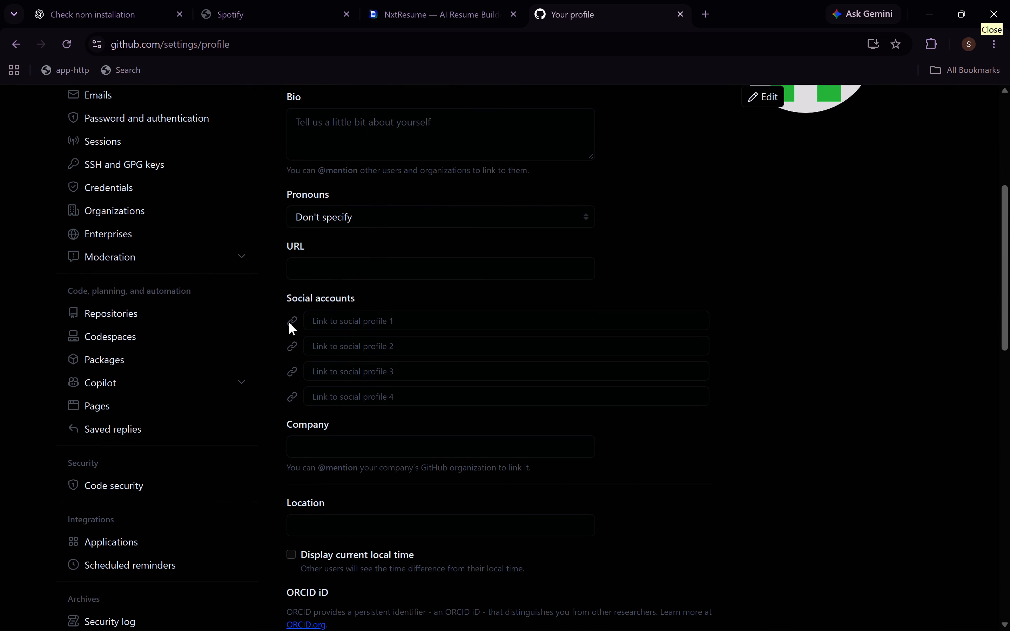
{"action": "scroll", "coordinate": [350, 347], "scroll_direction": "down", "scroll_amount": 5}
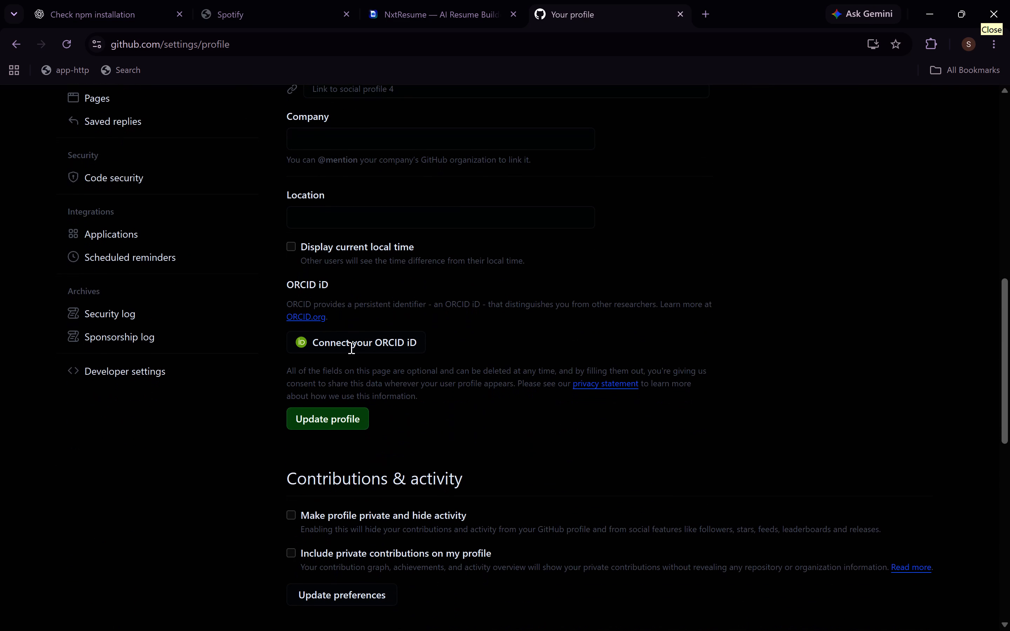
{"action": "scroll", "coordinate": [350, 347], "scroll_direction": "down", "scroll_amount": 4}
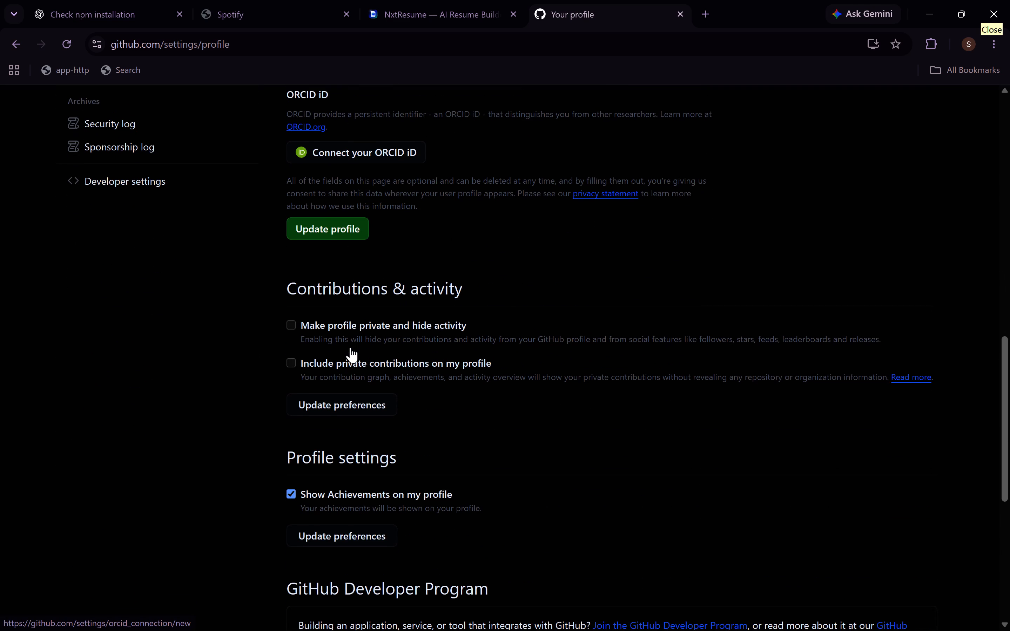
{"action": "scroll", "coordinate": [350, 347], "scroll_direction": "down", "scroll_amount": 5}
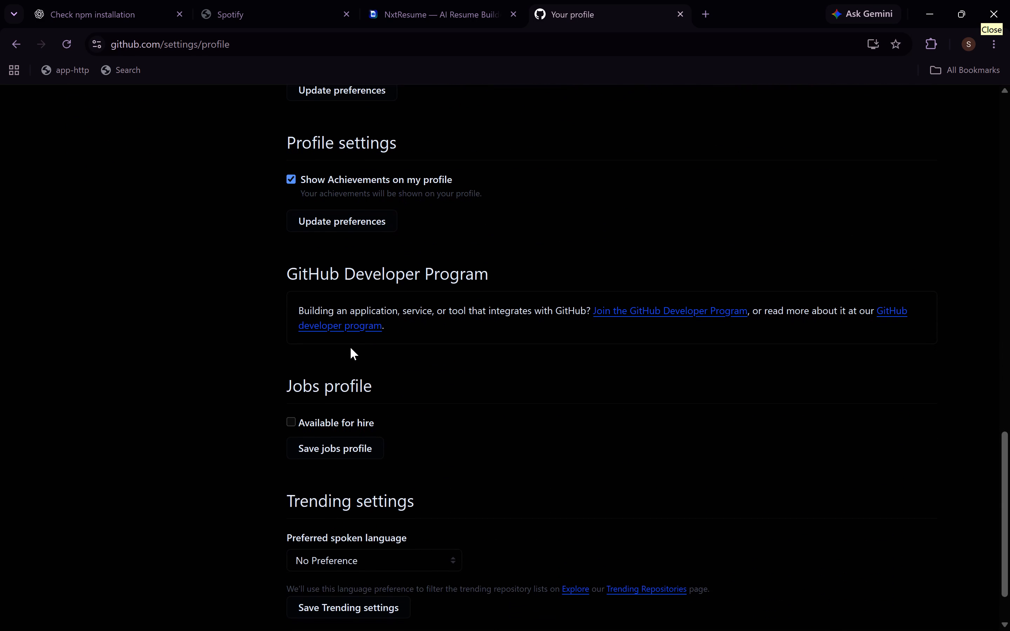
{"action": "scroll", "coordinate": [350, 347], "scroll_direction": "down", "scroll_amount": 3}
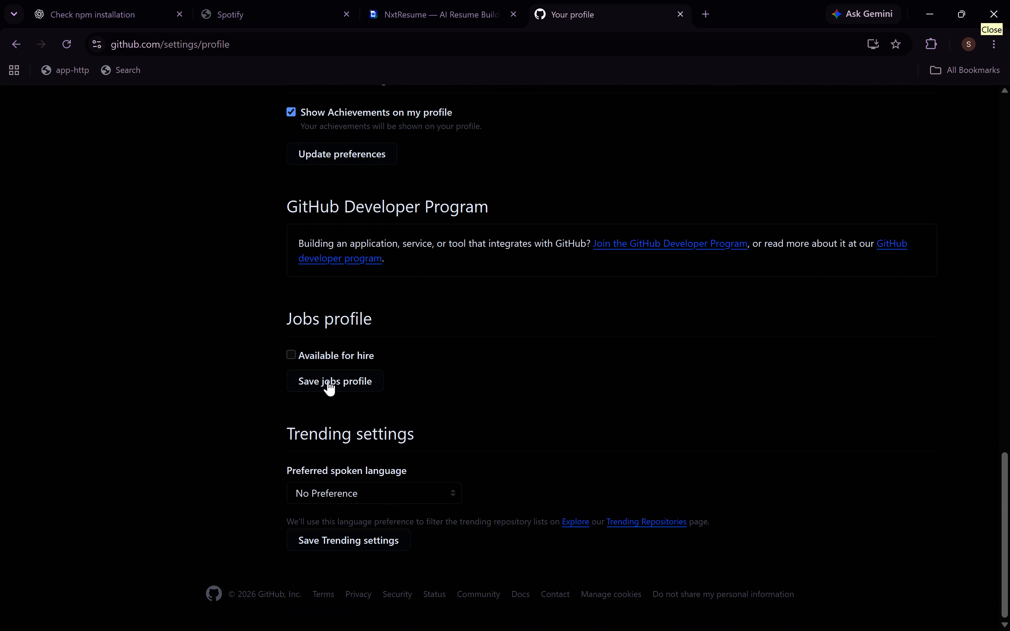
{"action": "scroll", "coordinate": [335, 388], "scroll_direction": "up", "scroll_amount": 3}
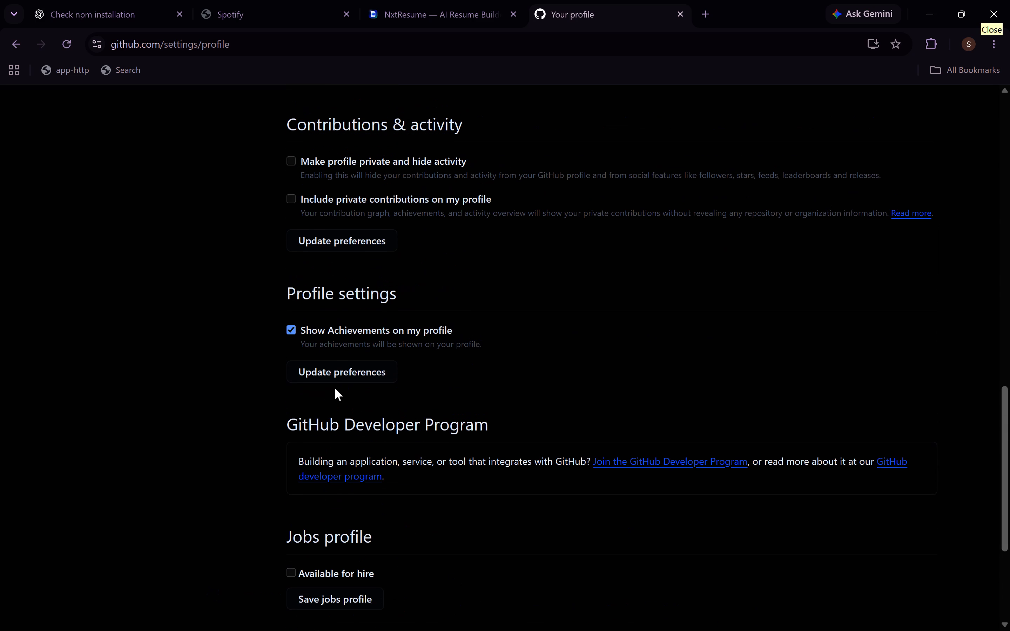
{"action": "scroll", "coordinate": [335, 388], "scroll_direction": "up", "scroll_amount": 5}
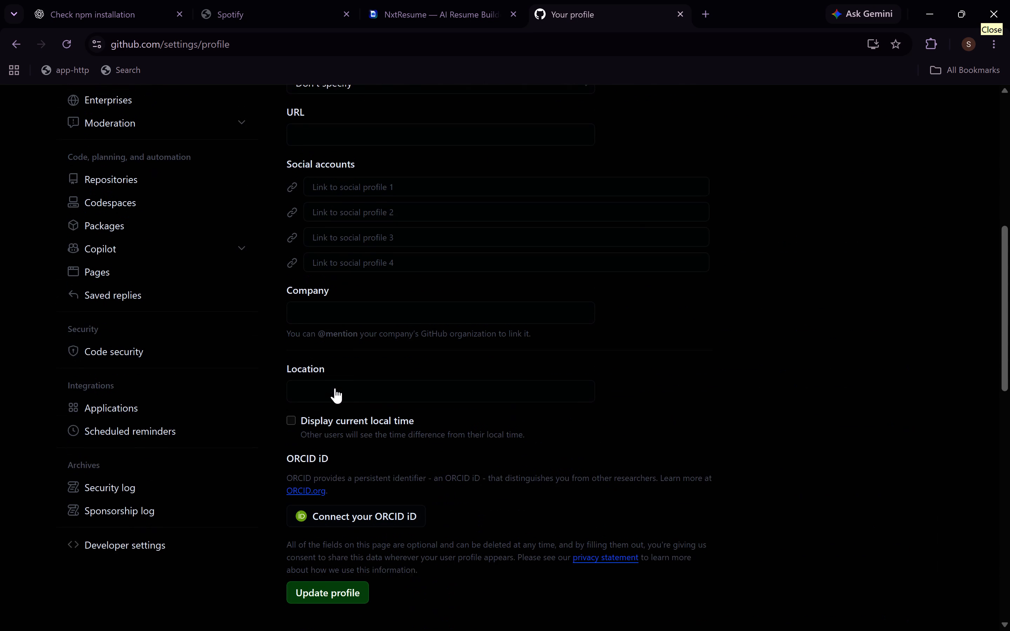
{"action": "scroll", "coordinate": [335, 388], "scroll_direction": "up", "scroll_amount": 4}
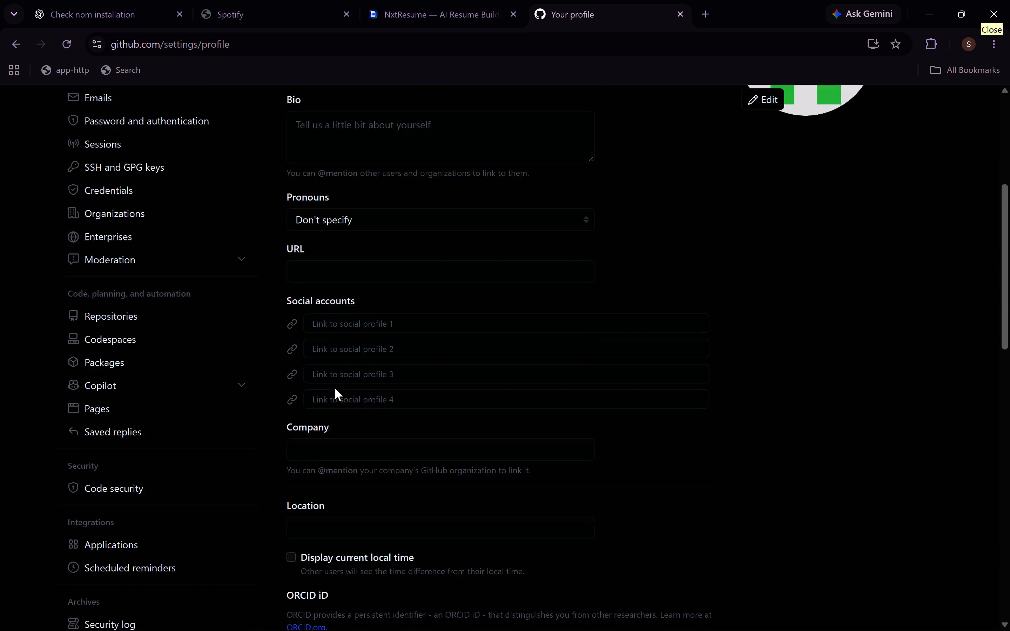
{"action": "scroll", "coordinate": [335, 388], "scroll_direction": "up", "scroll_amount": 5}
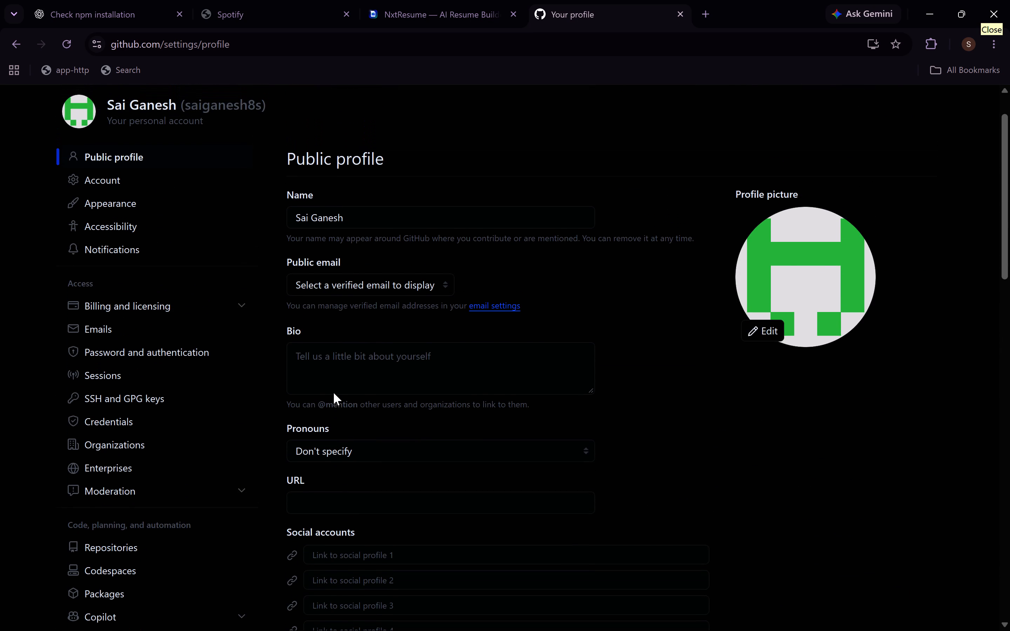
{"action": "scroll", "coordinate": [334, 393], "scroll_direction": "up", "scroll_amount": 1}
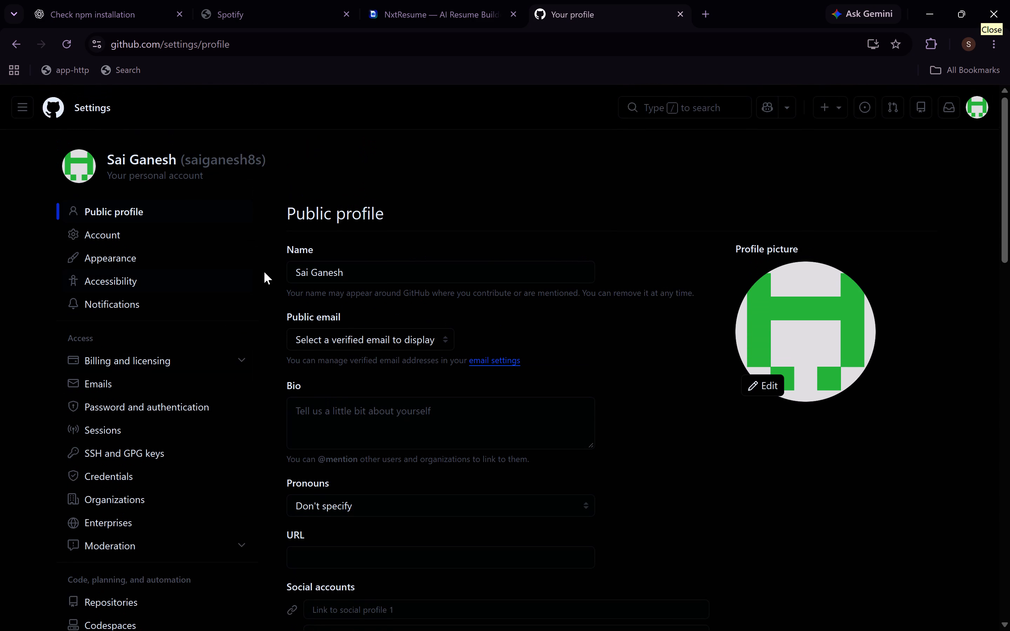
{"action": "left_click", "coordinate": [19, 99]}
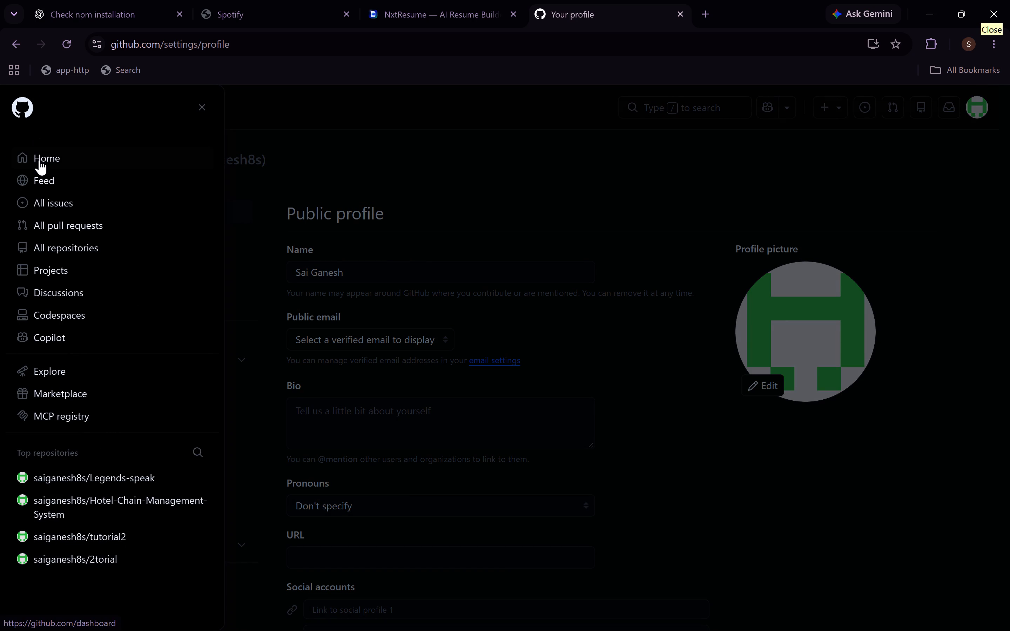
{"action": "left_click", "coordinate": [39, 160]}
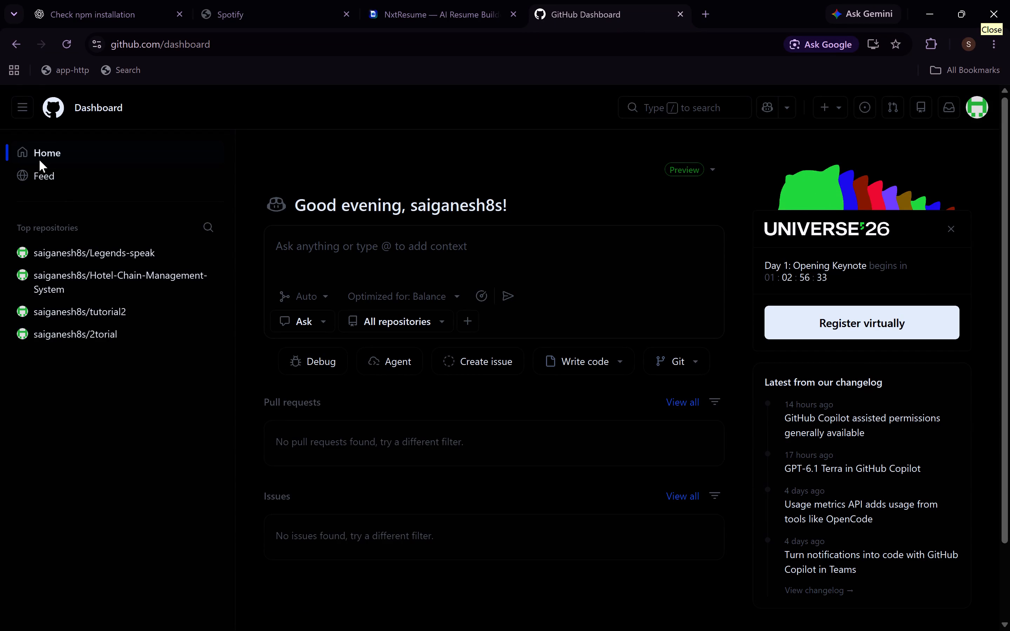
Check the account menu and the page address on the GitHub dashboard for the profile link.
{"action": "left_click", "coordinate": [57, 108]}
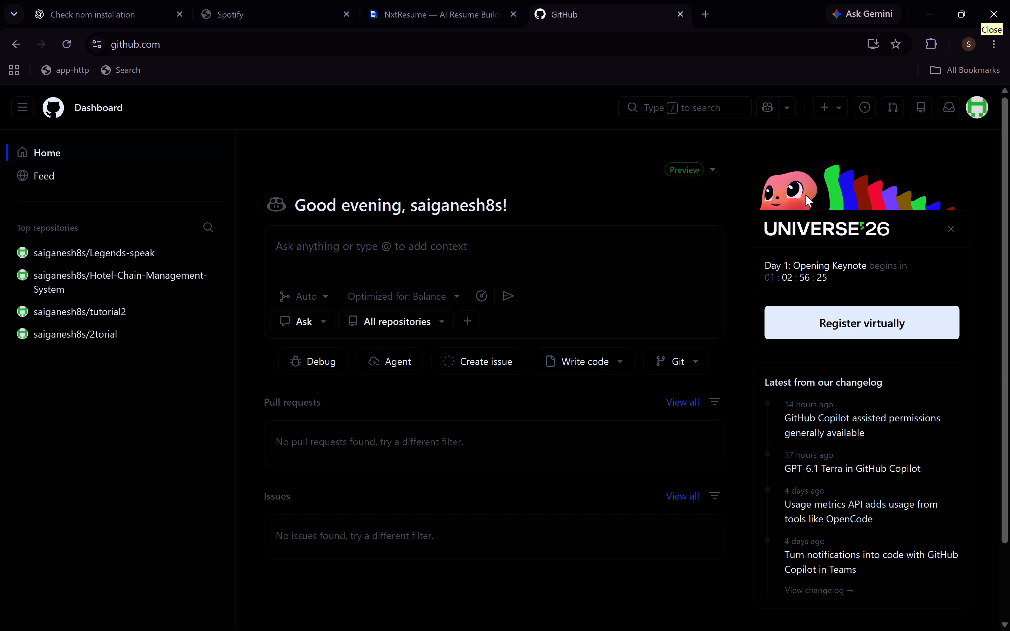
{"action": "left_click", "coordinate": [971, 103]}
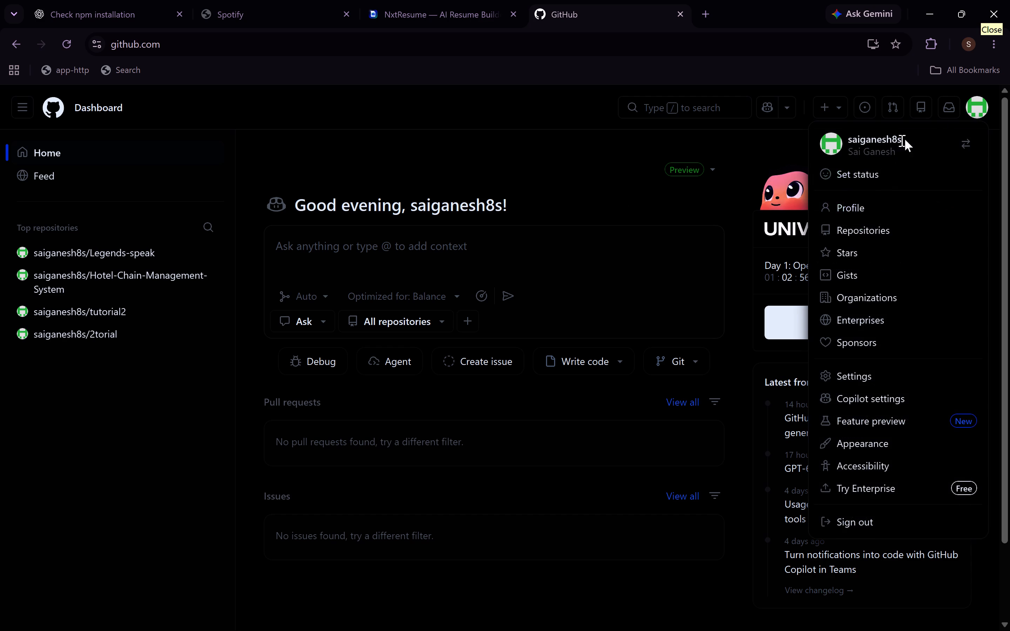
{"action": "left_click", "coordinate": [827, 143]}
{"action": "left_click", "coordinate": [742, 133]}
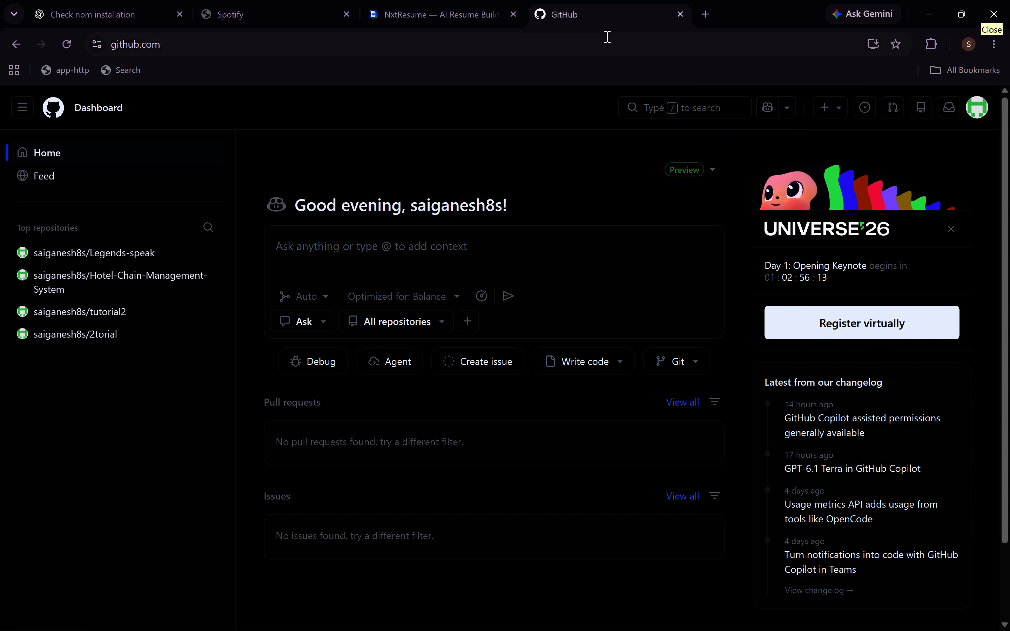
{"action": "triple_click", "coordinate": [606, 36]}
{"action": "left_click", "coordinate": [606, 36]}
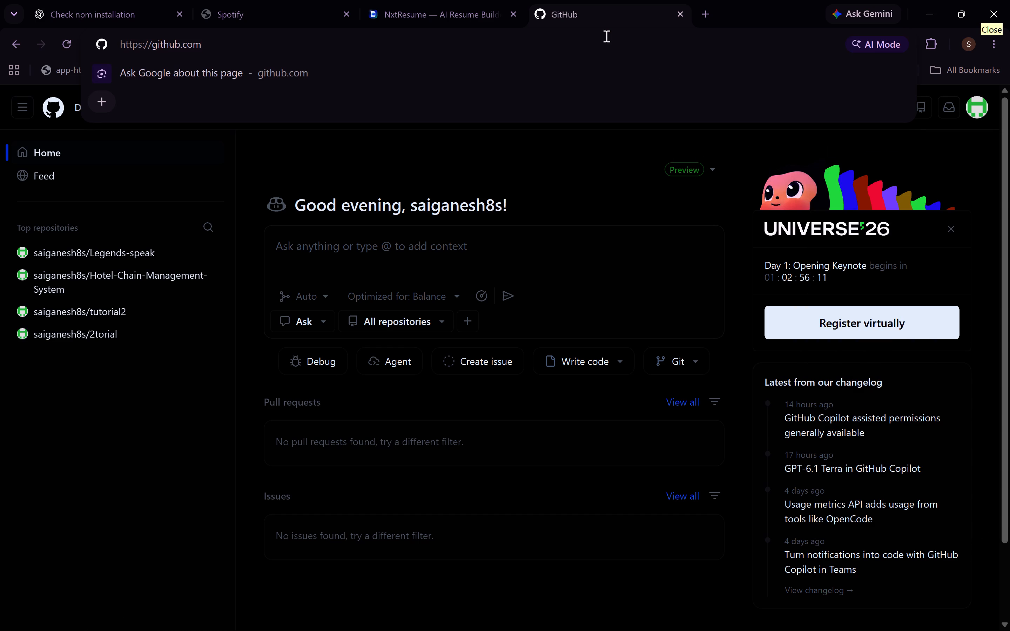
{"action": "left_click", "coordinate": [415, 151]}
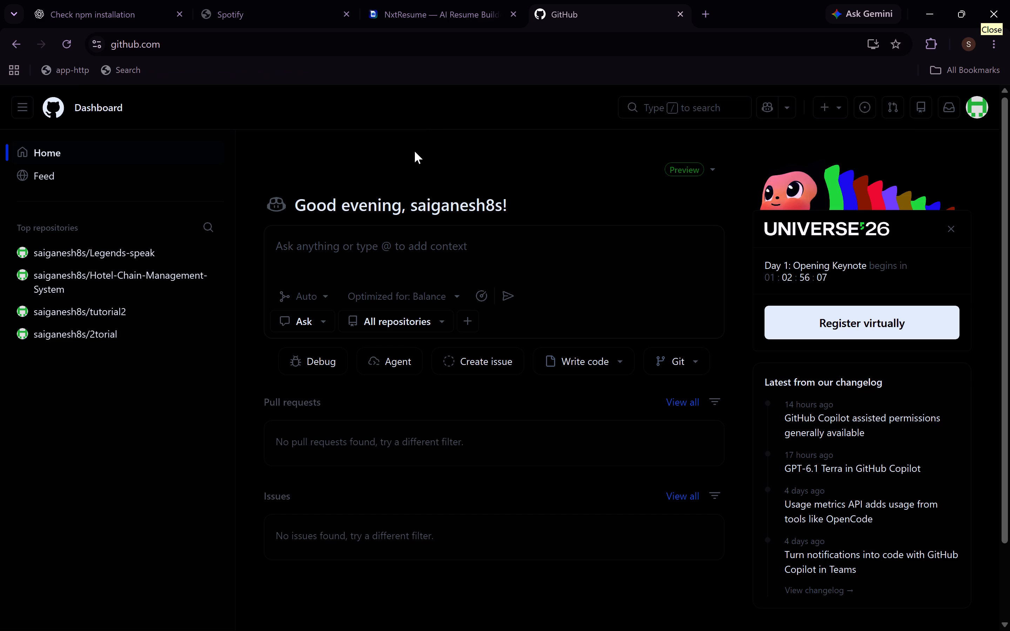
Return to the SDE resume in NxtResume and check the format expected for the GitHub entry.
{"action": "left_click", "coordinate": [471, 13]}
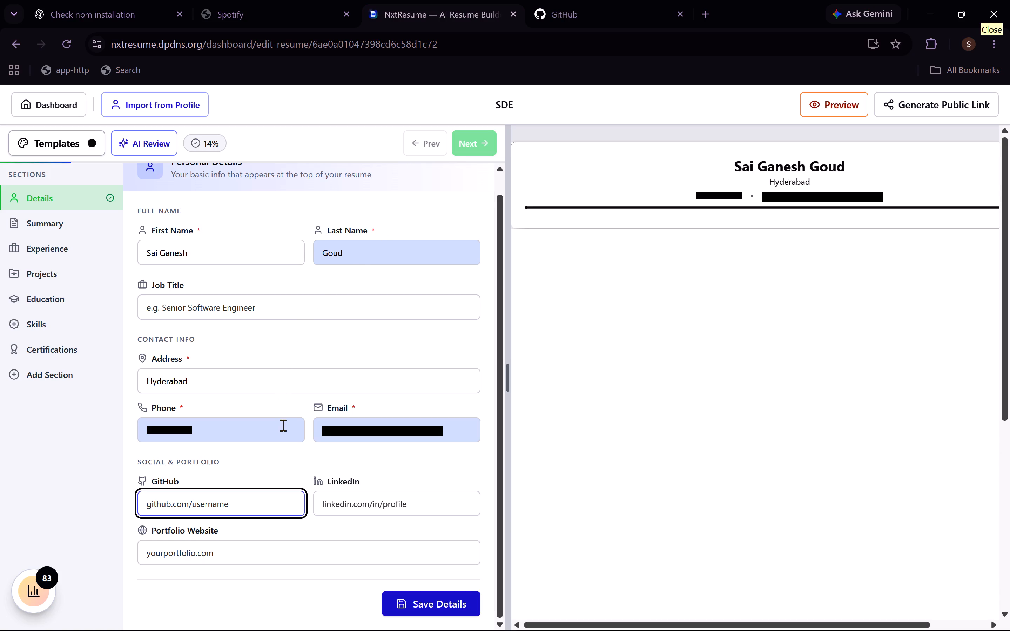
{"action": "scroll", "coordinate": [282, 425], "scroll_direction": "down", "scroll_amount": 1}
Copy the username from the GitHub dashboard greeting and paste it into the GitHub entry of the resume's personal details.
{"action": "left_click", "coordinate": [591, 0]}
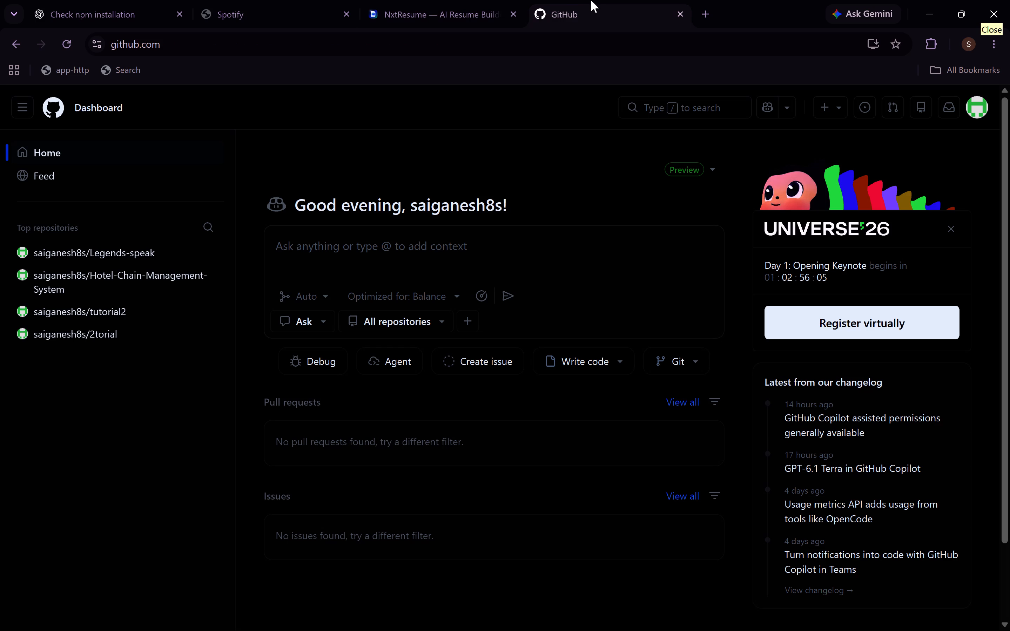
{"action": "left_click_drag", "start_coordinate": [412, 205], "coordinate": [499, 215]}
{"action": "key", "text": "ctrl+c"}
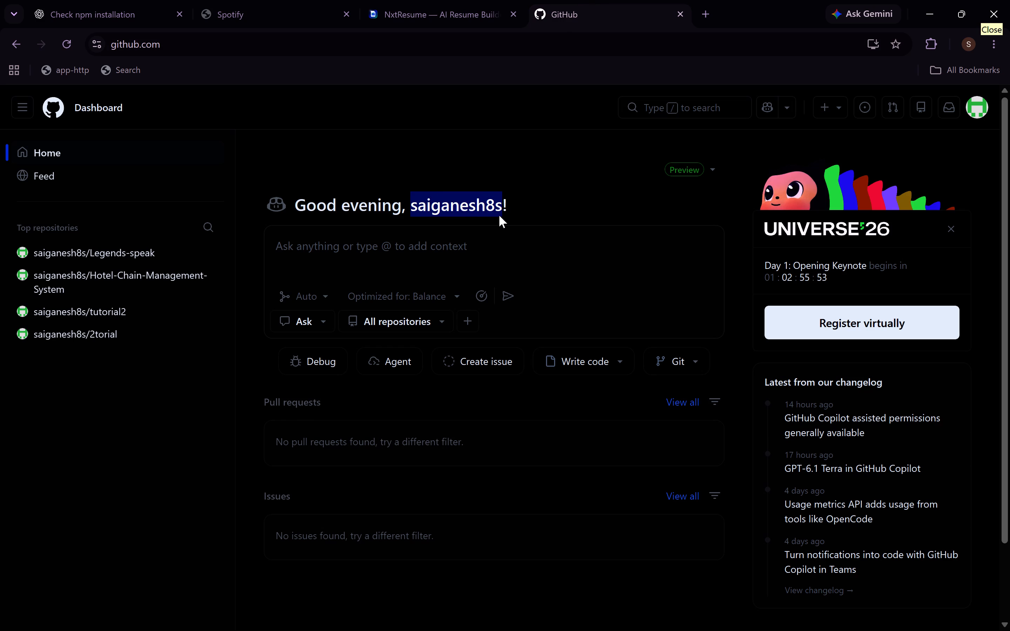
{"action": "left_click", "coordinate": [411, 2]}
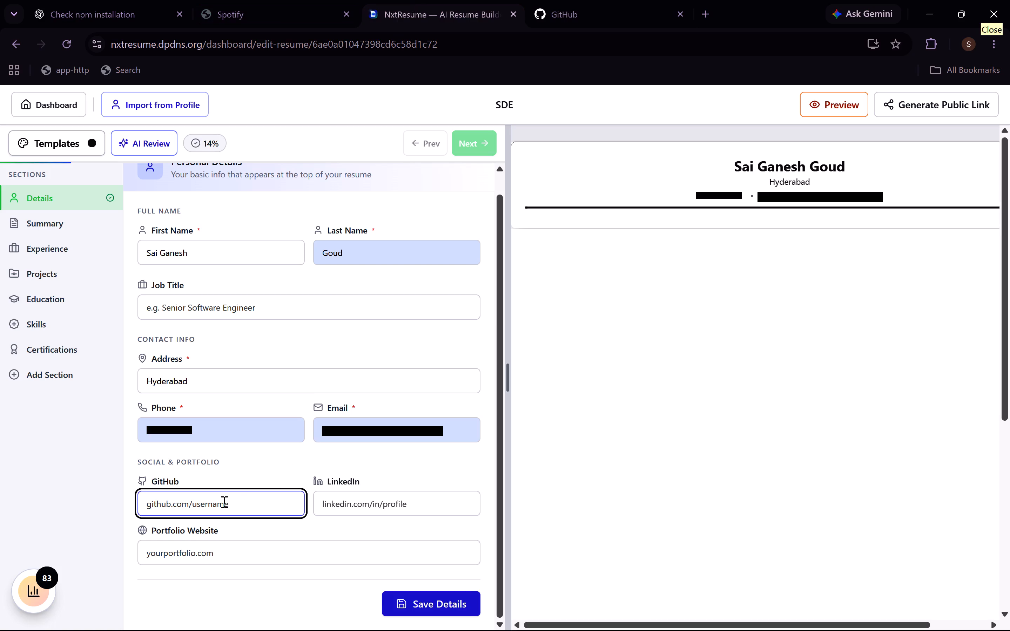
{"action": "key", "text": "g"}
{"action": "key", "text": "i"}
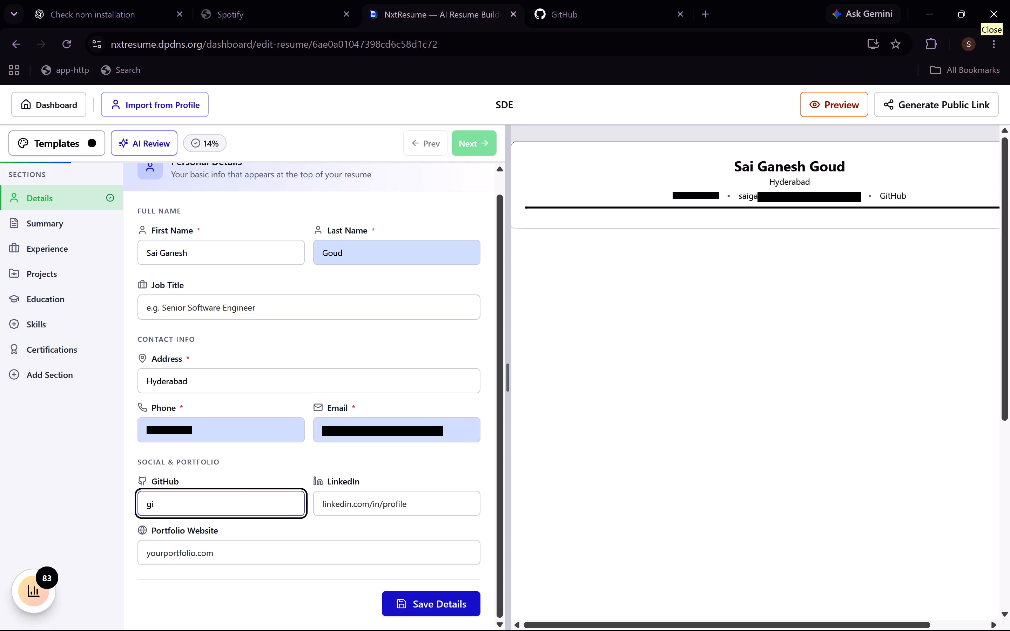
{"action": "key", "text": "BackSpace"}
{"action": "key", "text": "BackSpace"}
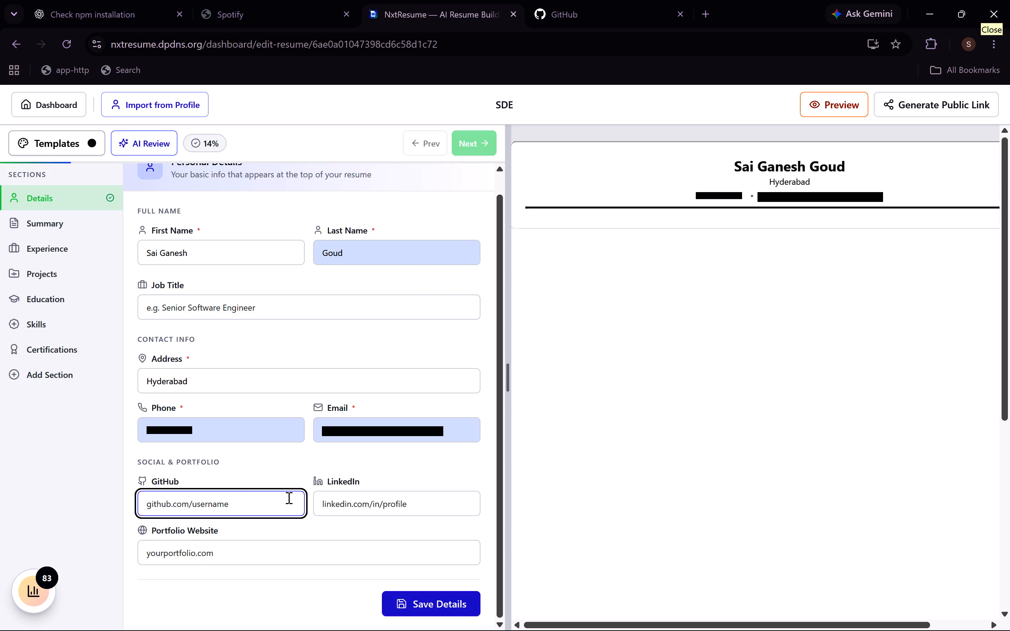
{"action": "key", "text": "ctrl+v"}
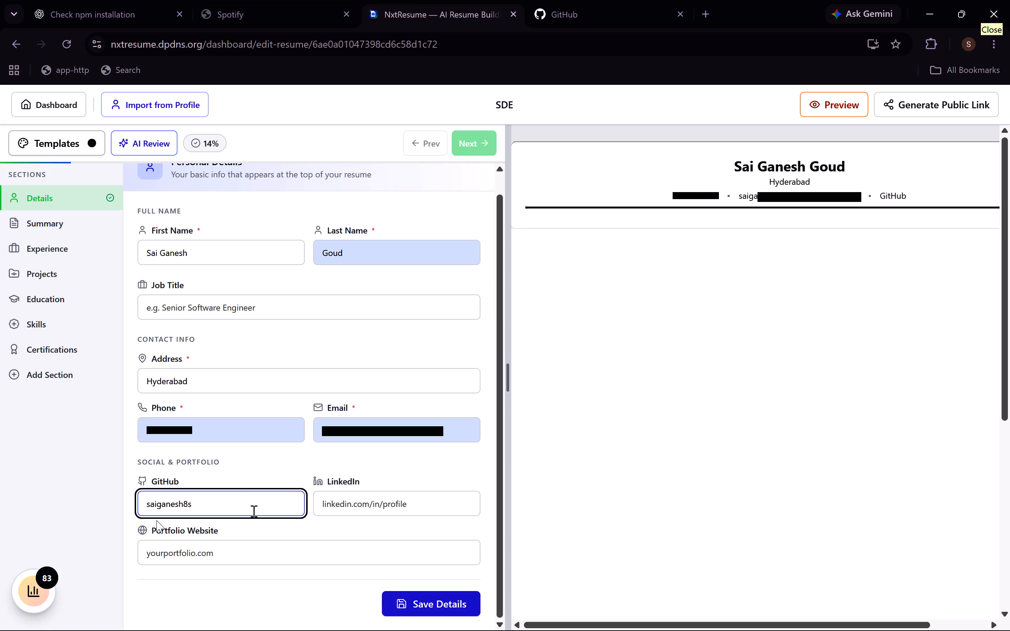
Copy the site address from the GitHub dashboard and insert it before the username in the resume's GitHub entry.
{"action": "left_click", "coordinate": [143, 507]}
{"action": "left_click", "coordinate": [587, 0]}
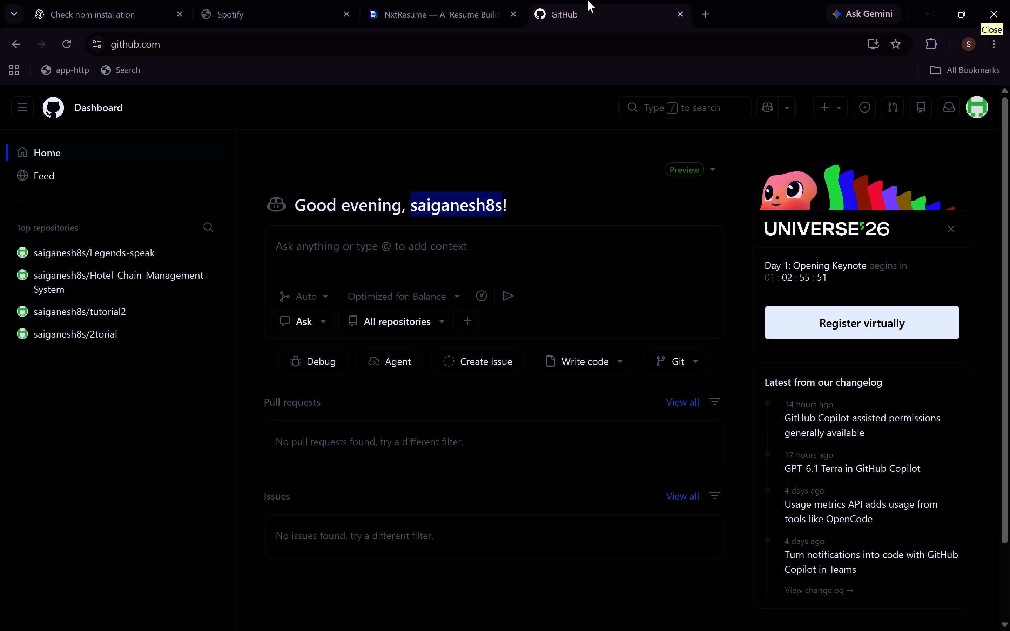
{"action": "left_click", "coordinate": [464, 41]}
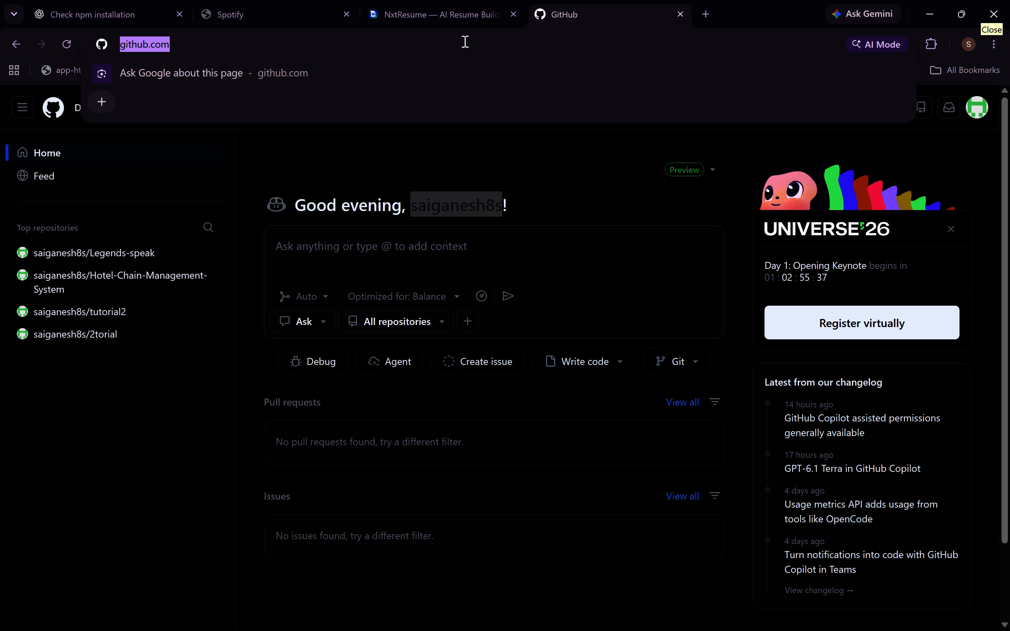
{"action": "key", "text": "ctrl+c"}
{"action": "left_click", "coordinate": [407, 0]}
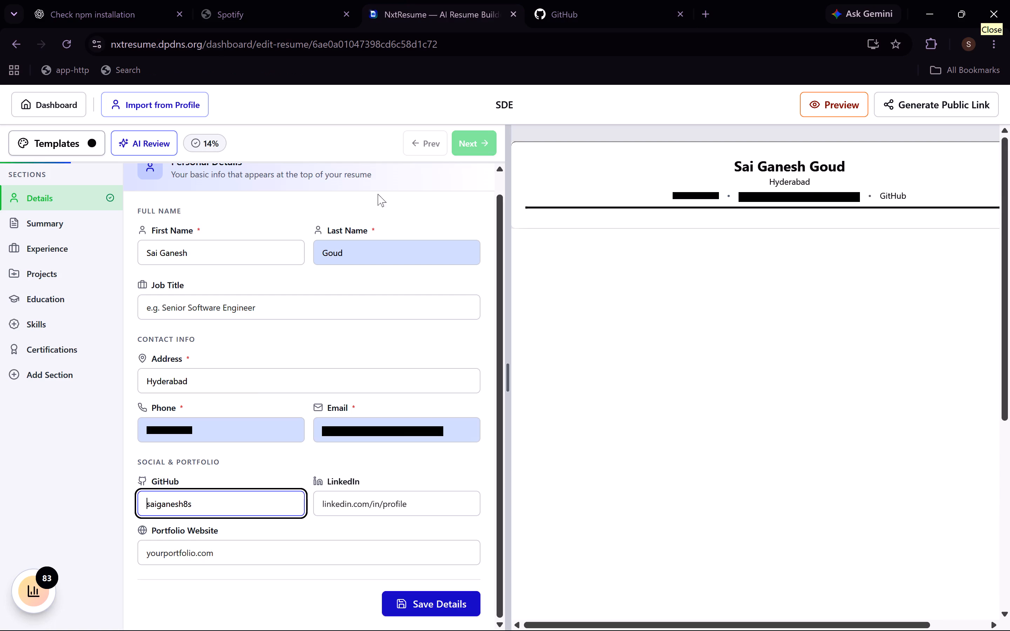
{"action": "key", "text": "ctrl+v"}
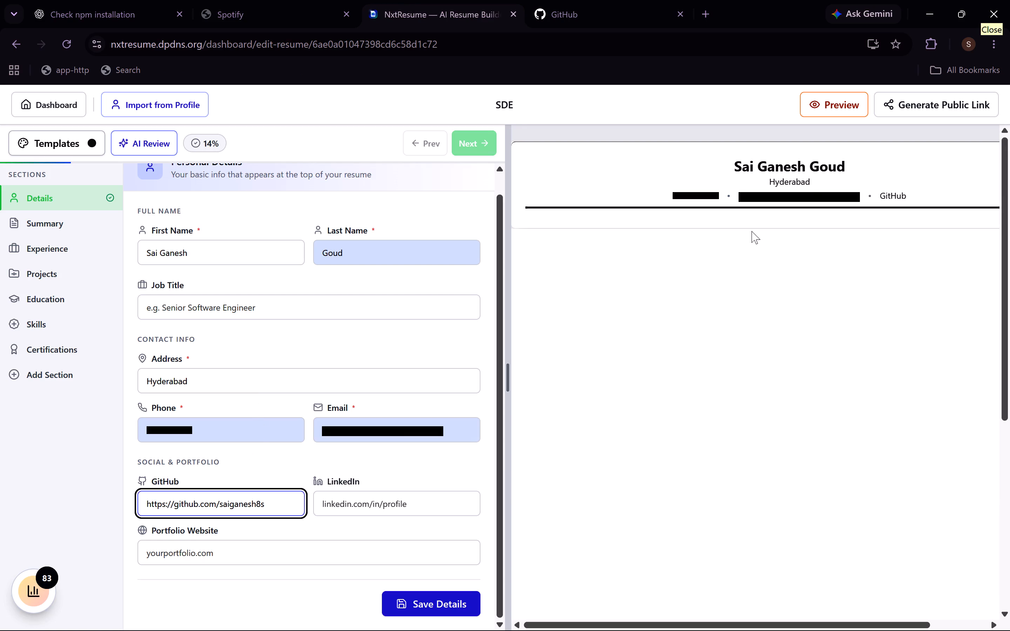
Test the GitHub link in the resume preview and return to the SDE resume.
{"action": "left_click", "coordinate": [892, 196]}
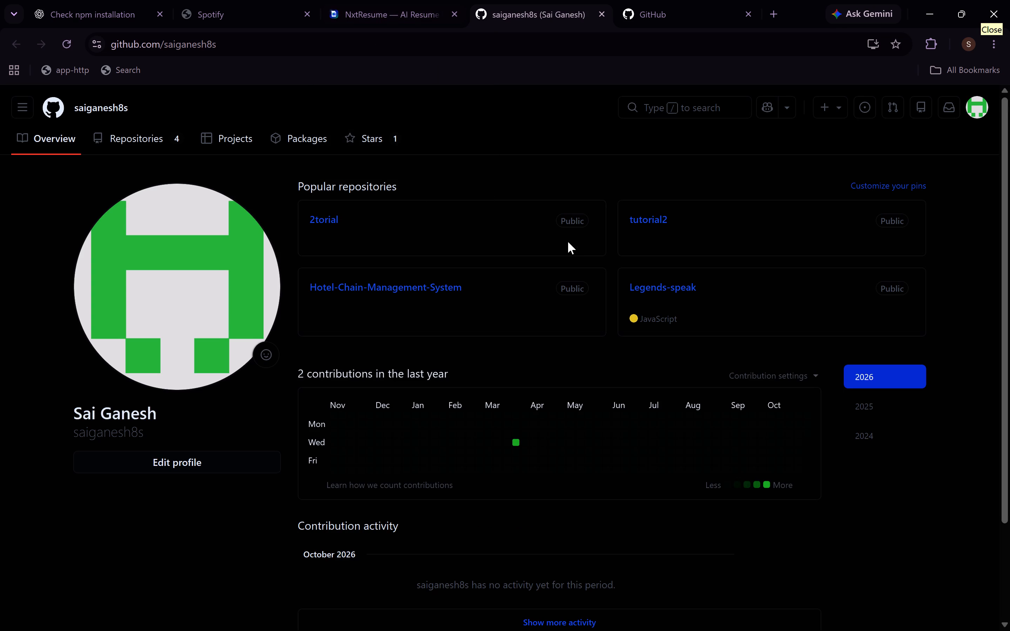
{"action": "left_click", "coordinate": [393, 0]}
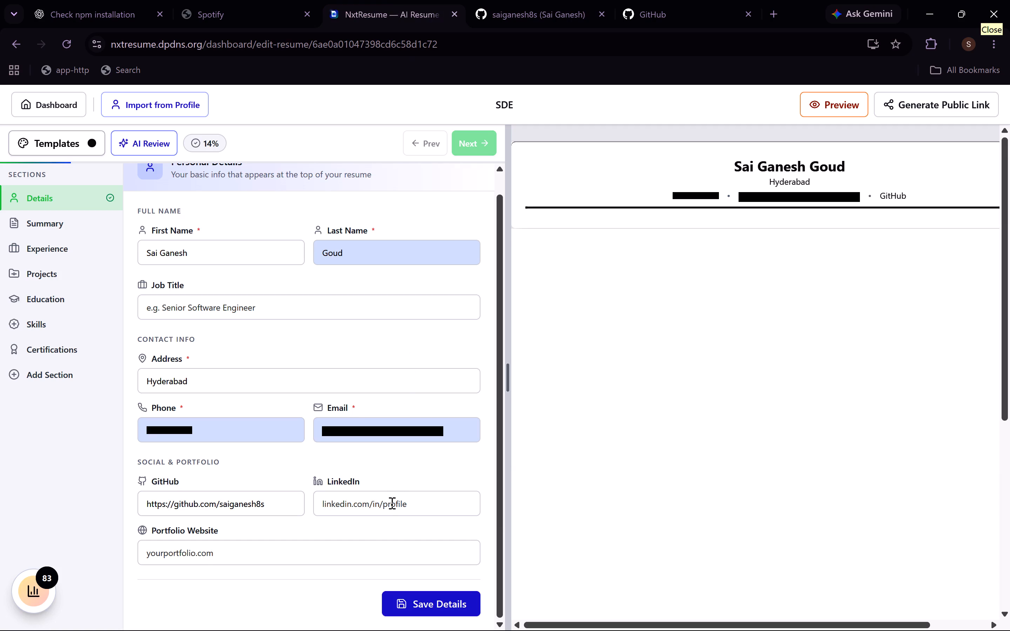
Find LinkedIn through a web search, copy the own profile page's address and paste it into the resume's LinkedIn entry.
{"action": "left_click", "coordinate": [390, 506]}
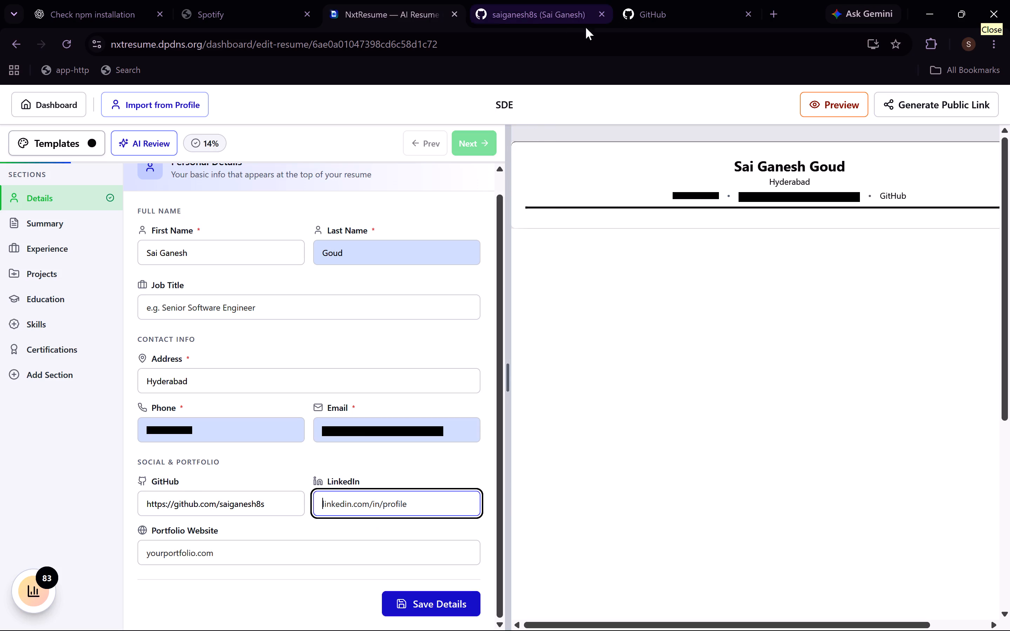
{"action": "left_click", "coordinate": [773, 8]}
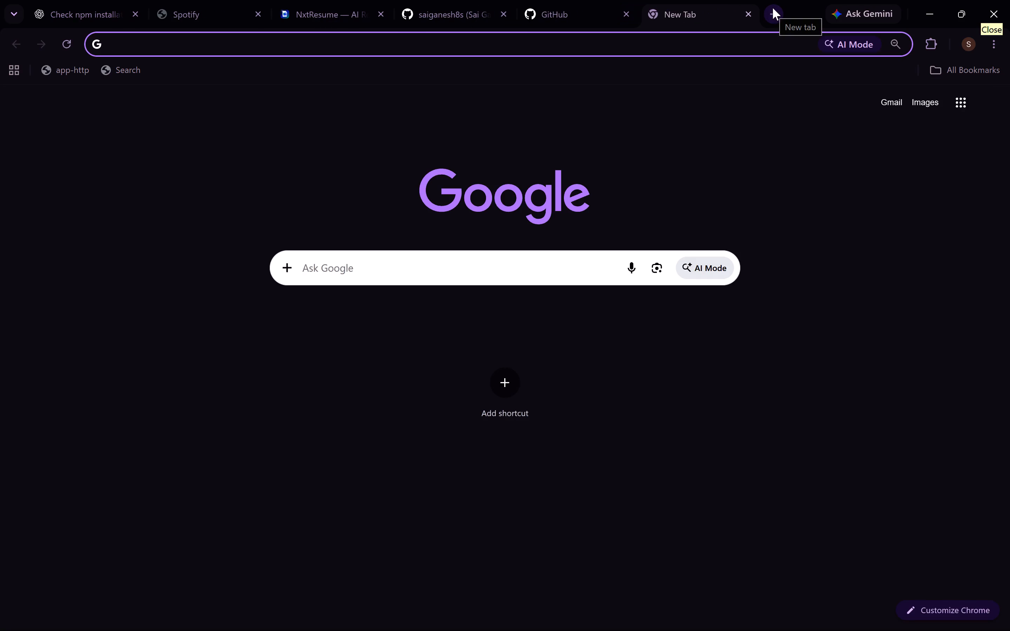
{"action": "type", "text": "link"}
{"action": "key", "text": "Return"}
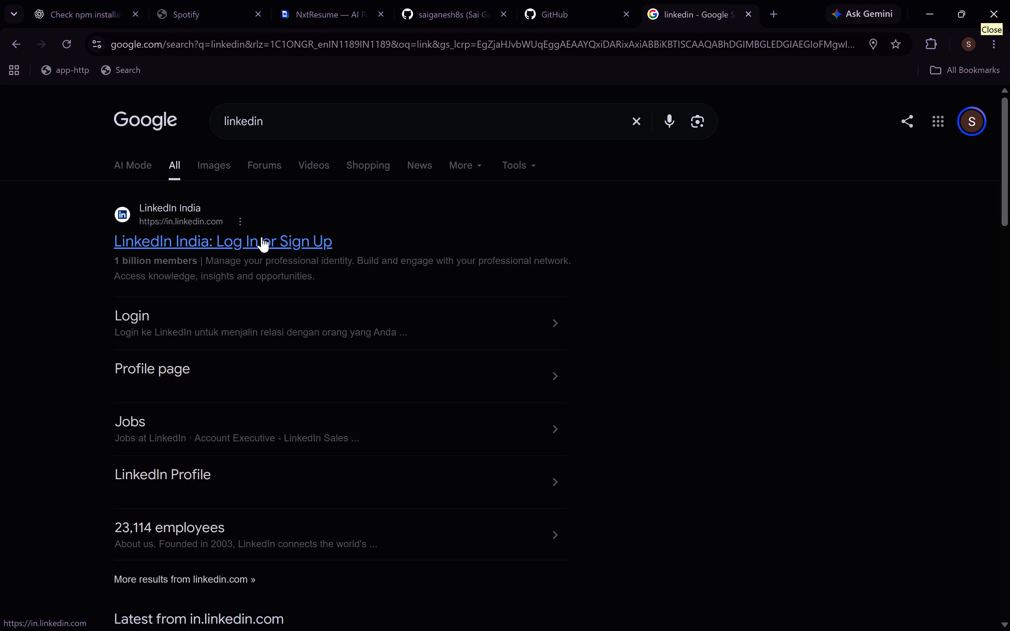
{"action": "left_click", "coordinate": [262, 237]}
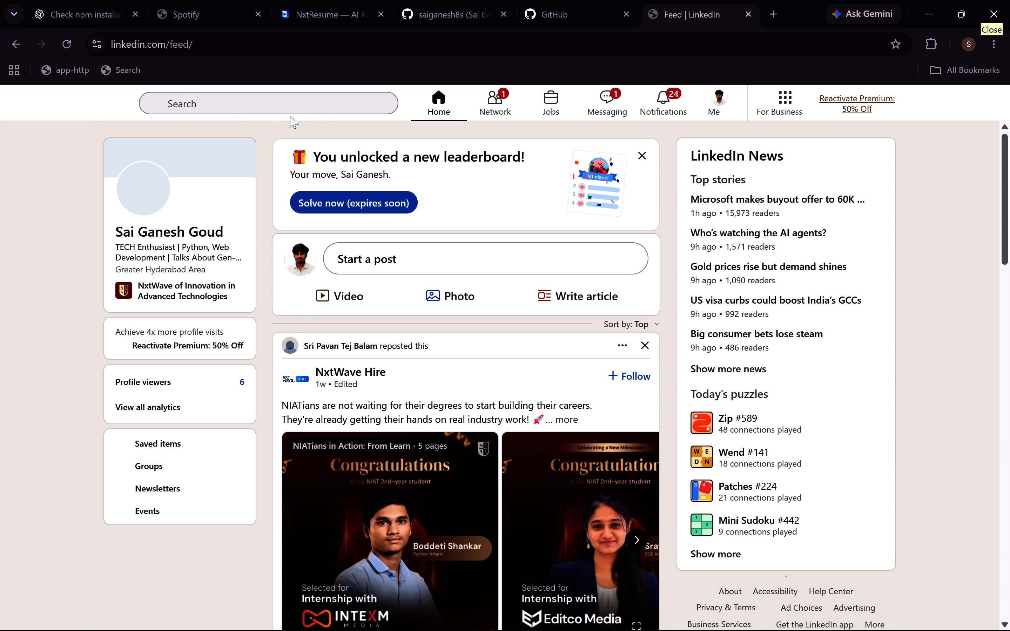
{"action": "left_click", "coordinate": [139, 196]}
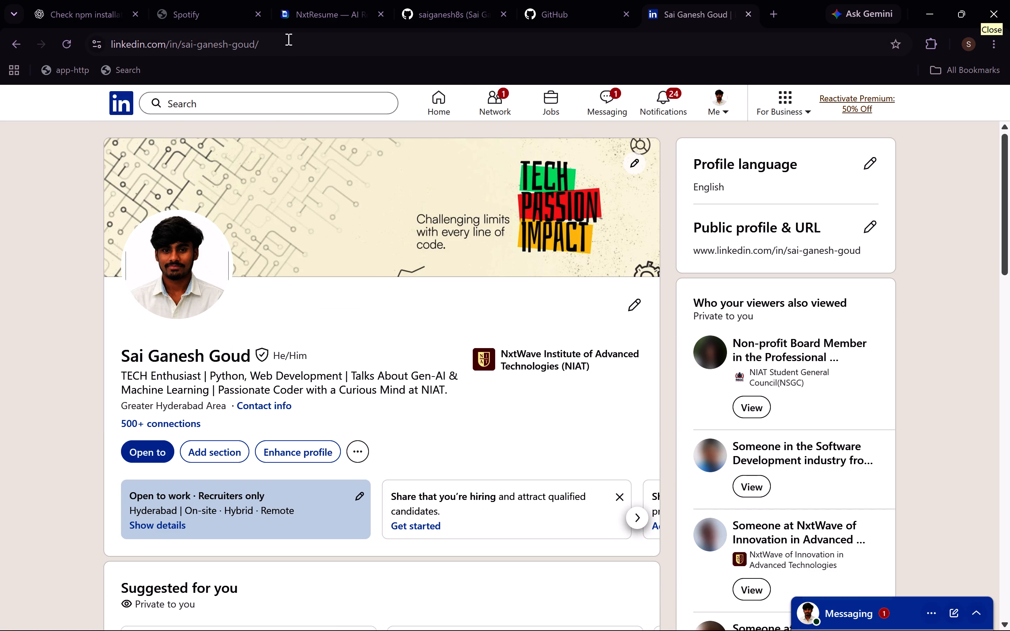
{"action": "left_click", "coordinate": [288, 41]}
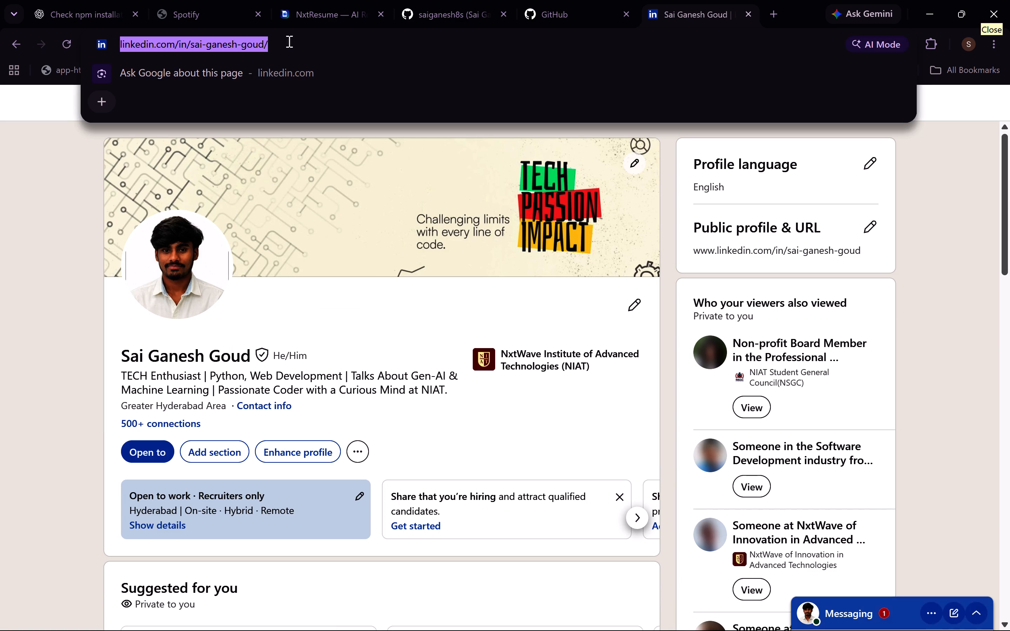
{"action": "key", "text": "ctrl+c"}
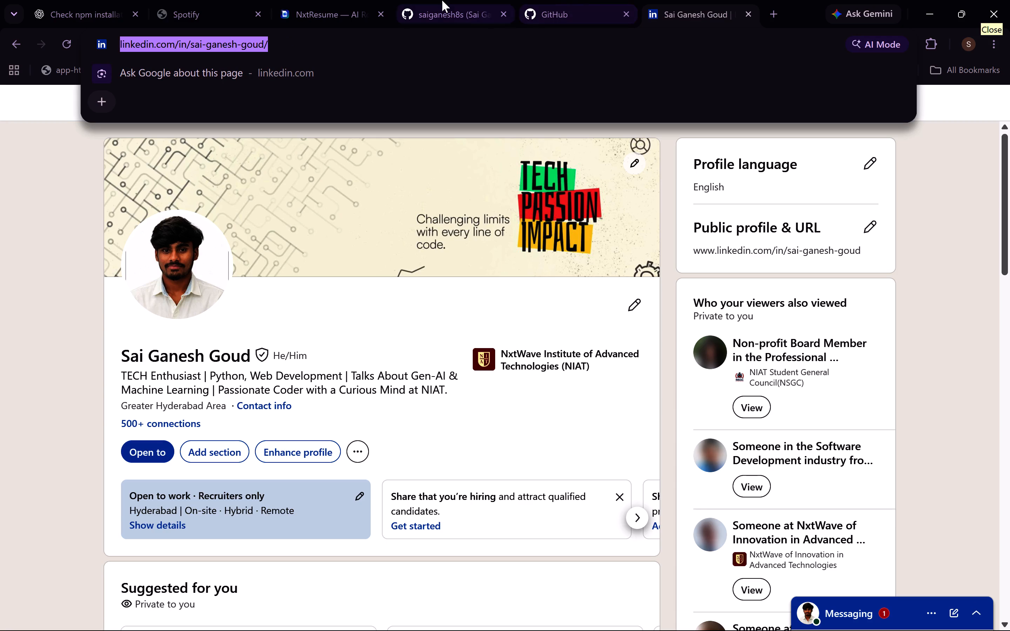
{"action": "left_click", "coordinate": [326, 0]}
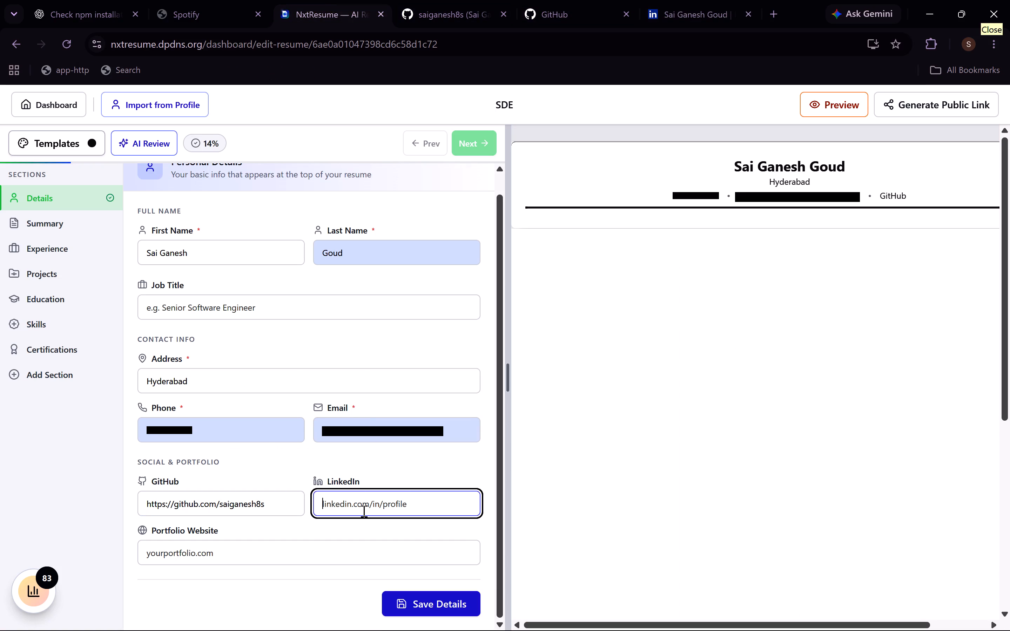
{"action": "key", "text": "ctrl+v"}
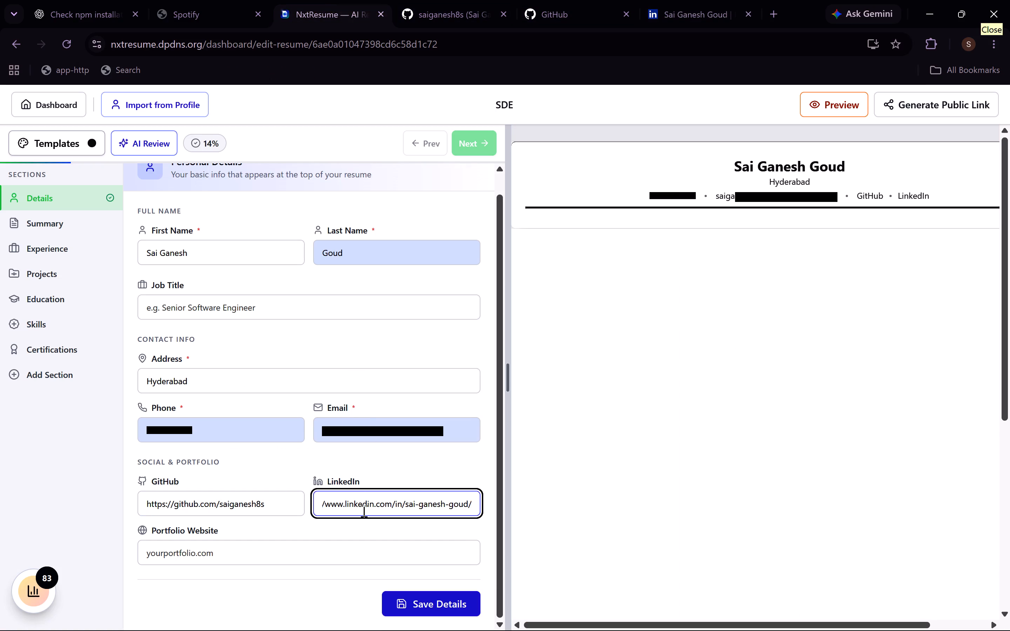
Open the Summary section of the SDE resume.
{"action": "scroll", "coordinate": [392, 509], "scroll_direction": "down", "scroll_amount": 4}
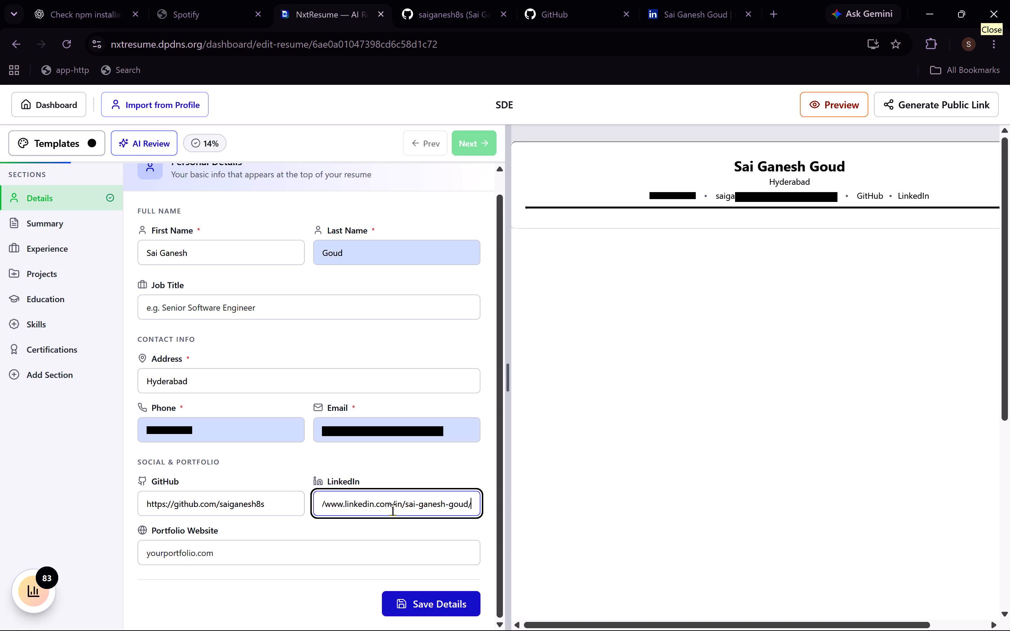
{"action": "scroll", "coordinate": [305, 555], "scroll_direction": "down", "scroll_amount": 3}
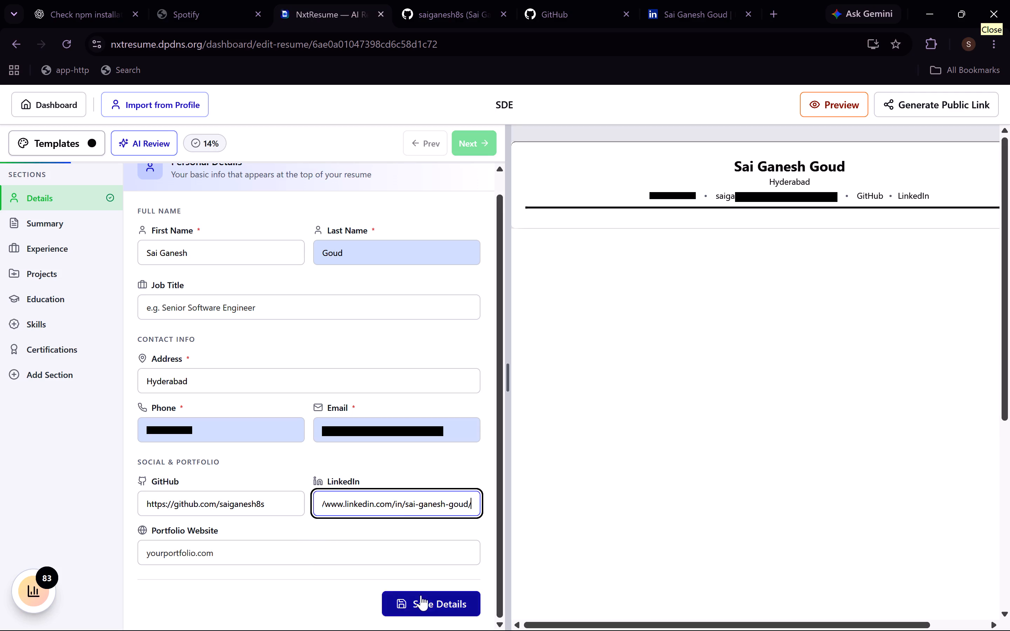
{"action": "left_click", "coordinate": [60, 230]}
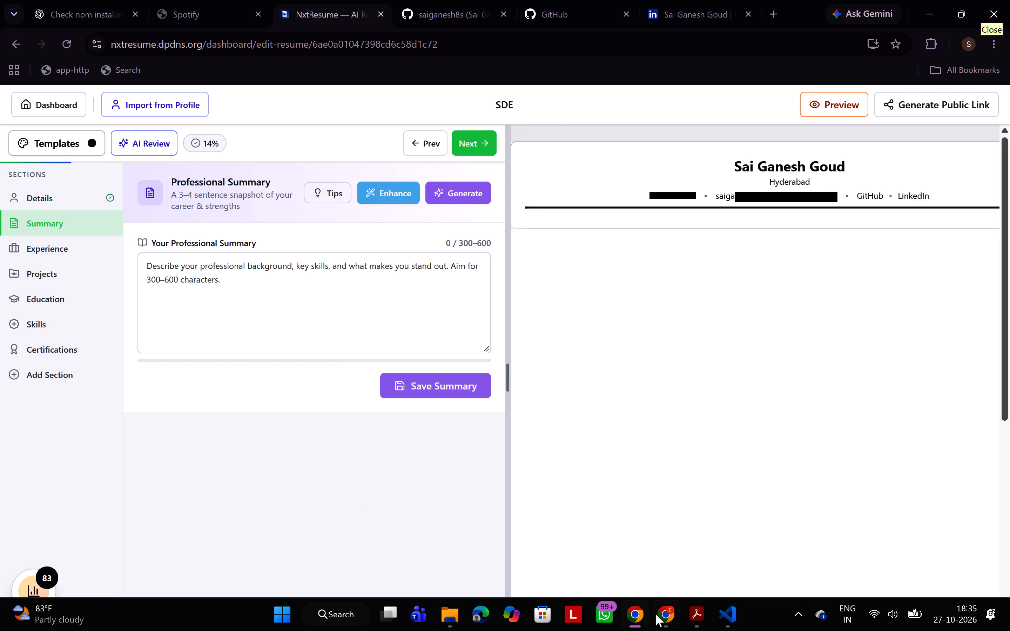
Switch to File Explorer and open the most recent resume PDF in the Downloads folder.
{"action": "left_click", "coordinate": [451, 621]}
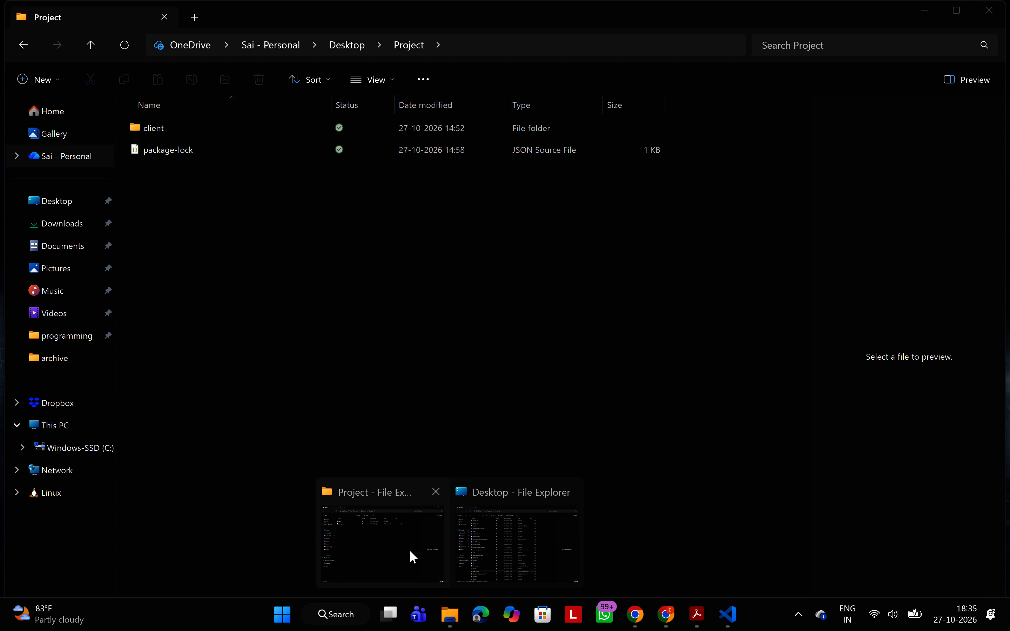
{"action": "left_click", "coordinate": [410, 551]}
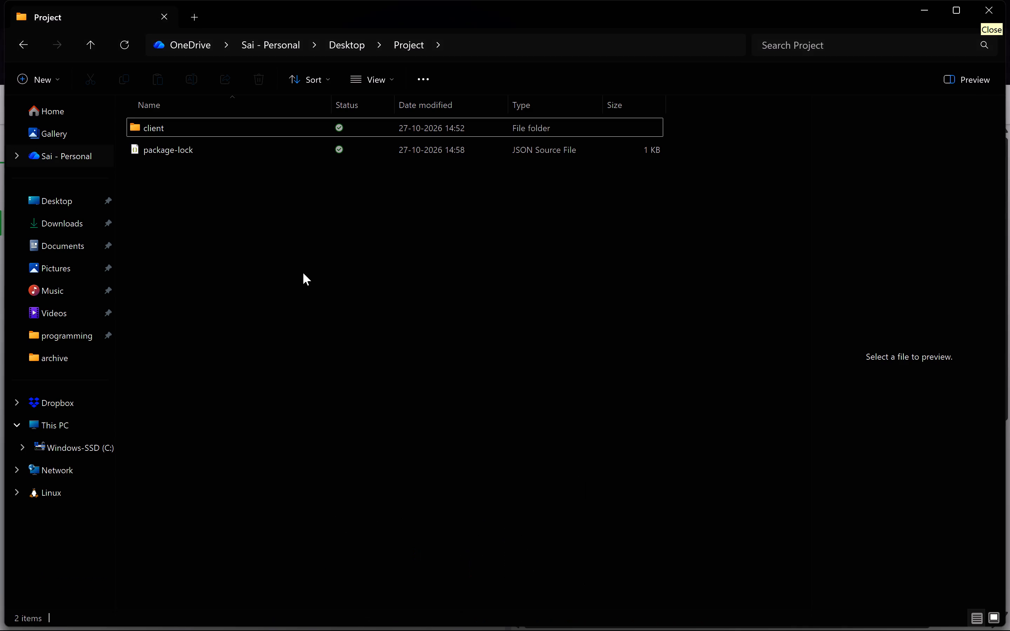
{"action": "left_click", "coordinate": [83, 110]}
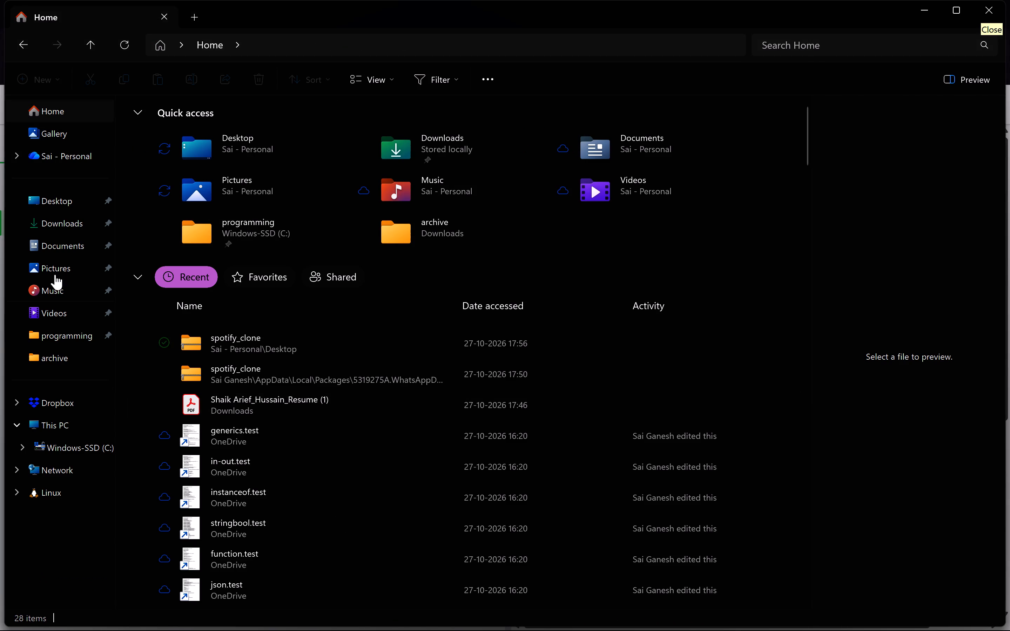
{"action": "left_click", "coordinate": [64, 224]}
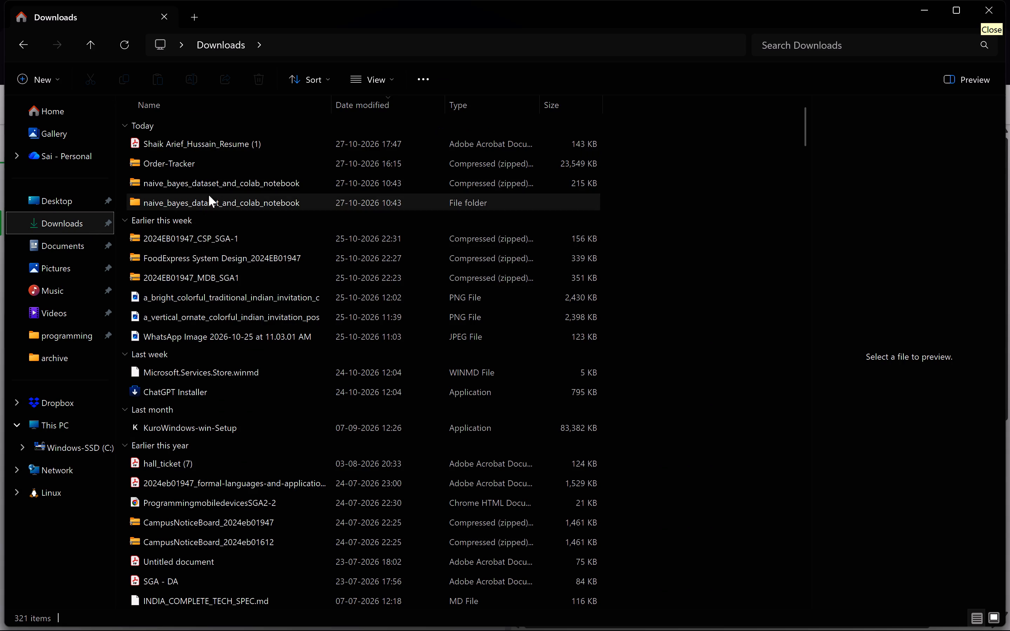
{"action": "double_click", "coordinate": [204, 148]}
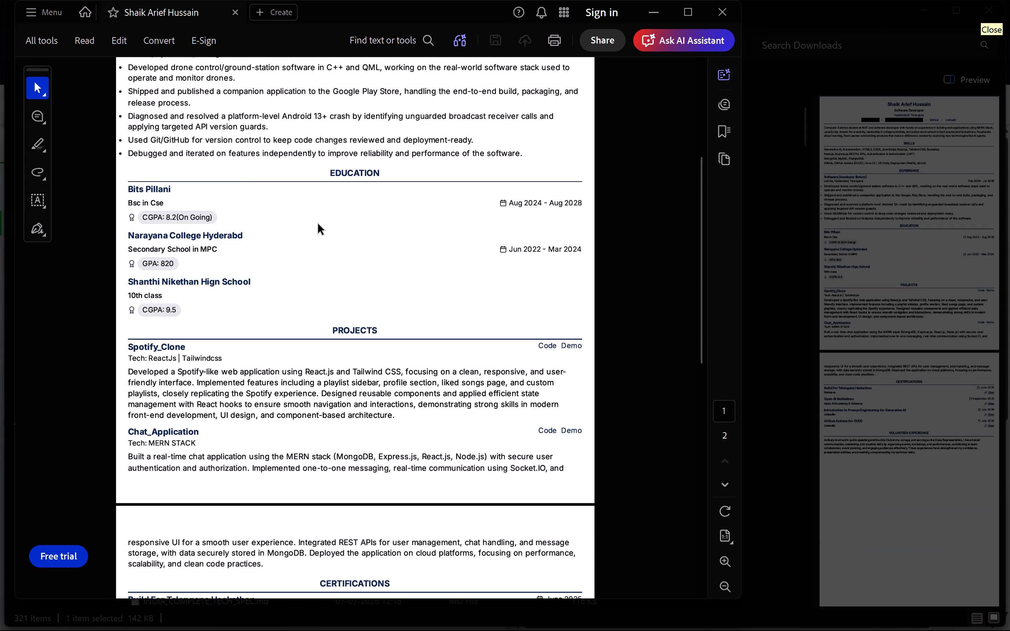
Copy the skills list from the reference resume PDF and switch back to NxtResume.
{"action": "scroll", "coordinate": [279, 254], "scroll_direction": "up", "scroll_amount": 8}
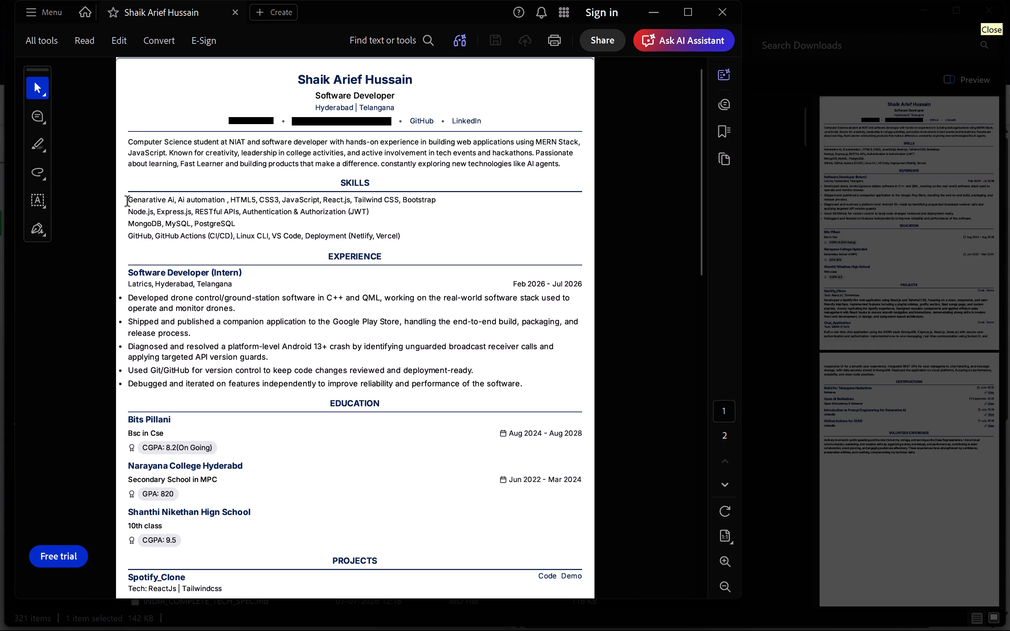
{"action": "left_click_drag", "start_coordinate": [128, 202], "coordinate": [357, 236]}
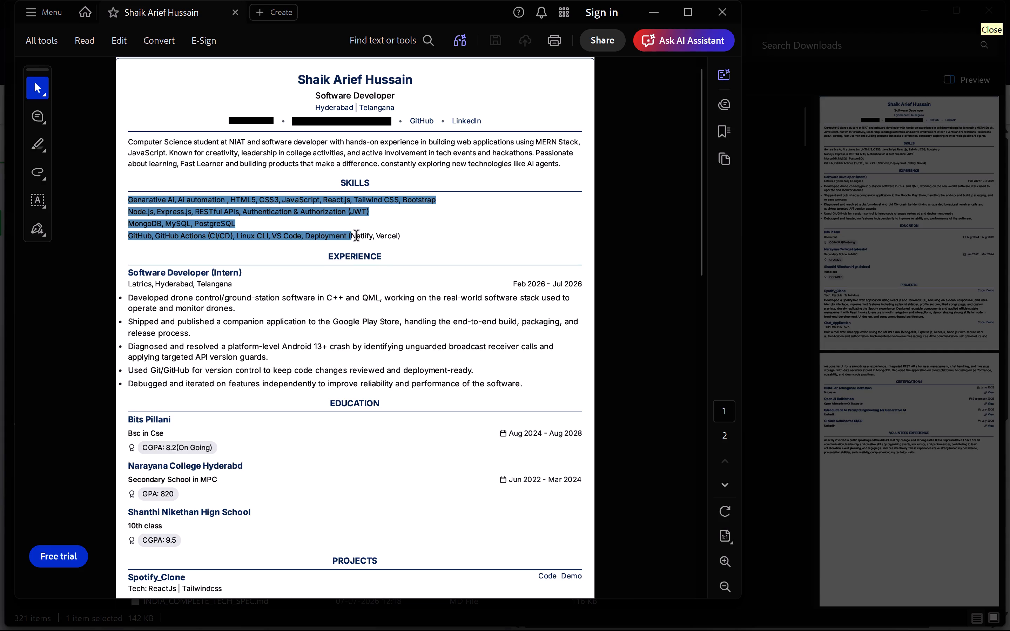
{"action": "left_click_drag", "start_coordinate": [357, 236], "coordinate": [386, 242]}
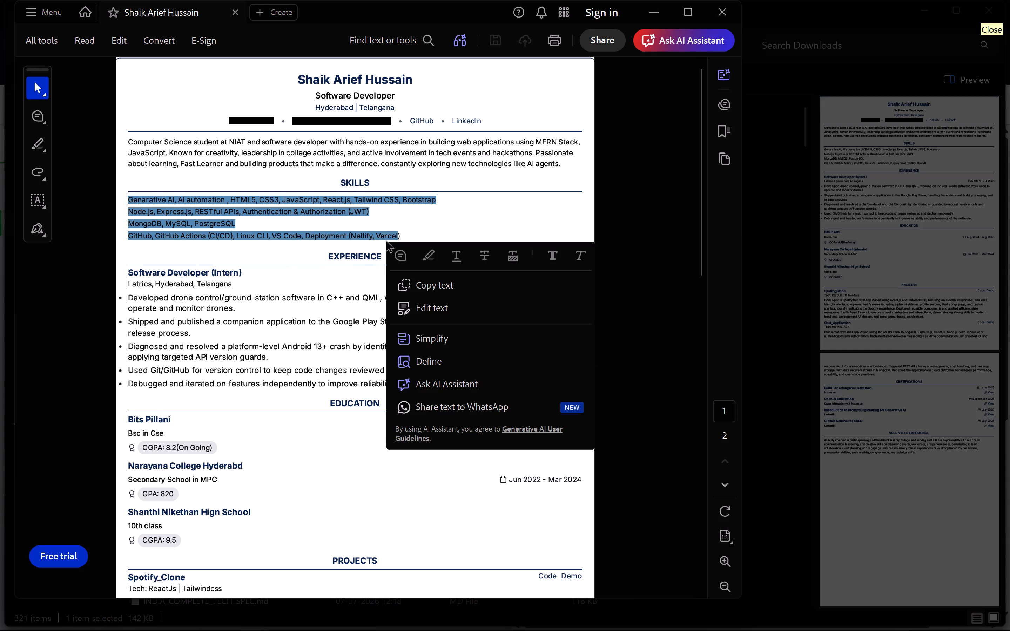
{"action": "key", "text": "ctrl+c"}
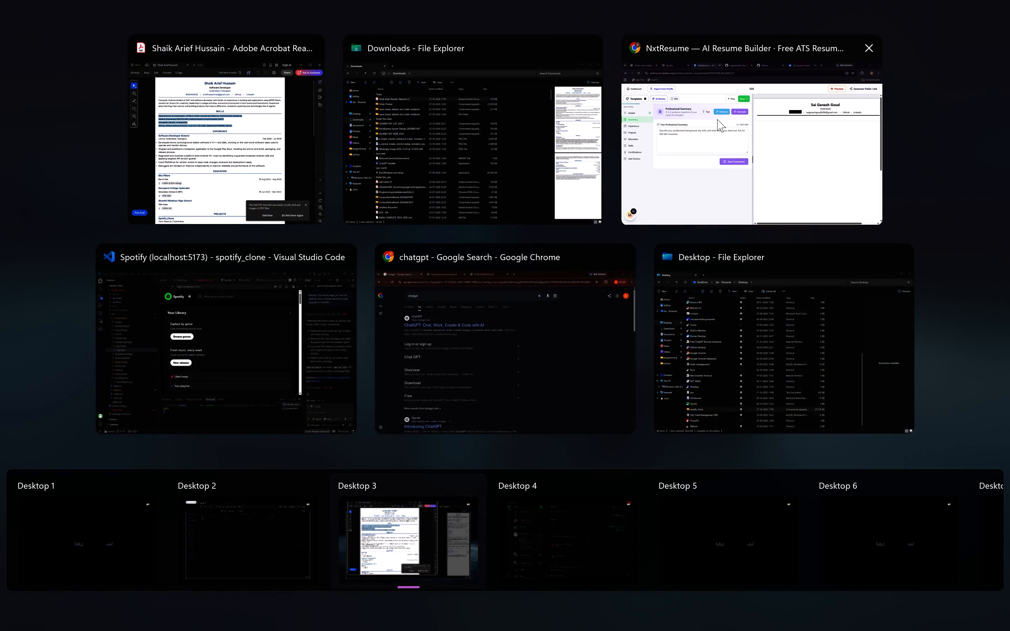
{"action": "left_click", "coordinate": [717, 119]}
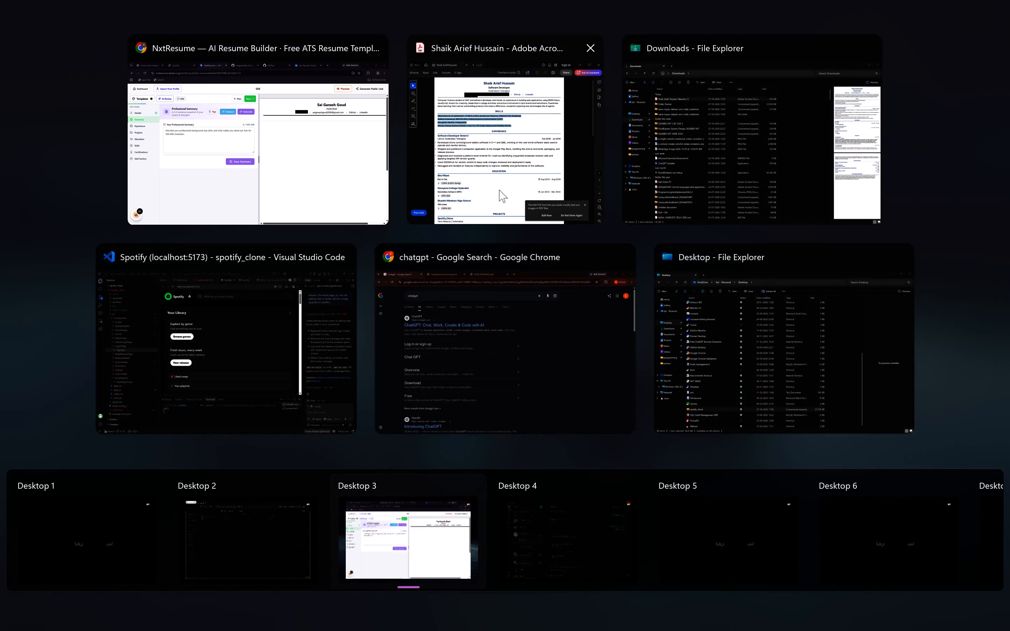
Copy the introductory summary paragraph from the reference resume PDF and paste it as the professional summary in NxtResume.
{"action": "left_click", "coordinate": [499, 190]}
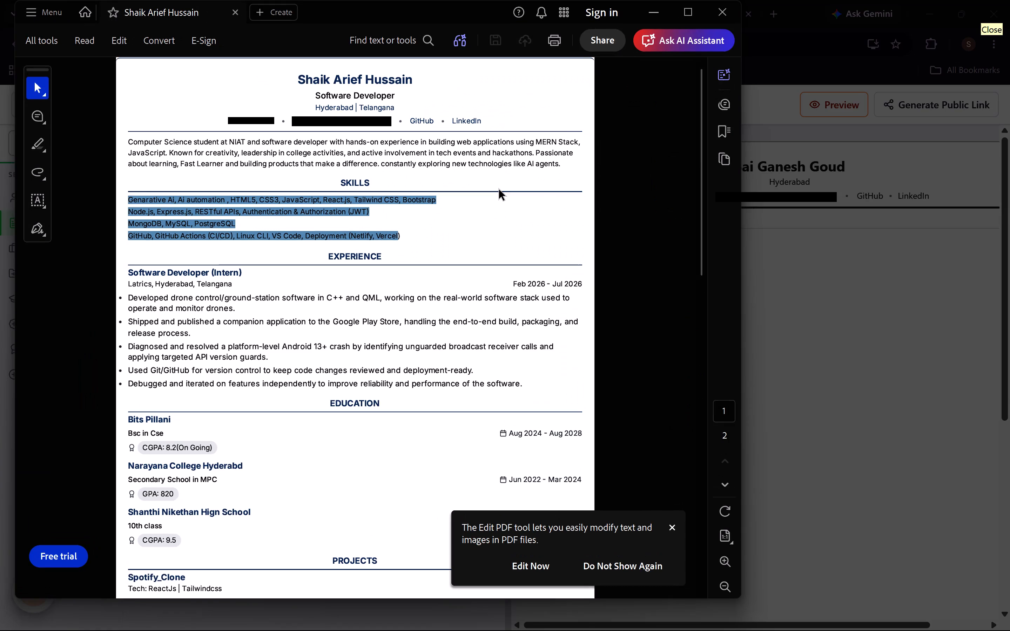
{"action": "left_click", "coordinate": [473, 179]}
{"action": "left_click_drag", "start_coordinate": [563, 168], "coordinate": [130, 144]}
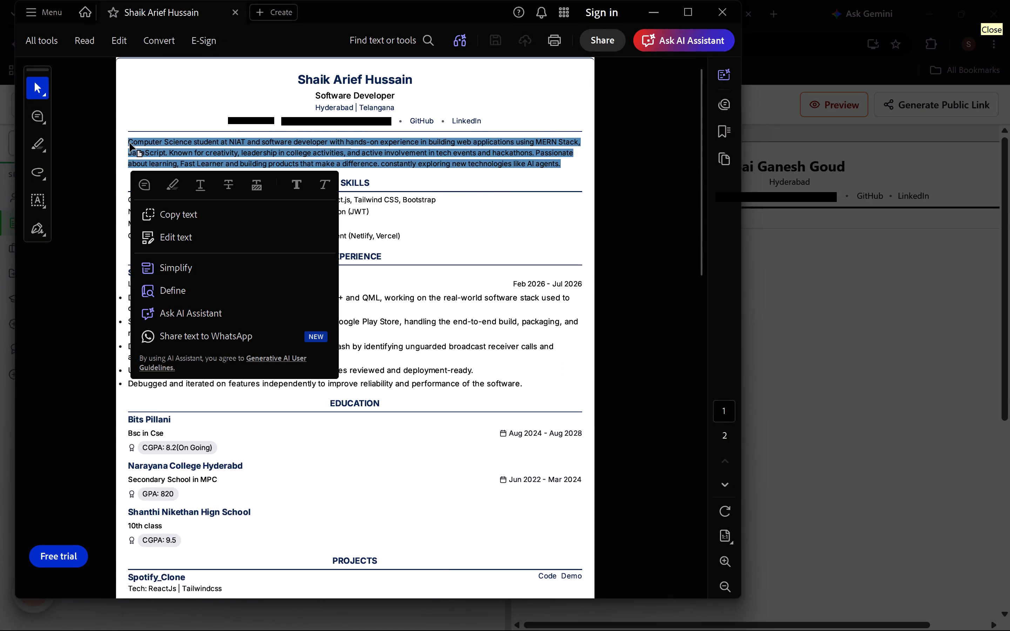
{"action": "key", "text": "ctrl+c"}
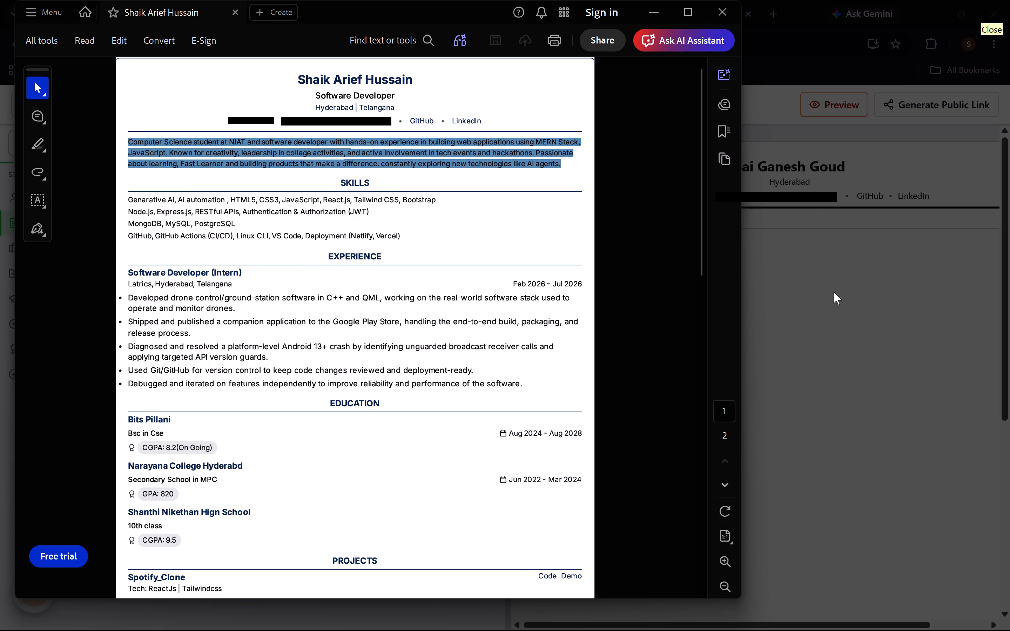
{"action": "left_click", "coordinate": [847, 315]}
{"action": "left_click", "coordinate": [353, 296]}
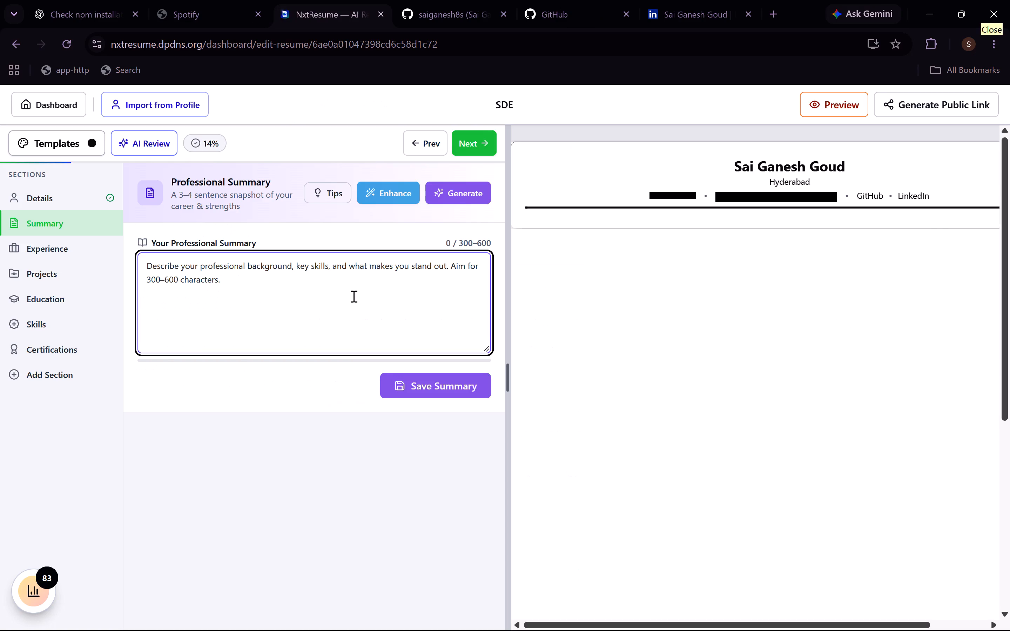
{"action": "key", "text": "ctrl+v"}
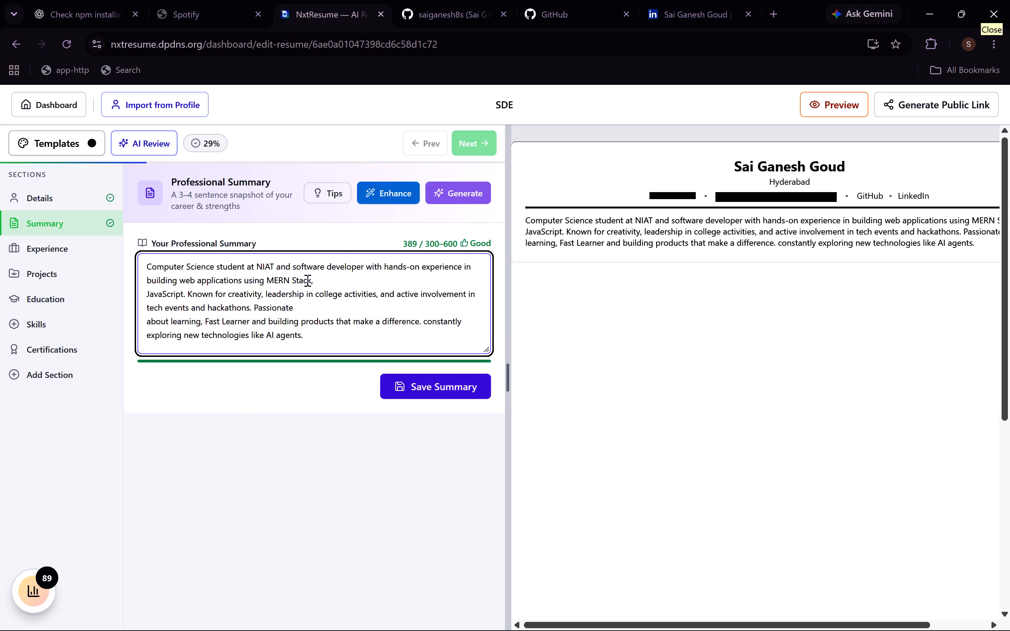
Remove "MERN Stack," from the professional summary so the phrase reads "building web applications using JavaScript".
{"action": "left_click", "coordinate": [308, 281]}
{"action": "key", "text": "Right"}
{"action": "key", "text": "BackSpace"}
{"action": "key", "text": "BackSpace"}
{"action": "key", "text": "BackSpace"}
{"action": "key", "text": "BackSpace"}
{"action": "key", "text": "BackSpace"}
{"action": "key", "text": "BackSpace"}
{"action": "key", "text": "BackSpace"}
{"action": "key", "text": "BackSpace"}
{"action": "key", "text": "BackSpace"}
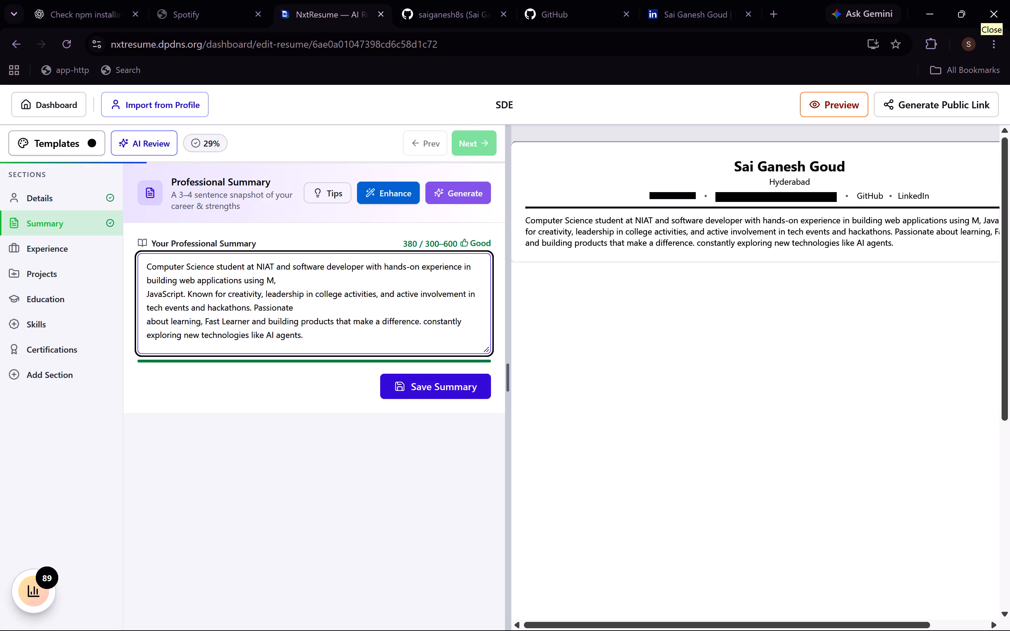
{"action": "key", "text": "BackSpace"}
{"action": "key", "text": "BackSpace"}
{"action": "key", "text": "BackSpace"}
{"action": "key", "text": "BackSpace"}
{"action": "key", "text": "BackSpace"}
{"action": "key", "text": "BackSpace"}
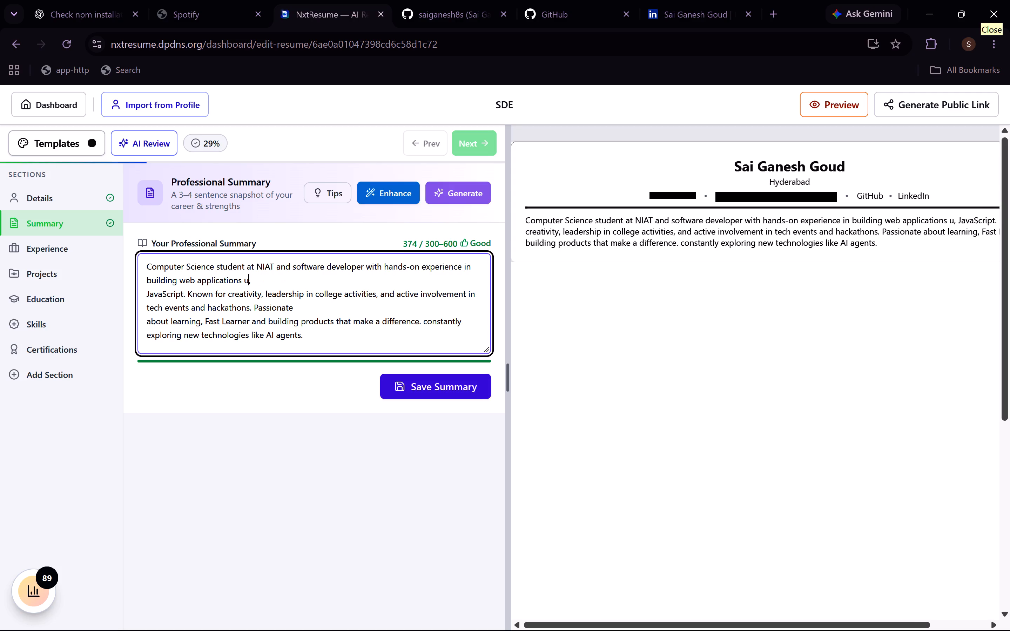
{"action": "key", "text": "BackSpace"}
{"action": "key", "text": "Right"}
{"action": "key", "text": "BackSpace"}
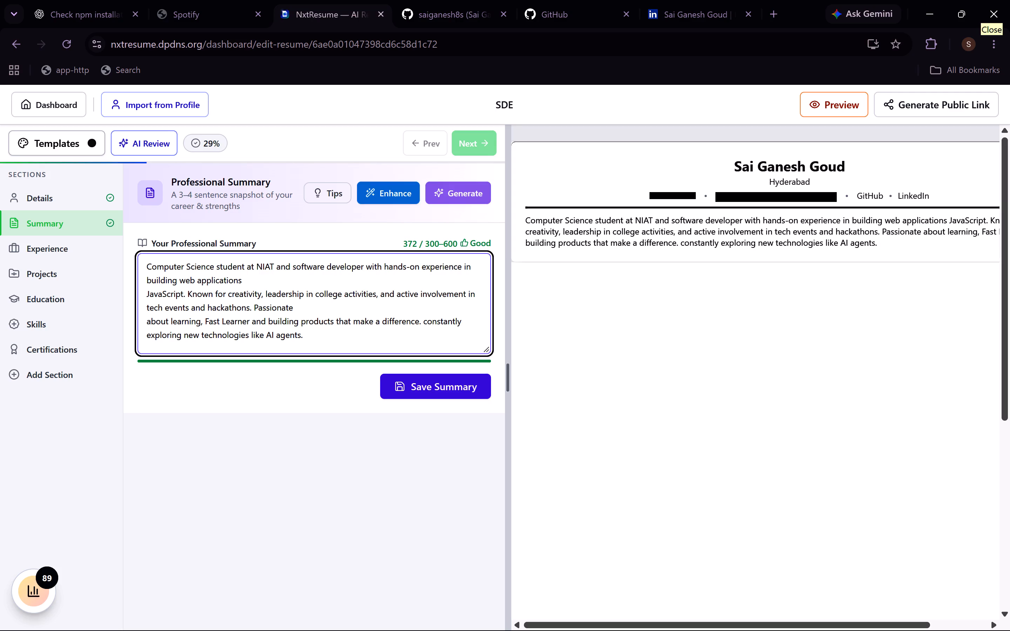
{"action": "type", "text": "using"}
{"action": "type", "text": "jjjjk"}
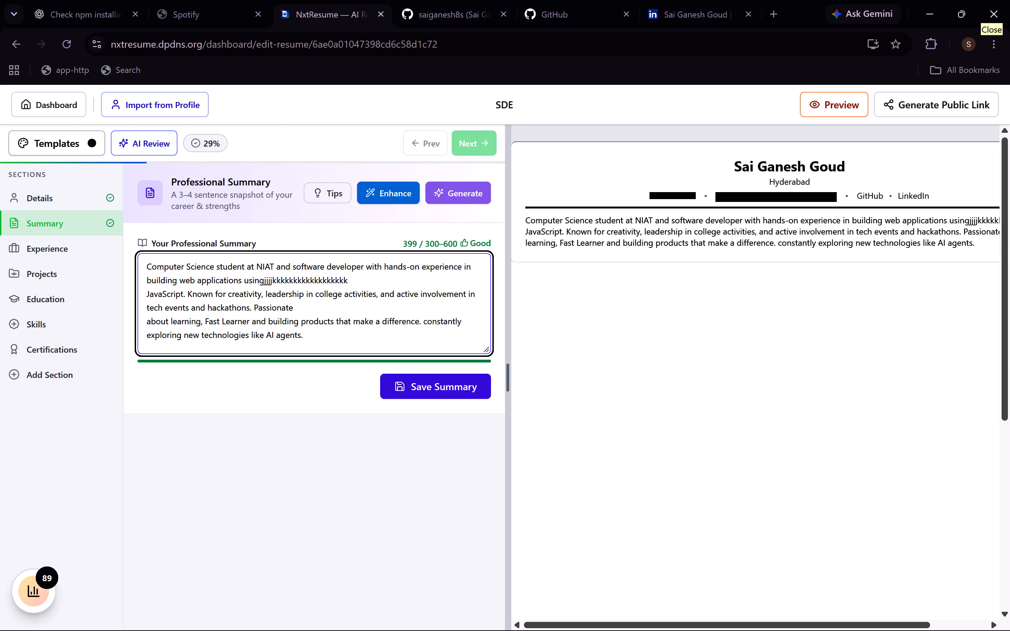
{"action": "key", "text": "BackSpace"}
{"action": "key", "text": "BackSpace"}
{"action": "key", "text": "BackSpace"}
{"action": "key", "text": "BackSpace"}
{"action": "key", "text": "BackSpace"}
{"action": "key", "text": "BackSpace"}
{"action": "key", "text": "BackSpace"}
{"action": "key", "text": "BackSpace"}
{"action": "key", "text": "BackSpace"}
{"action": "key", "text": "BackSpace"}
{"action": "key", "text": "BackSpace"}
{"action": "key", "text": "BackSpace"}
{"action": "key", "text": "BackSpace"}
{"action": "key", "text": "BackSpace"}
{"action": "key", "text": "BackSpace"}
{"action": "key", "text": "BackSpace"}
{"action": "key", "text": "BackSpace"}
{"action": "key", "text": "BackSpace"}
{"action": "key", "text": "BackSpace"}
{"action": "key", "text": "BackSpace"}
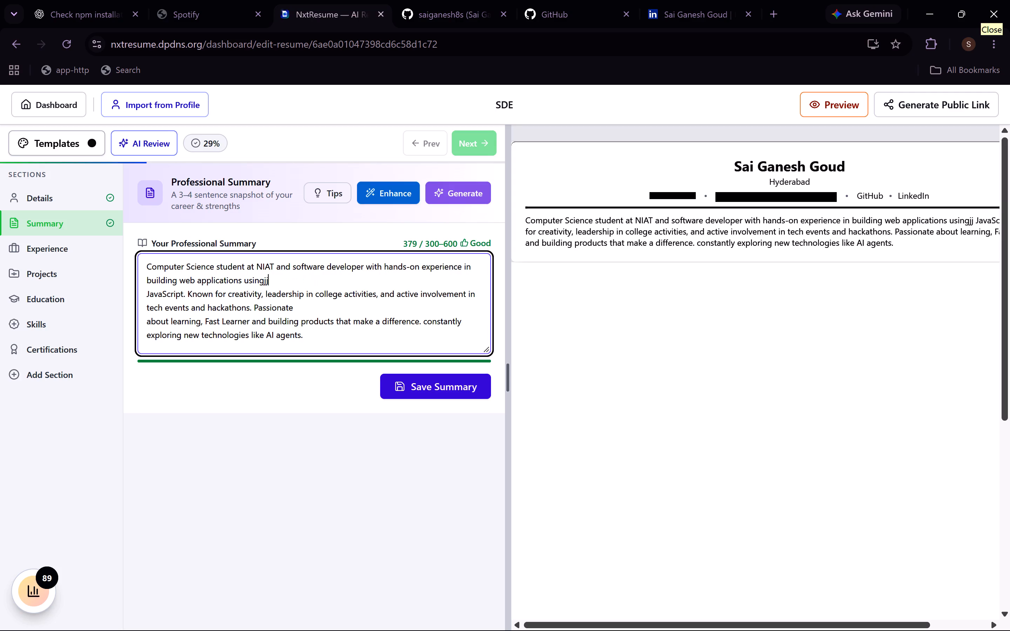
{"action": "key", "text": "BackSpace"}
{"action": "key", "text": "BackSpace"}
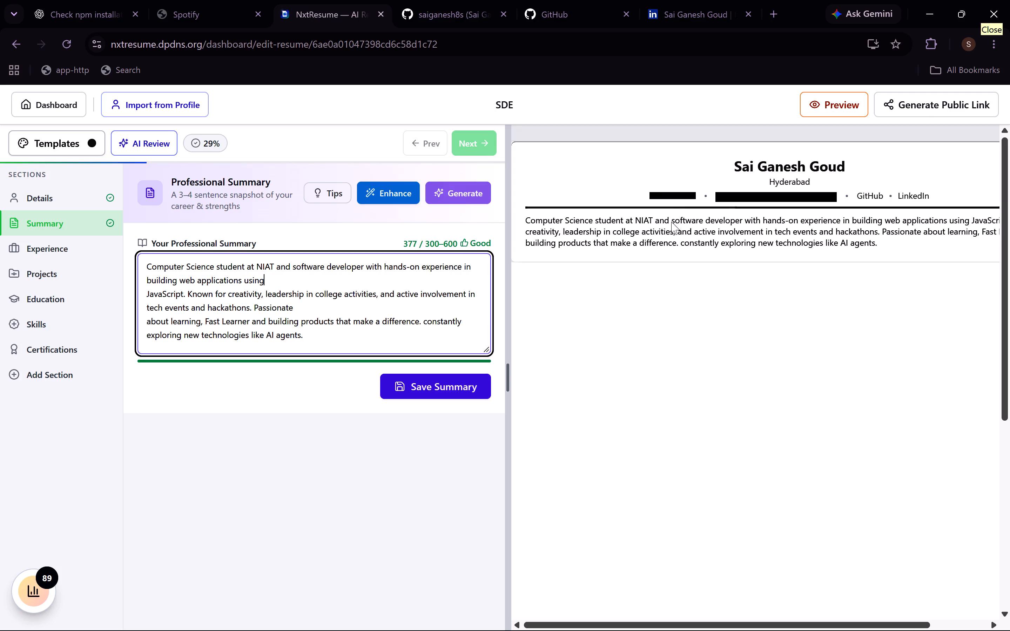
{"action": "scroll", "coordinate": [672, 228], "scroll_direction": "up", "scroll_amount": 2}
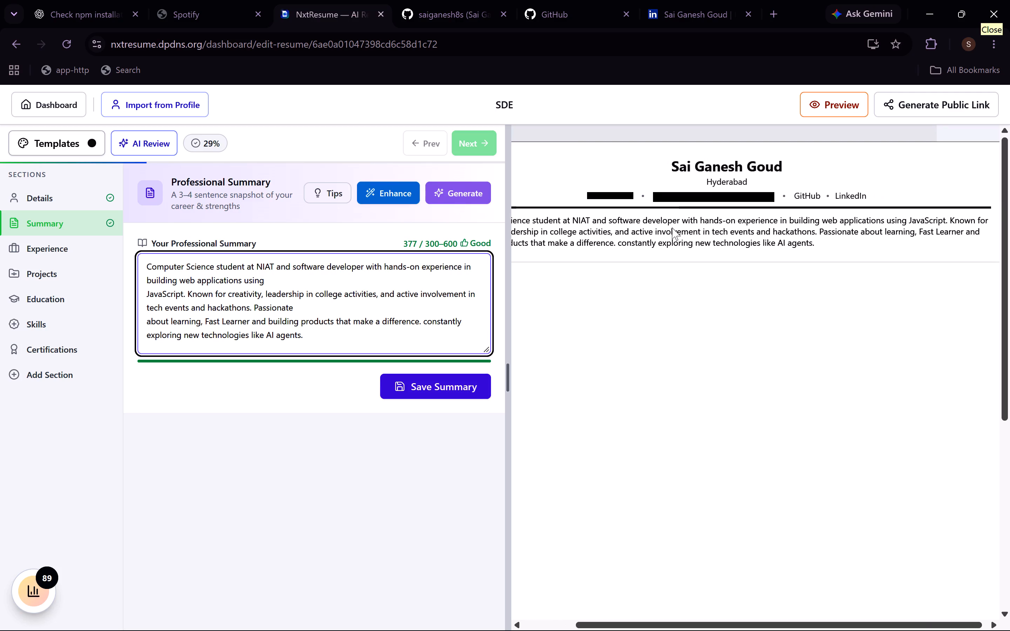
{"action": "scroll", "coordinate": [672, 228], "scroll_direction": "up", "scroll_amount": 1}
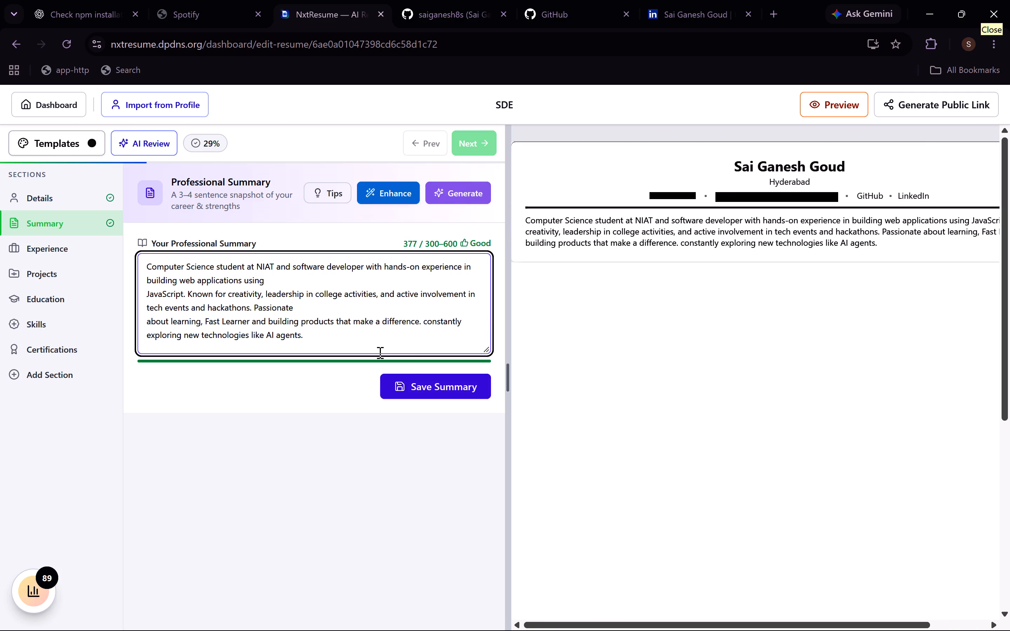
Open the Experience section and consult the reference resume PDF before returning to NxtResume.
{"action": "left_click", "coordinate": [79, 253]}
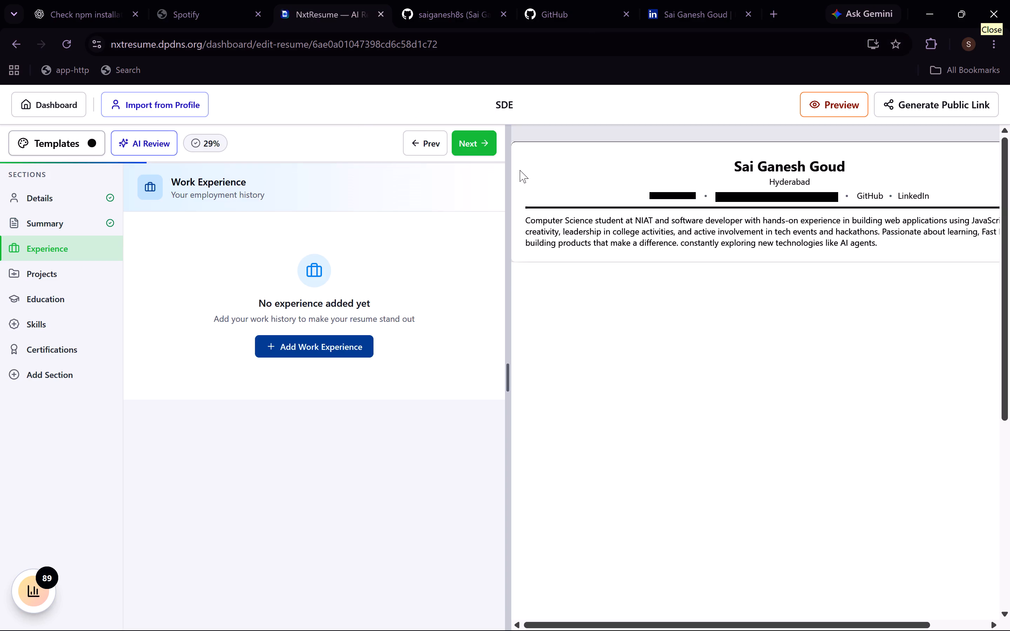
{"action": "key", "text": "alt+Tab"}
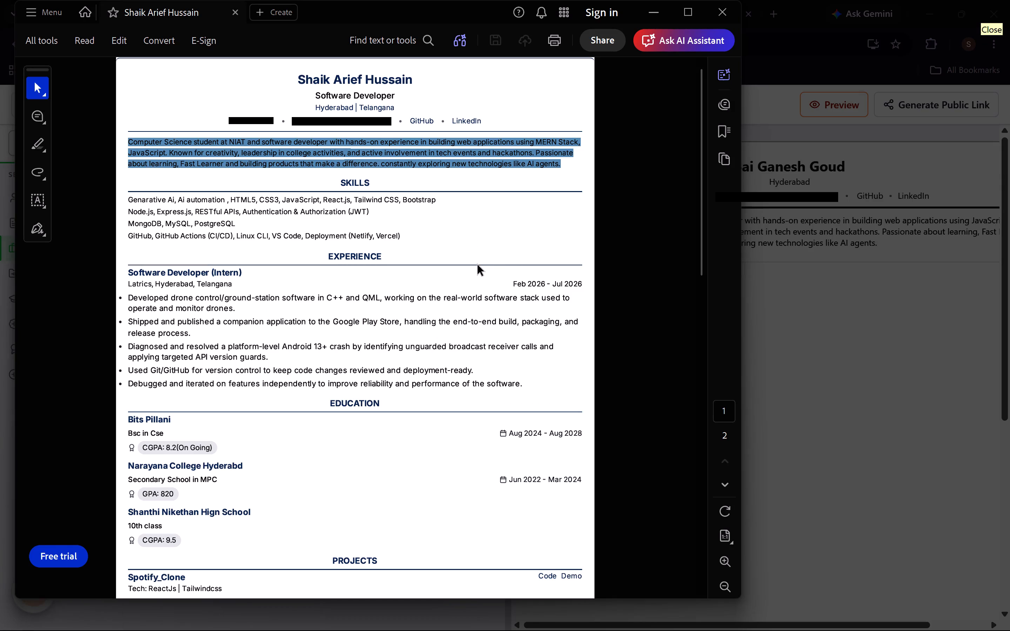
{"action": "key", "text": "alt+Tab"}
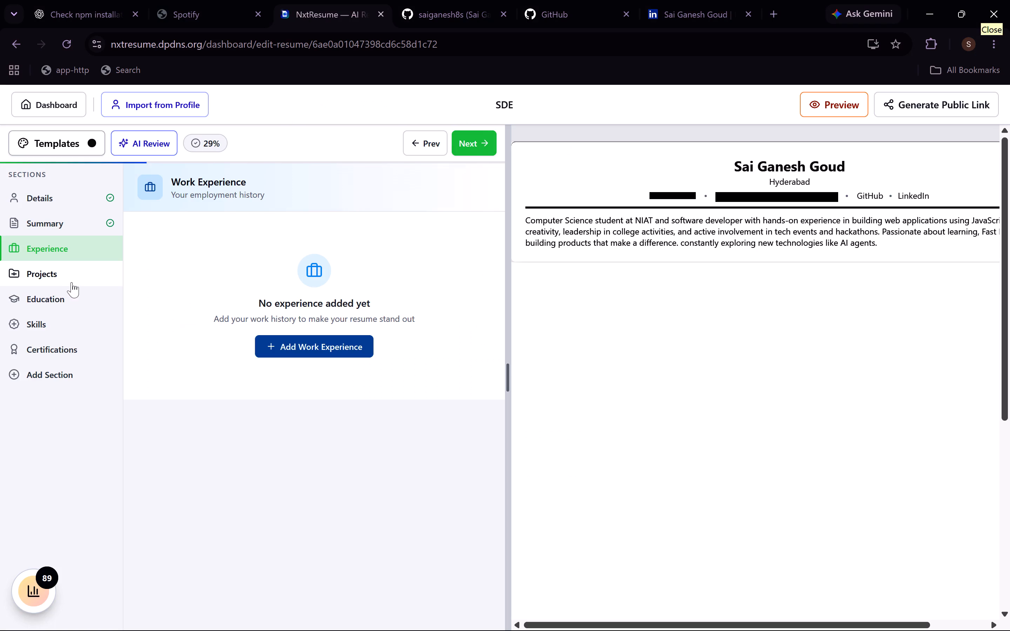
In the Projects section, add a project named Spotify_Clone, copying the name from the reference resume PDF.
{"action": "left_click", "coordinate": [76, 274]}
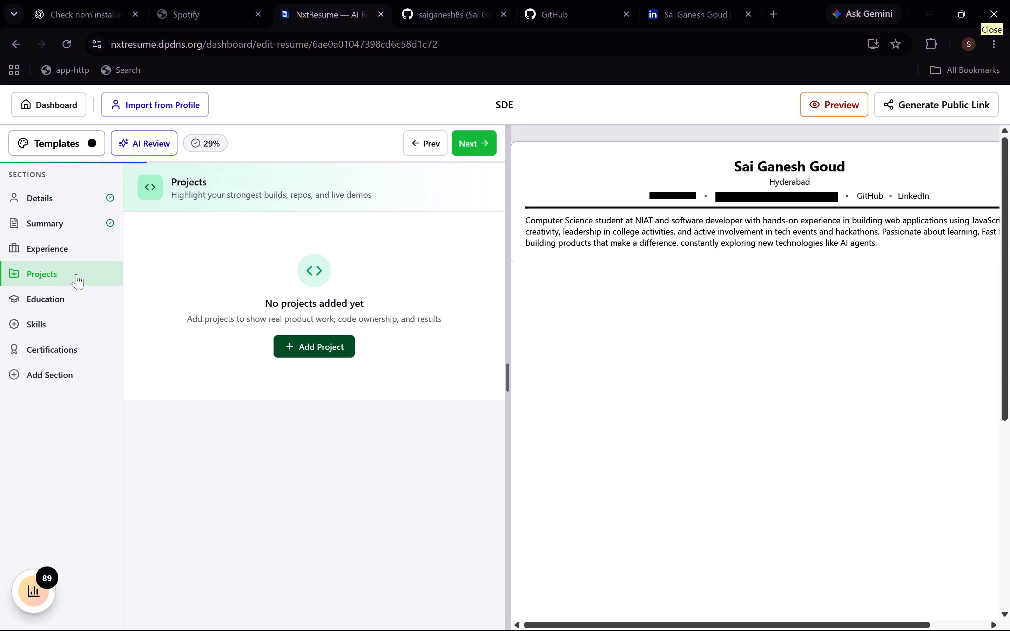
{"action": "key", "text": "alt+Tab"}
{"action": "scroll", "coordinate": [302, 460], "scroll_direction": "down", "scroll_amount": 2}
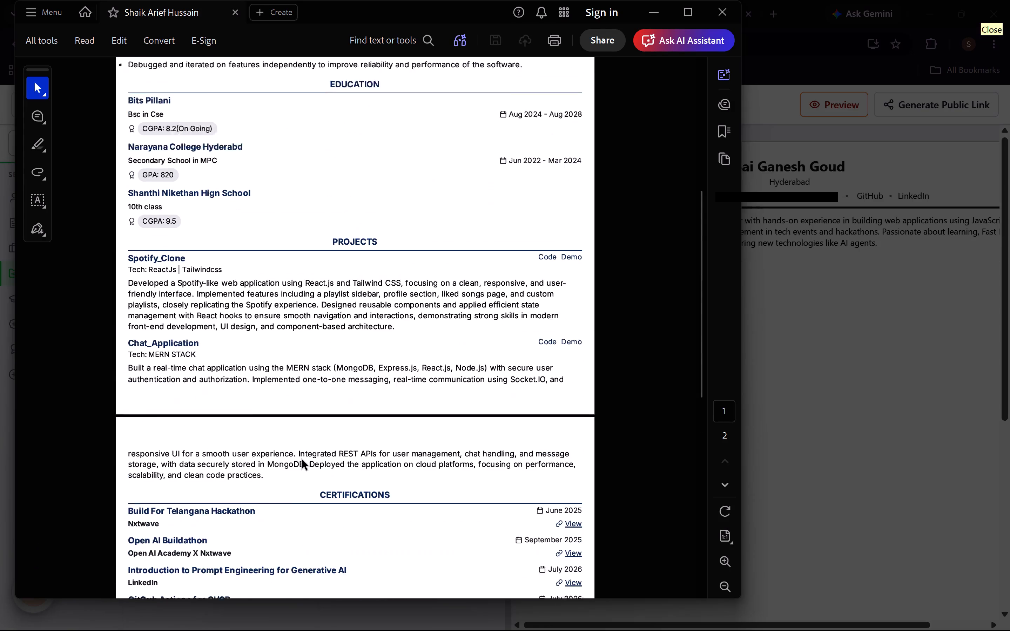
{"action": "scroll", "coordinate": [302, 460], "scroll_direction": "down", "scroll_amount": 1}
{"action": "scroll", "coordinate": [302, 460], "scroll_direction": "up", "scroll_amount": 2}
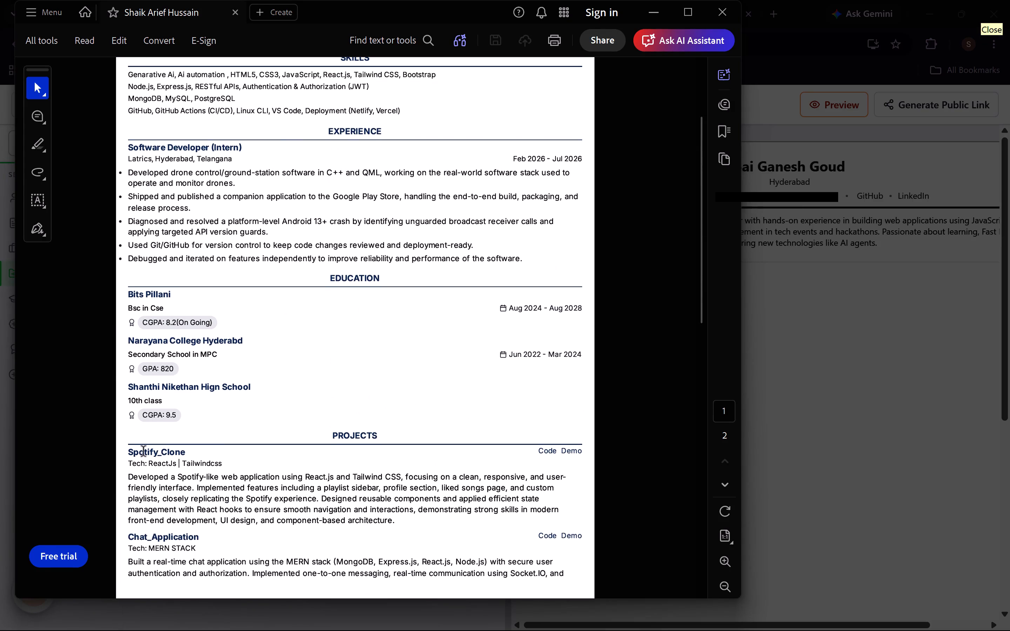
{"action": "left_click", "coordinate": [146, 454]}
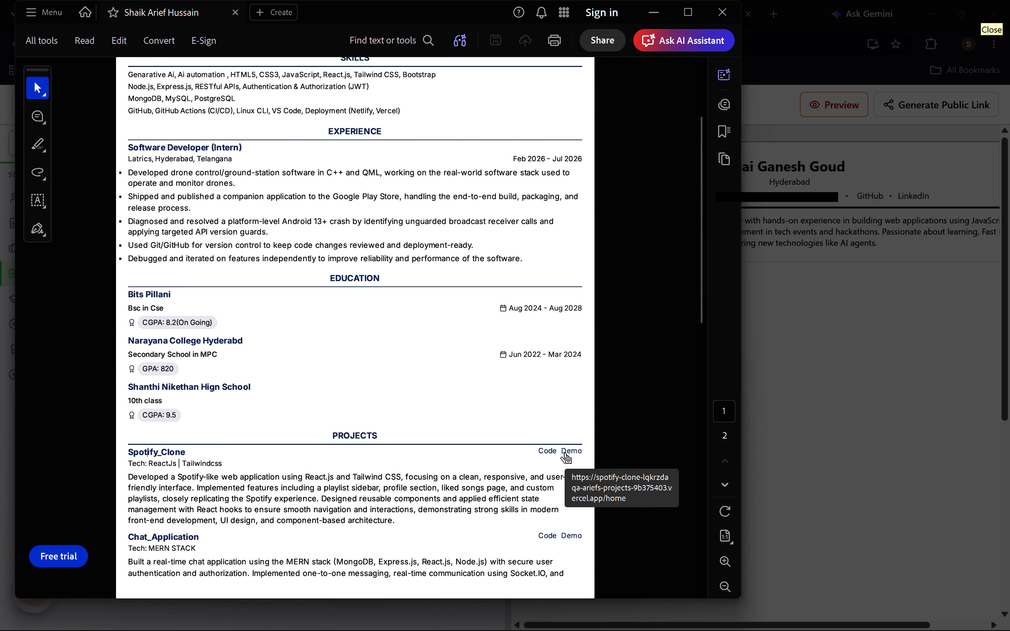
{"action": "scroll", "coordinate": [414, 517], "scroll_direction": "down", "scroll_amount": 1}
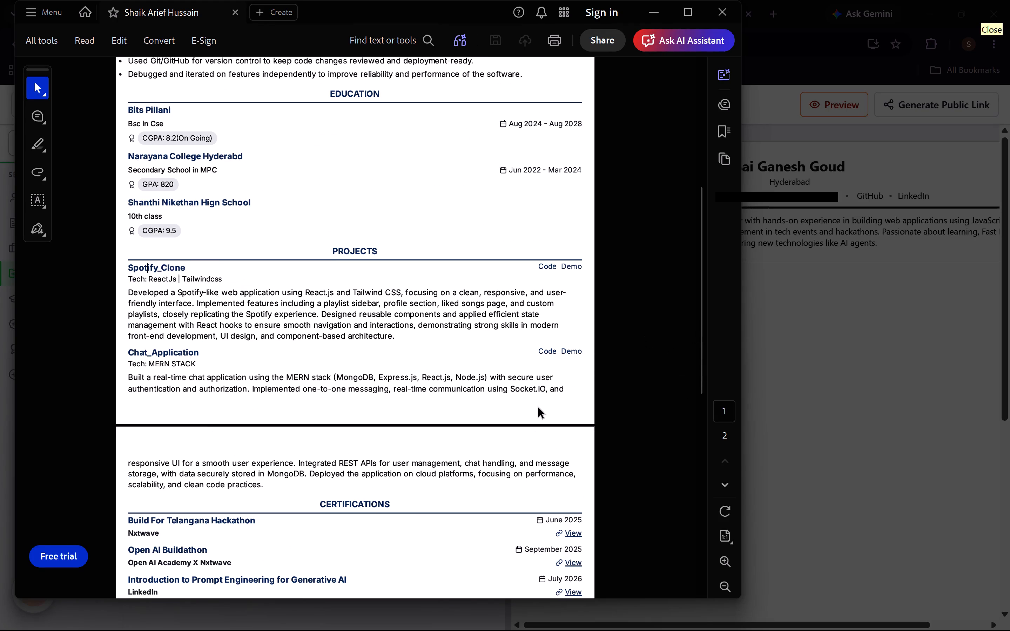
{"action": "left_click_drag", "start_coordinate": [191, 271], "coordinate": [182, 275]}
{"action": "left_click_drag", "start_coordinate": [182, 275], "coordinate": [130, 266]}
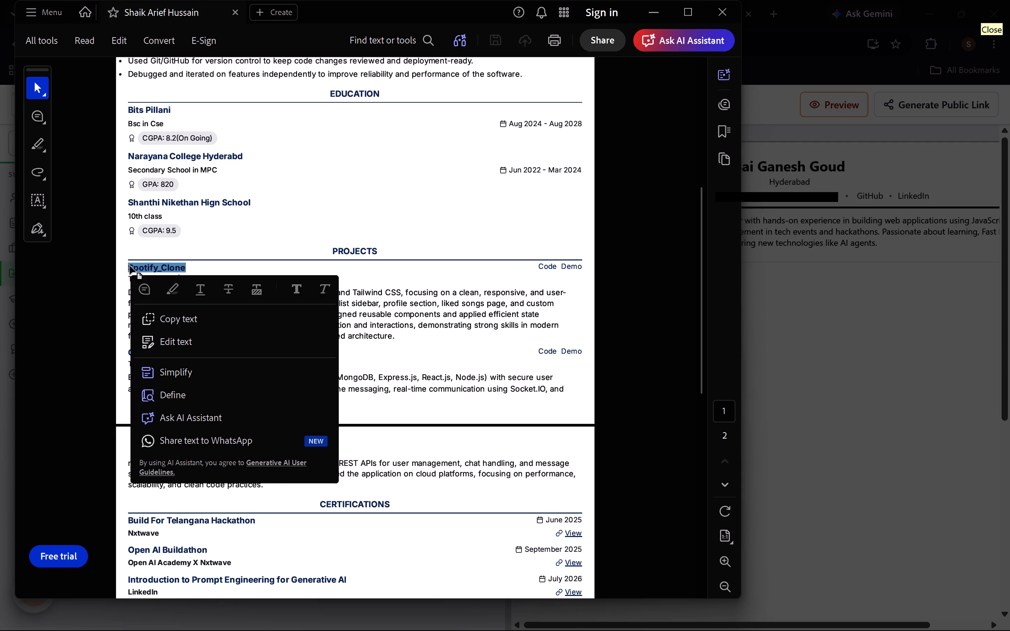
{"action": "key", "text": "ctrl+c"}
{"action": "key", "text": "alt+Tab"}
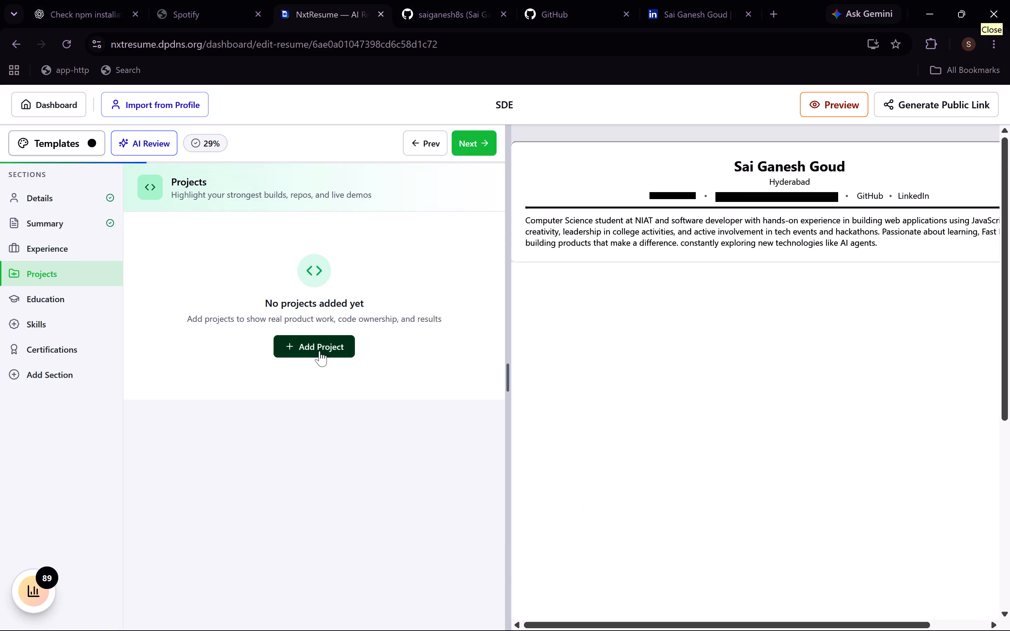
{"action": "left_click", "coordinate": [319, 351]}
{"action": "left_click", "coordinate": [242, 334]}
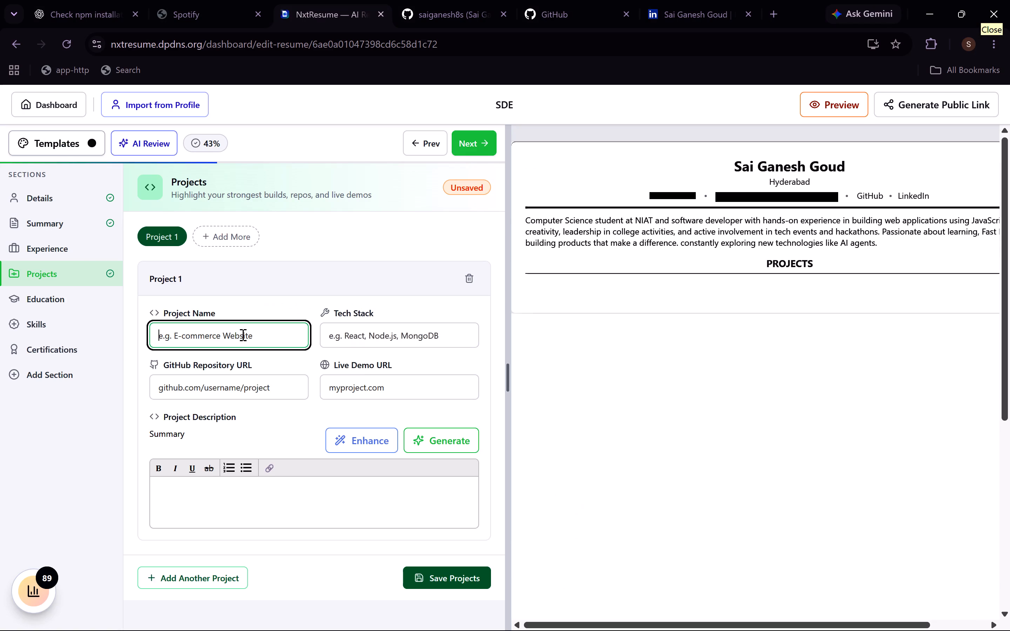
{"action": "key", "text": "ctrl+v"}
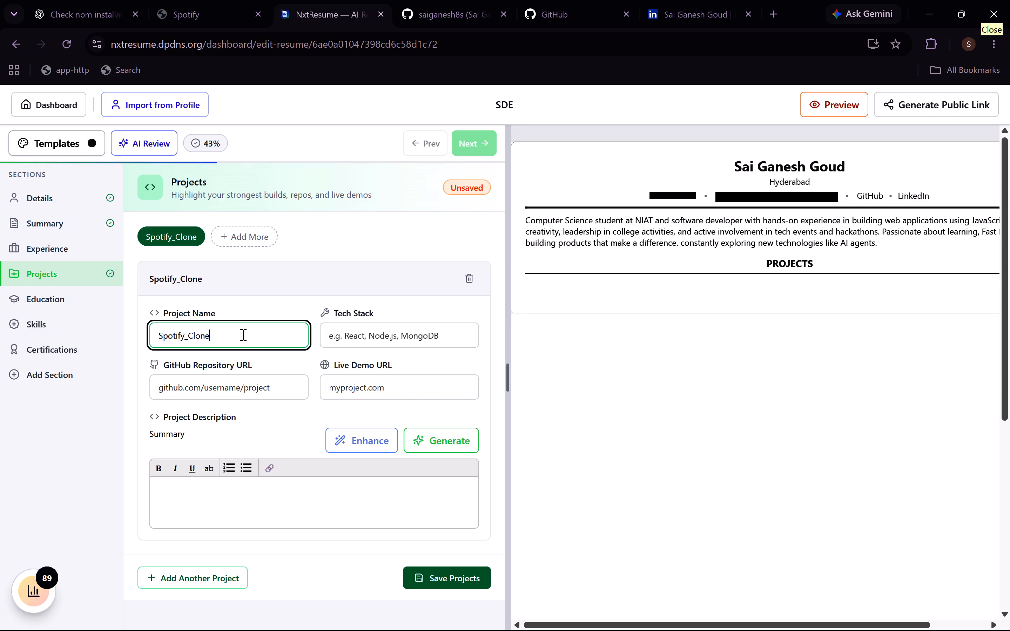
Check the reference resume PDF and enter "react js , thailwind css" as the Spotify_Clone project's tech stack.
{"action": "left_click", "coordinate": [352, 337]}
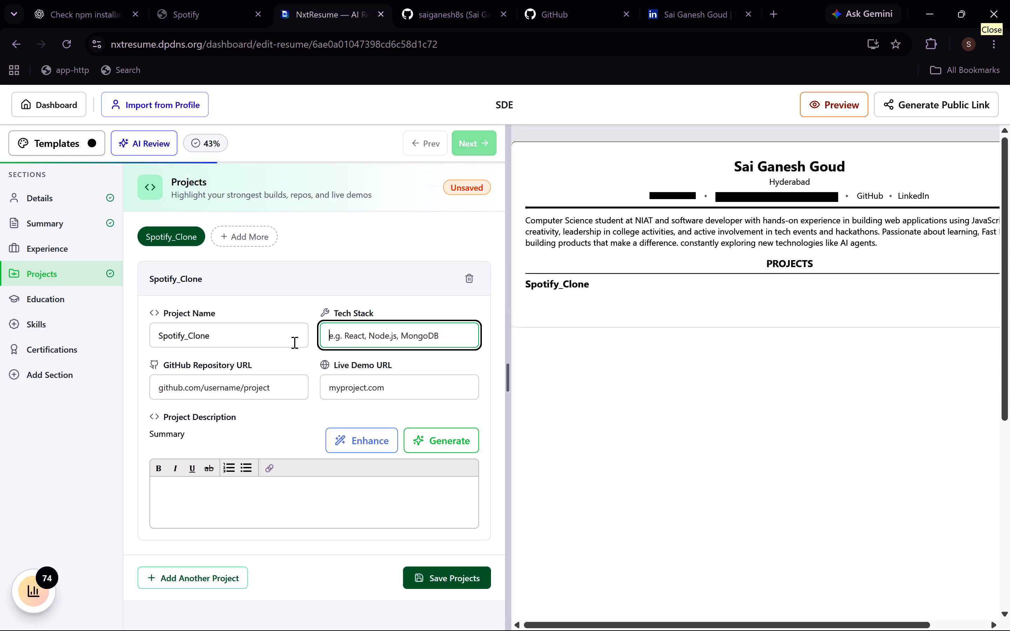
{"action": "scroll", "coordinate": [294, 340], "scroll_direction": "down", "scroll_amount": 1}
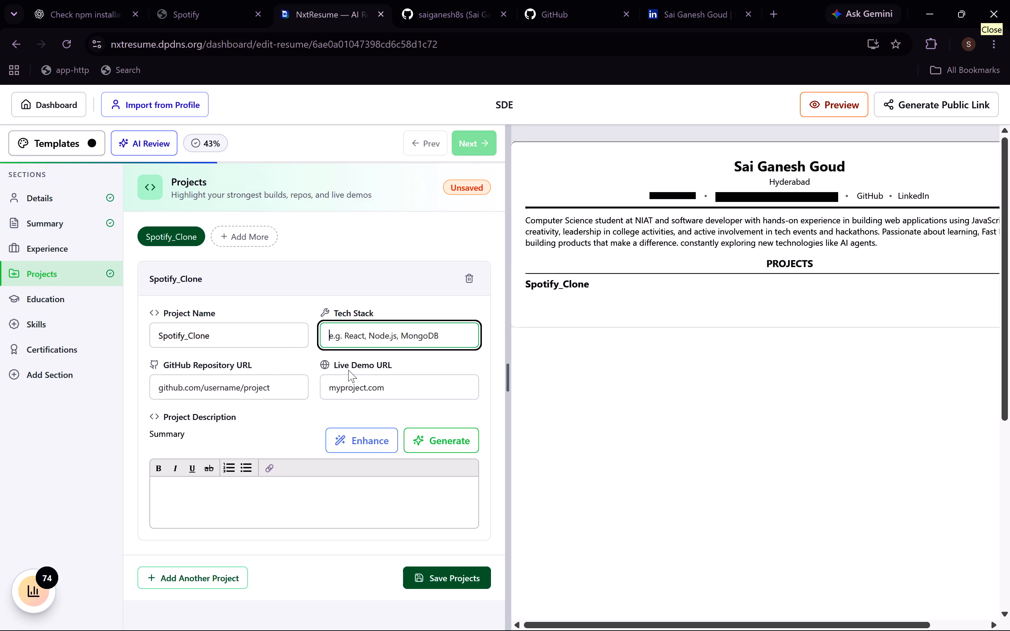
{"action": "key", "text": "alt+Tab"}
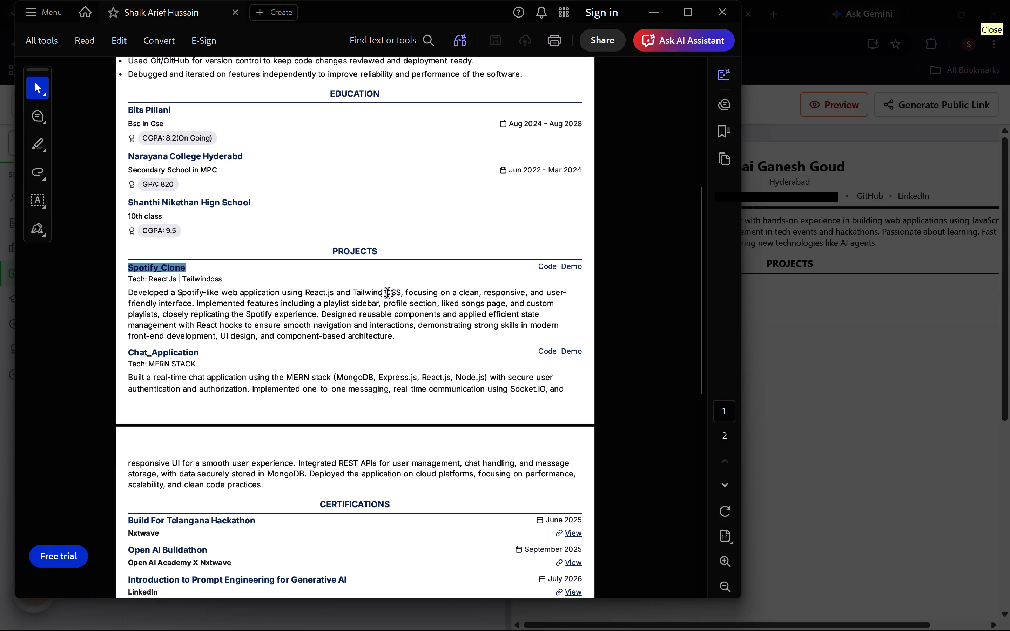
{"action": "key", "text": "alt+Tab"}
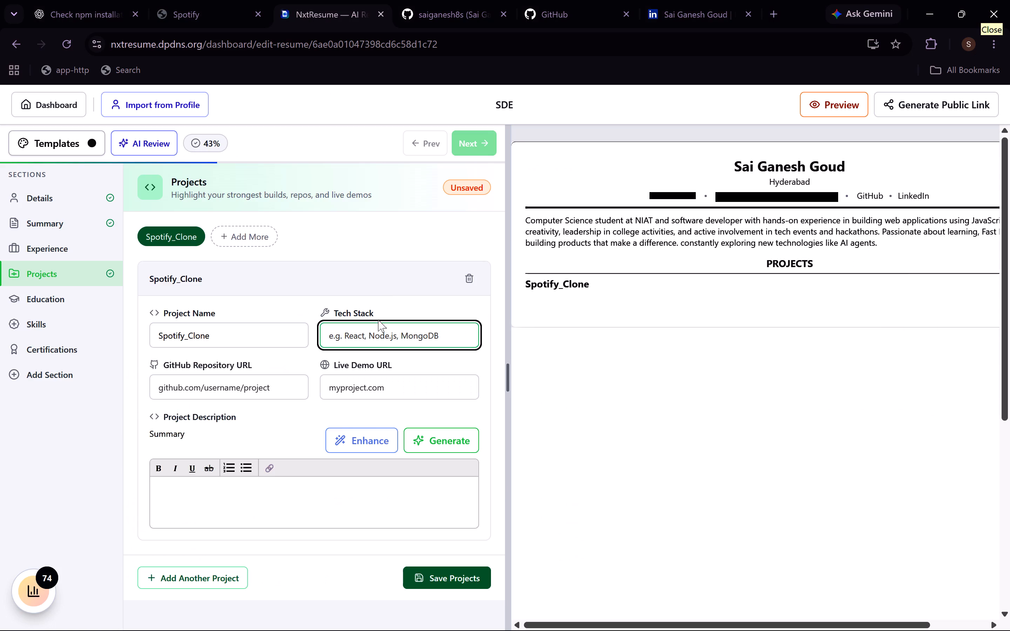
{"action": "type", "text": "react js"}
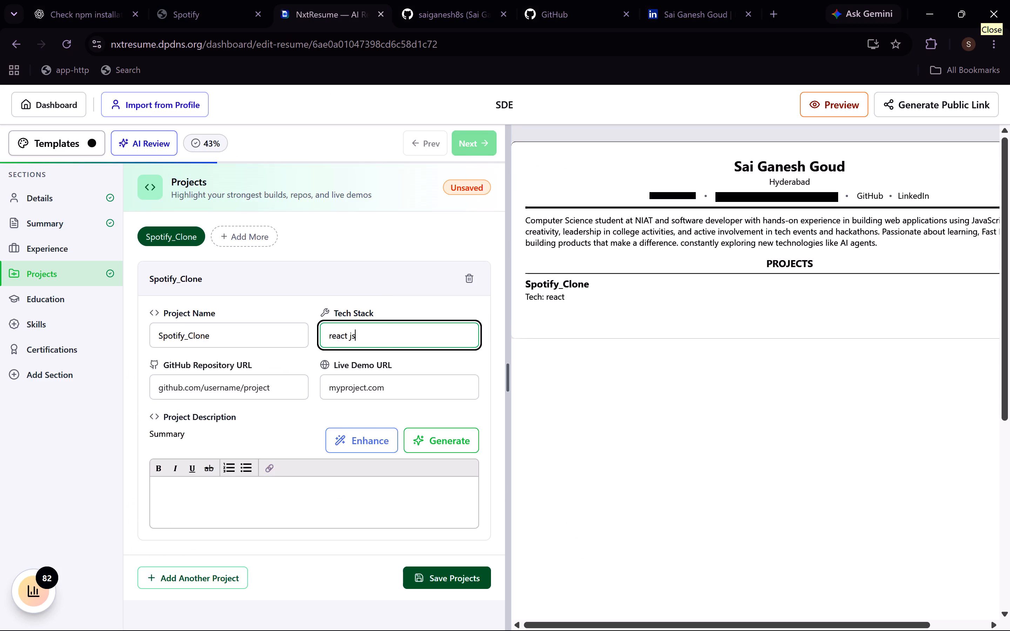
{"action": "key", "text": "space"}
{"action": "type", "text": ", thailwind"}
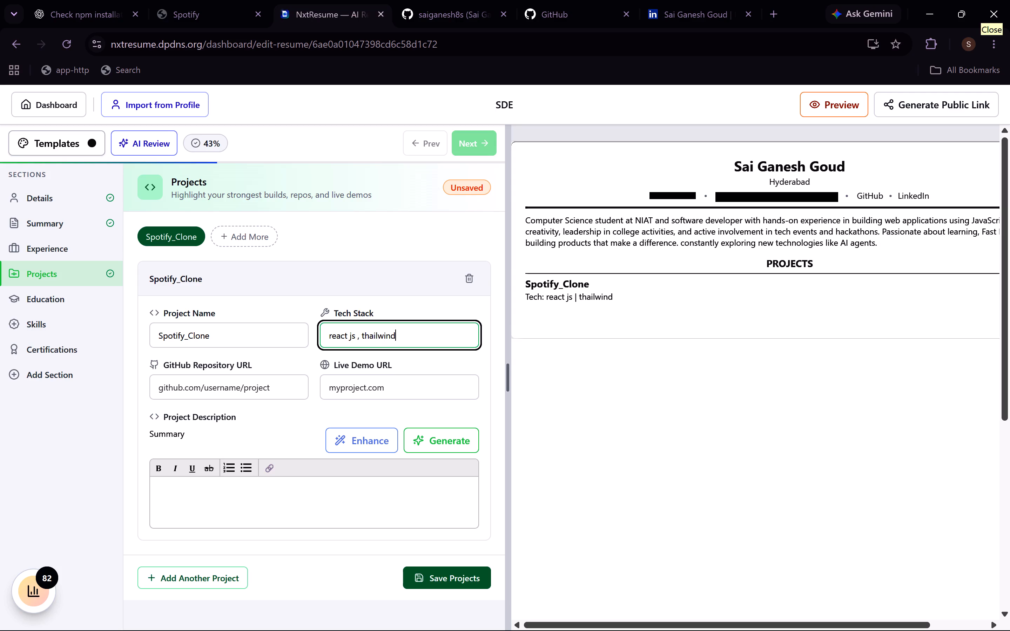
{"action": "key", "text": "space"}
{"action": "type", "text": "css"}
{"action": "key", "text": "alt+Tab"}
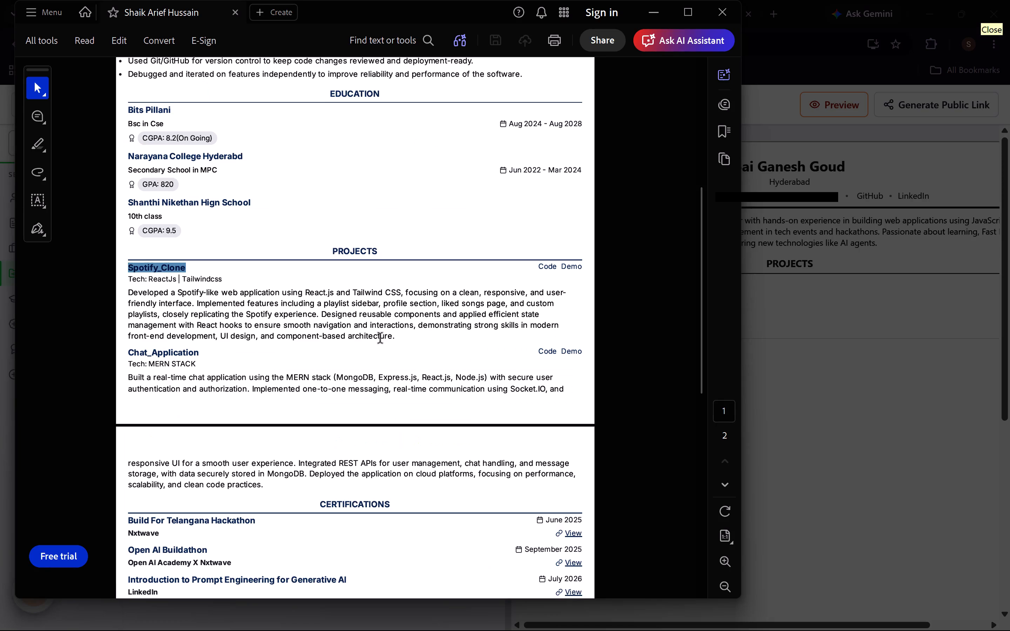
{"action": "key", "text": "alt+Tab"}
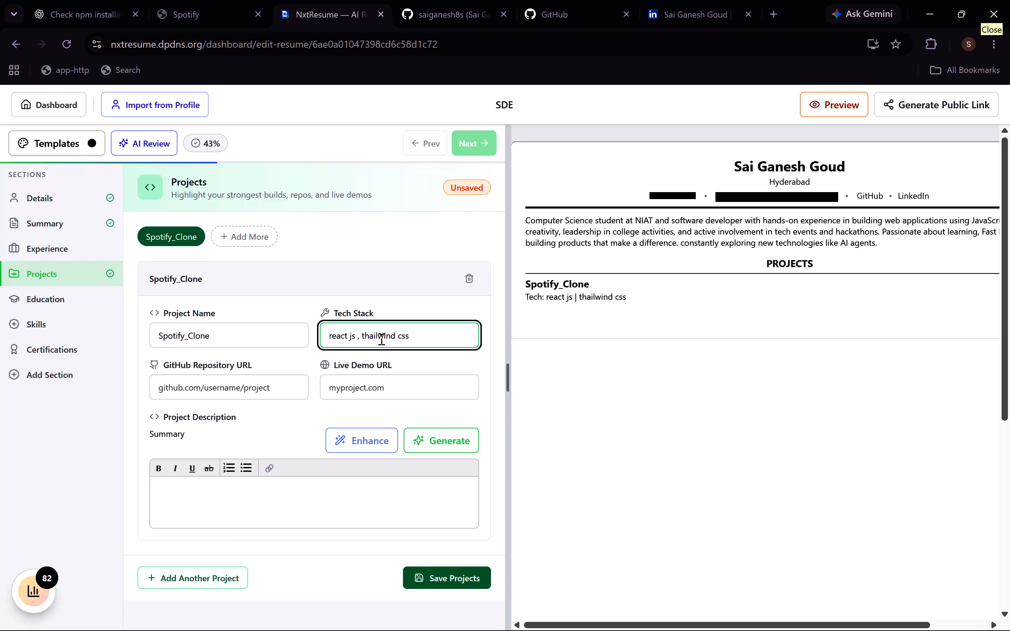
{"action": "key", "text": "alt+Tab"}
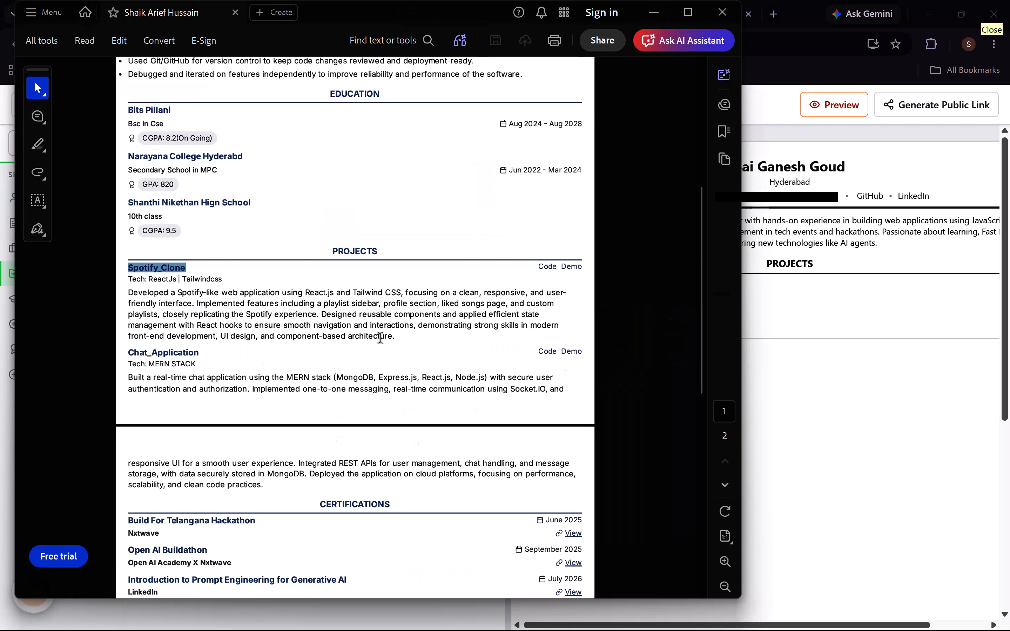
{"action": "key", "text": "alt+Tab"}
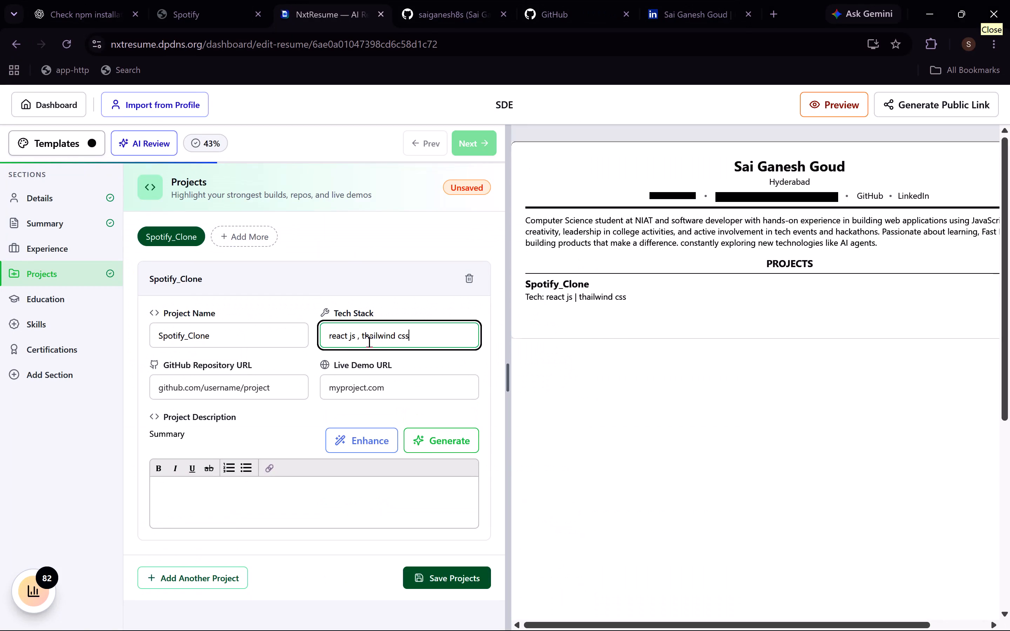
Correct the Spotify_Clone project's tech stack to read "React js , Tailwind css".
{"action": "left_click", "coordinate": [368, 339]}
{"action": "key", "text": "BackSpace"}
{"action": "key", "text": "BackSpace"}
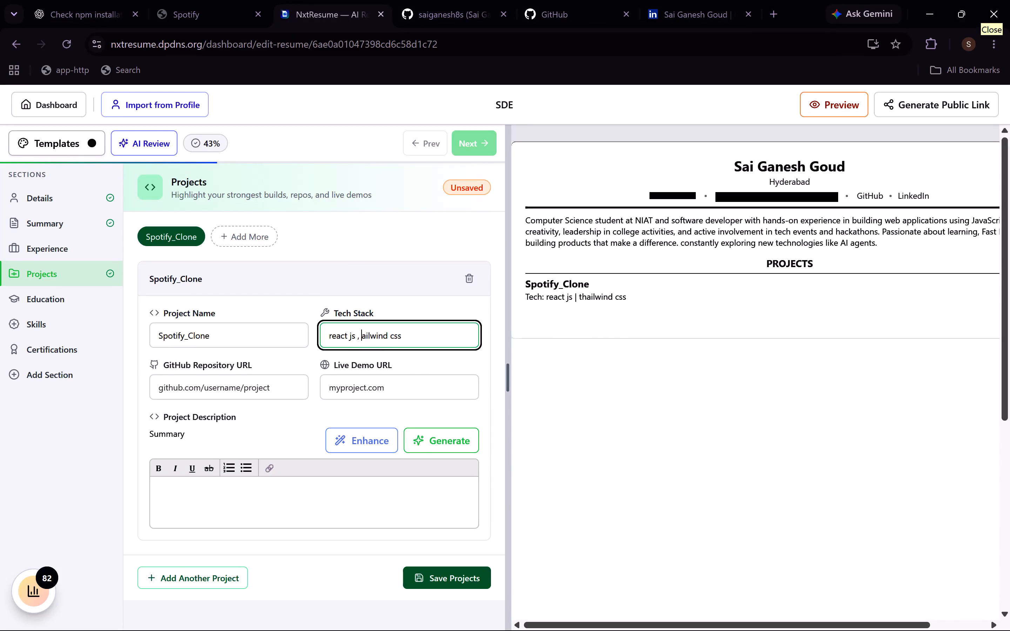
{"action": "key", "text": "shift+t"}
{"action": "left_click", "coordinate": [330, 339]}
{"action": "key", "text": "Right"}
{"action": "key", "text": "BackSpace"}
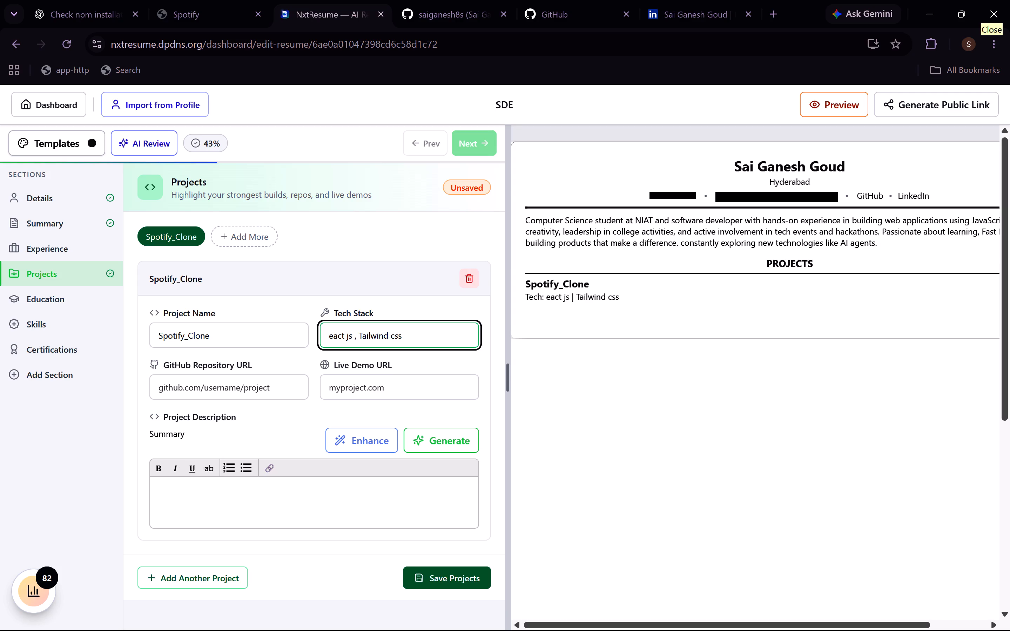
{"action": "key", "text": "shift+r"}
Copy the Spotify_Clone description paragraph from the reference resume PDF into the project's description in NxtResume.
{"action": "key", "text": "alt+Tab"}
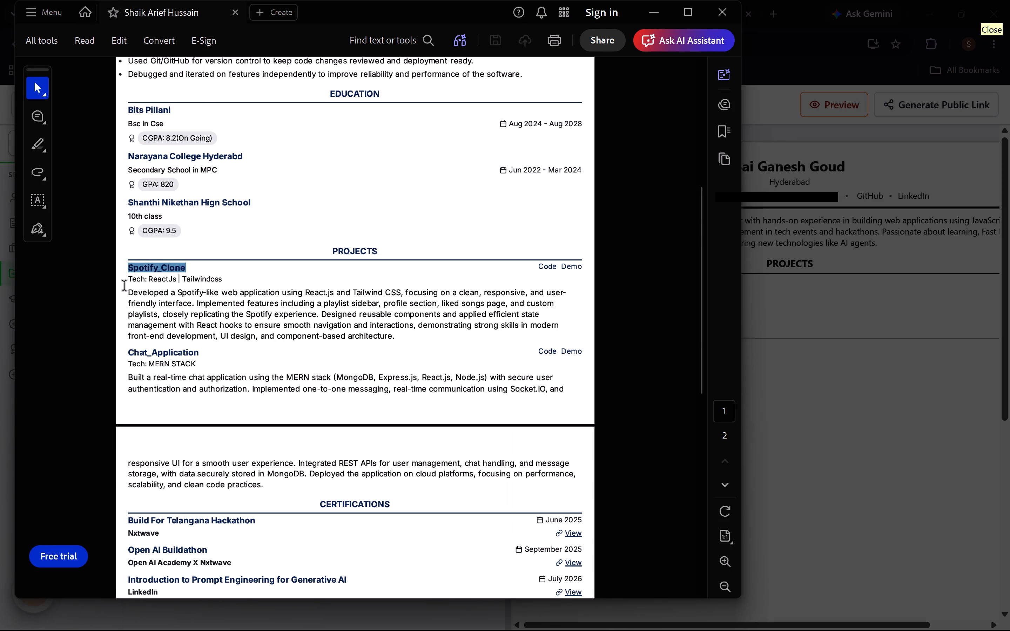
{"action": "left_click_drag", "start_coordinate": [128, 290], "coordinate": [398, 343]}
{"action": "key", "text": "ctrl+c"}
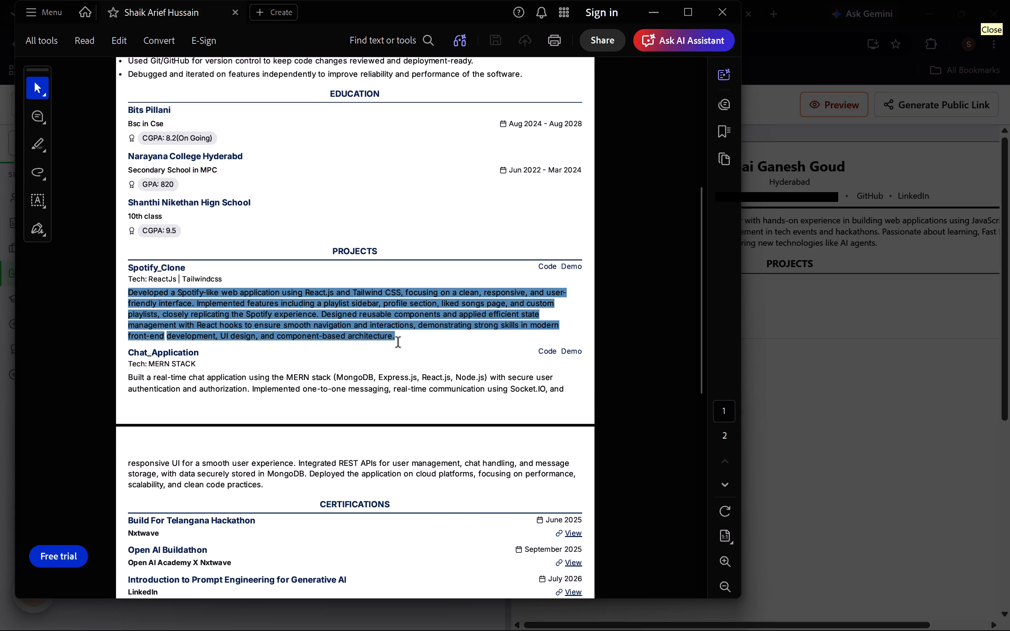
{"action": "key", "text": "alt+Tab"}
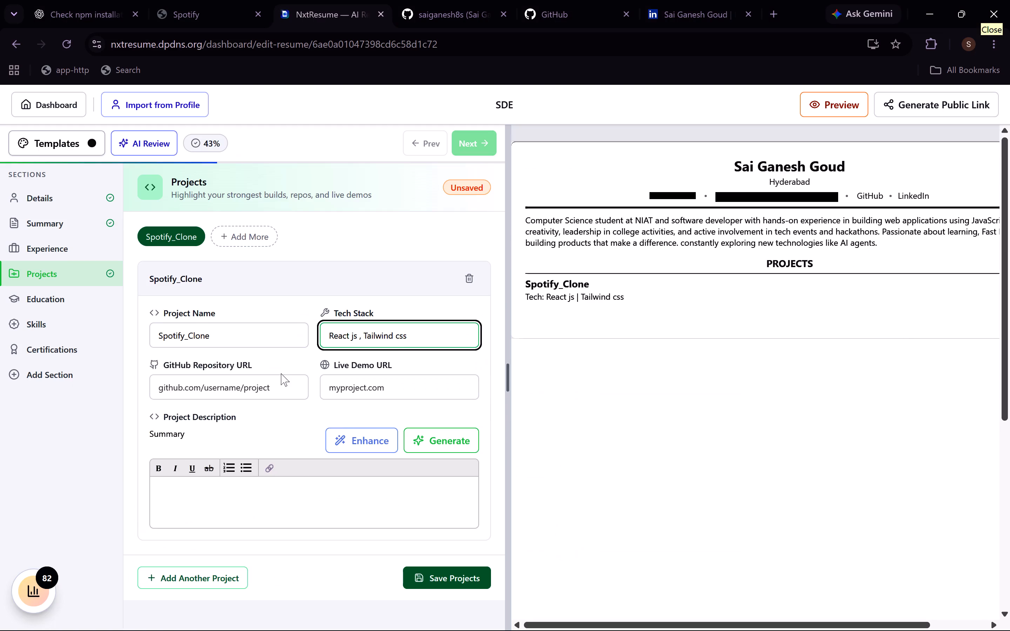
{"action": "left_click", "coordinate": [250, 499]}
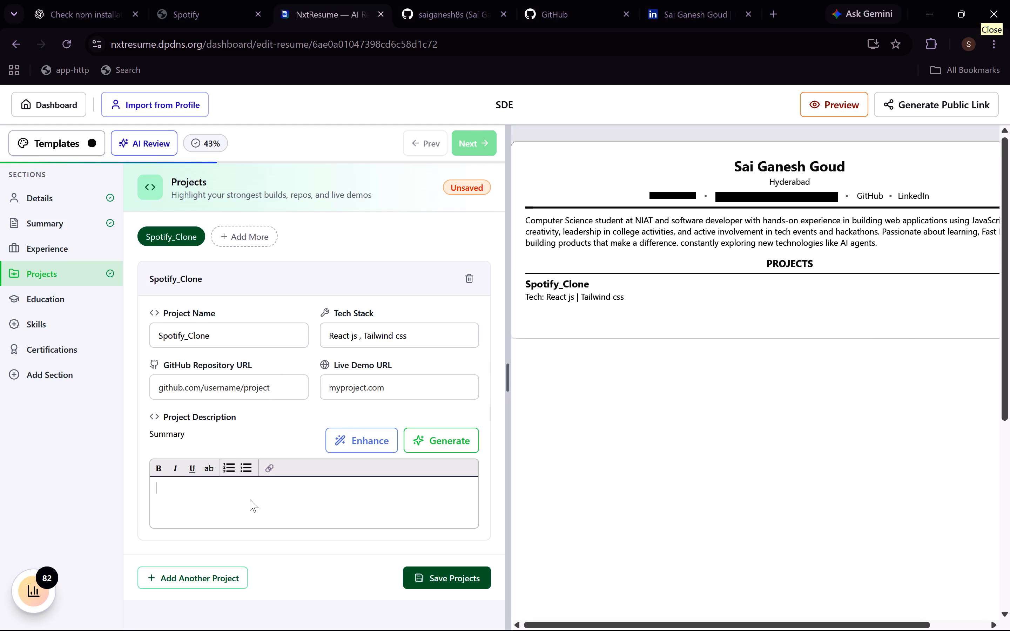
{"action": "key", "text": "ctrl+v"}
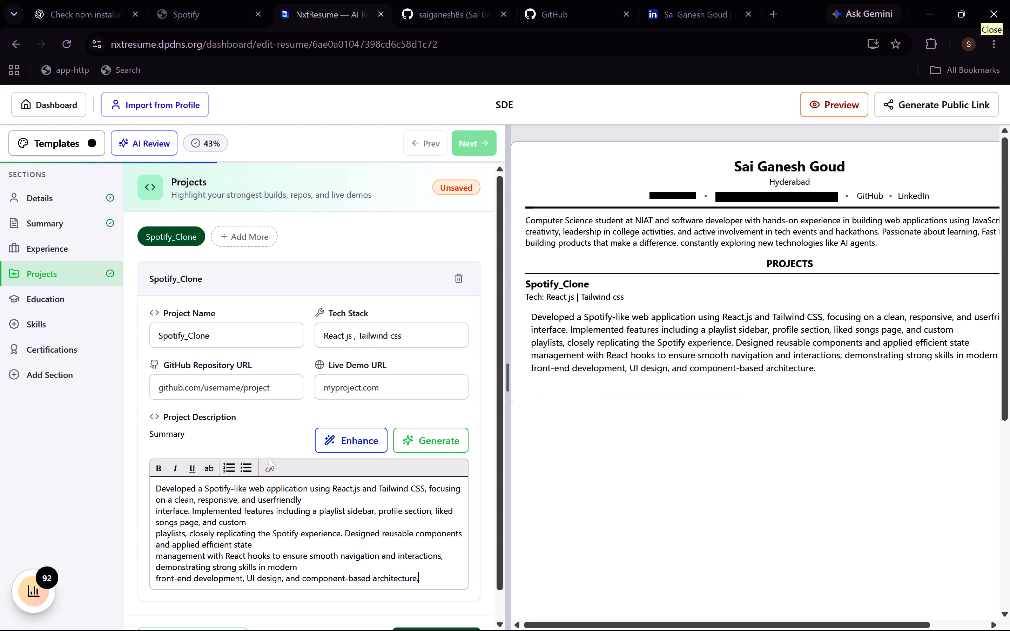
{"action": "scroll", "coordinate": [264, 457], "scroll_direction": "down", "scroll_amount": 4}
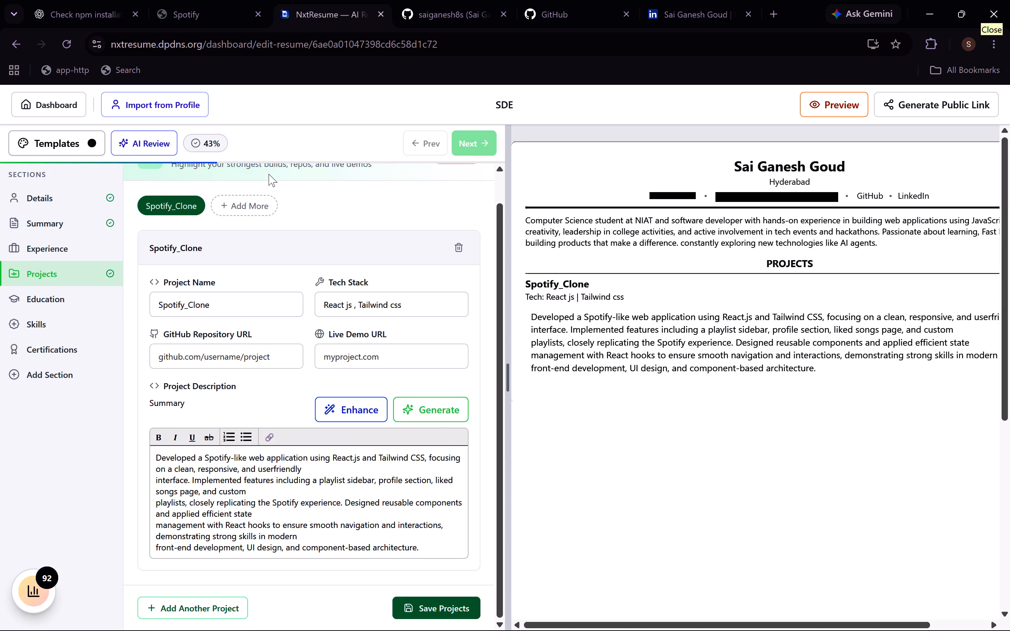
Compare the Spotify_Clone project entry with the reference resume PDF, and return to NxtResume with the PDF window minimized.
{"action": "key", "text": "alt+Tab"}
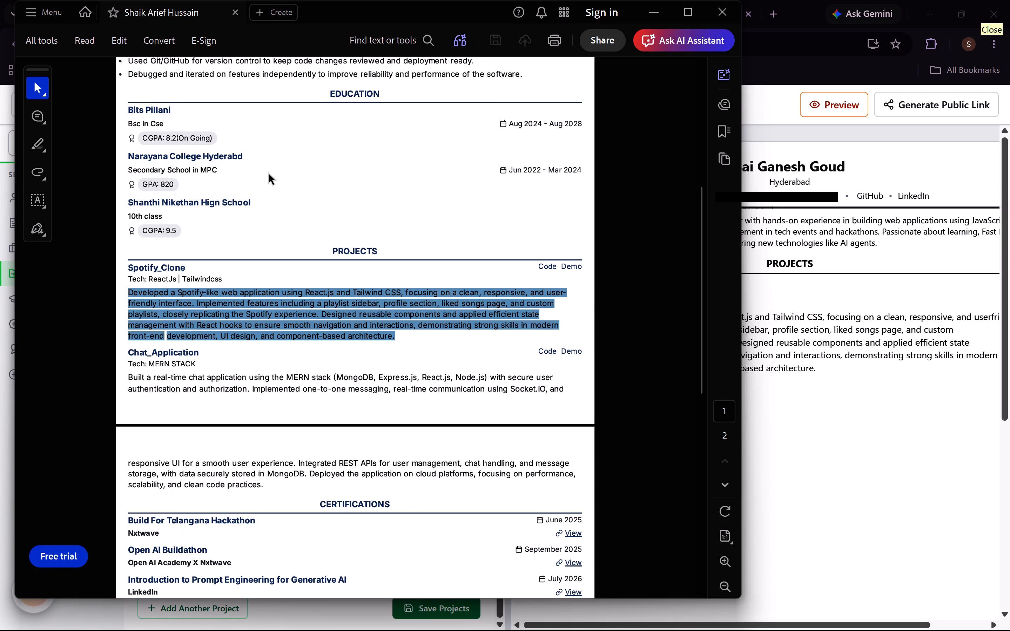
{"action": "key", "text": "alt+Tab"}
{"action": "key", "text": "alt+Tab"}
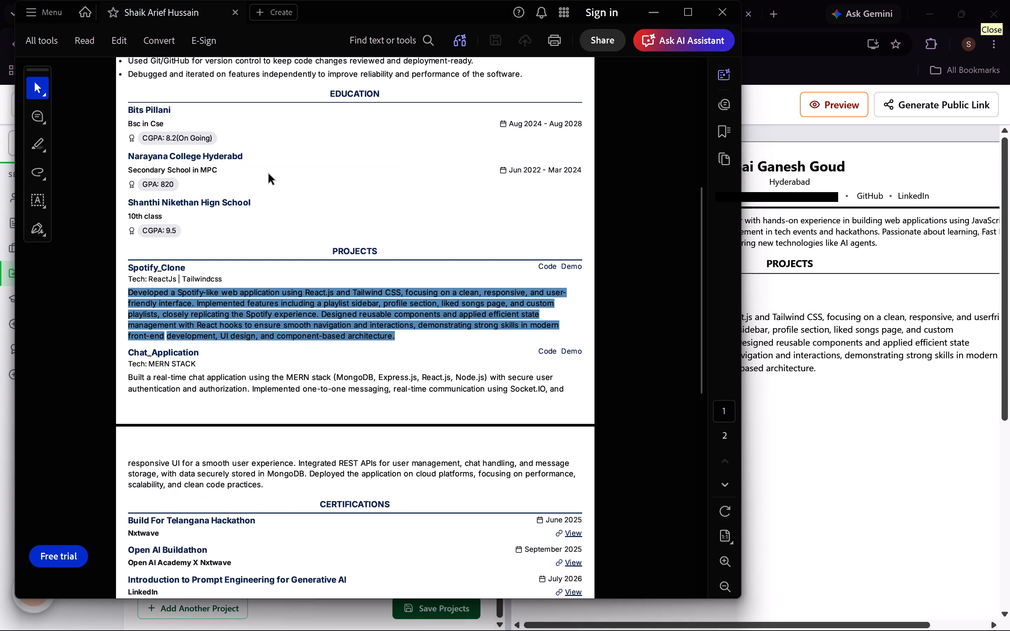
{"action": "key", "text": "alt+Tab"}
{"action": "key", "text": "alt+Tab"}
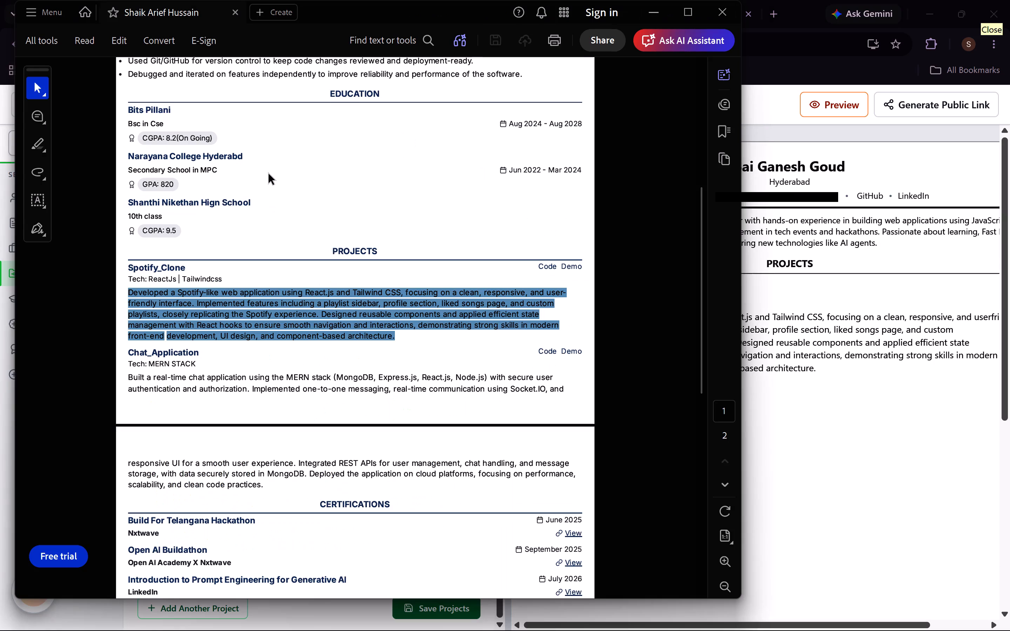
{"action": "key", "text": "alt+Tab"}
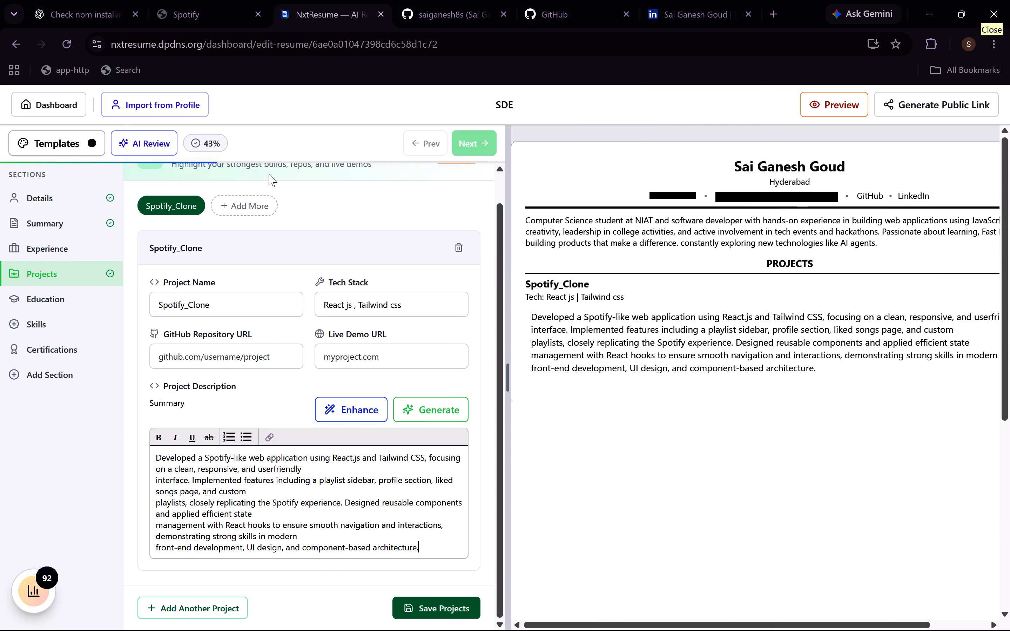
{"action": "scroll", "coordinate": [233, 413], "scroll_direction": "down", "scroll_amount": 6}
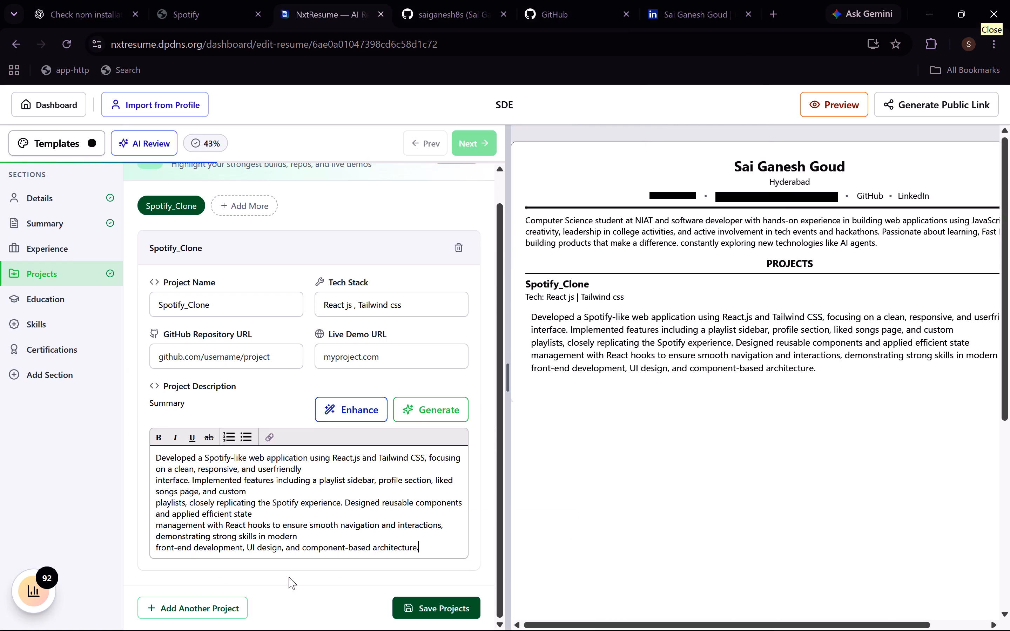
{"action": "scroll", "coordinate": [357, 432], "scroll_direction": "up", "scroll_amount": 6}
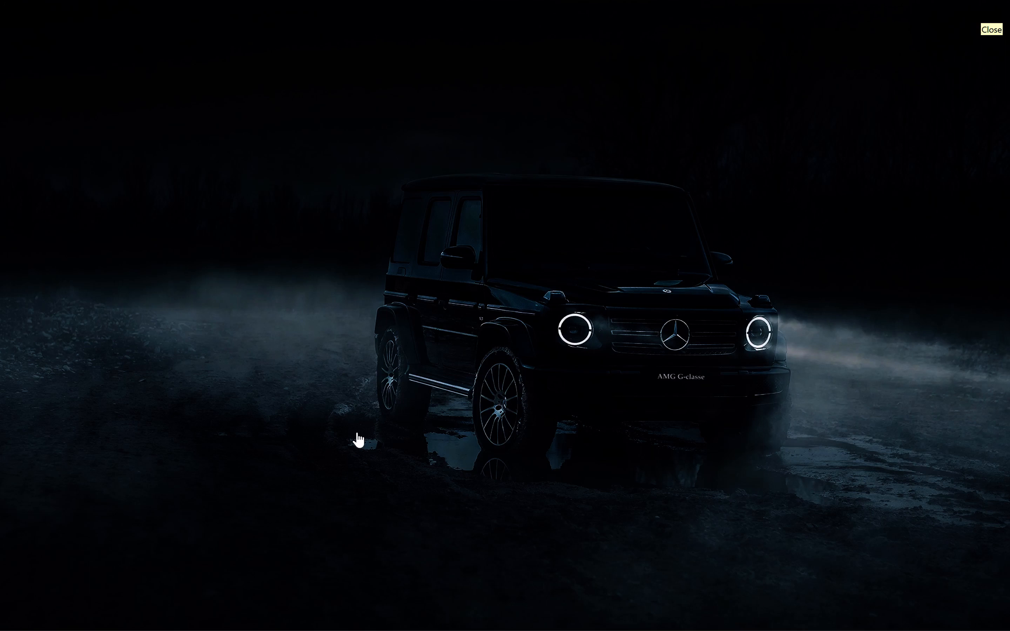
{"action": "scroll", "coordinate": [399, 335], "scroll_direction": "up", "scroll_amount": 1}
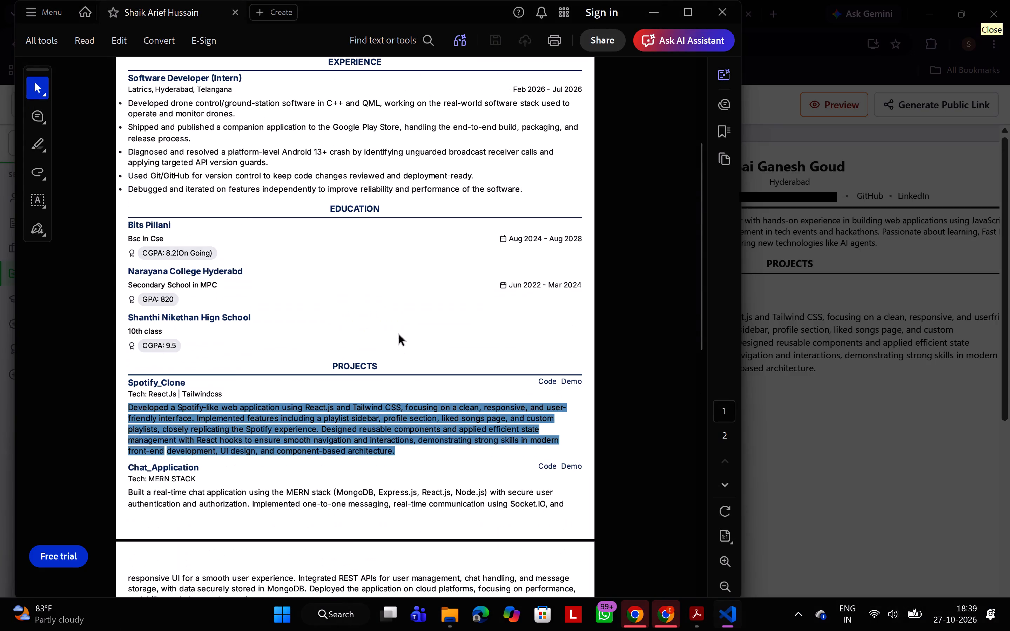
{"action": "left_click", "coordinate": [648, 15]}
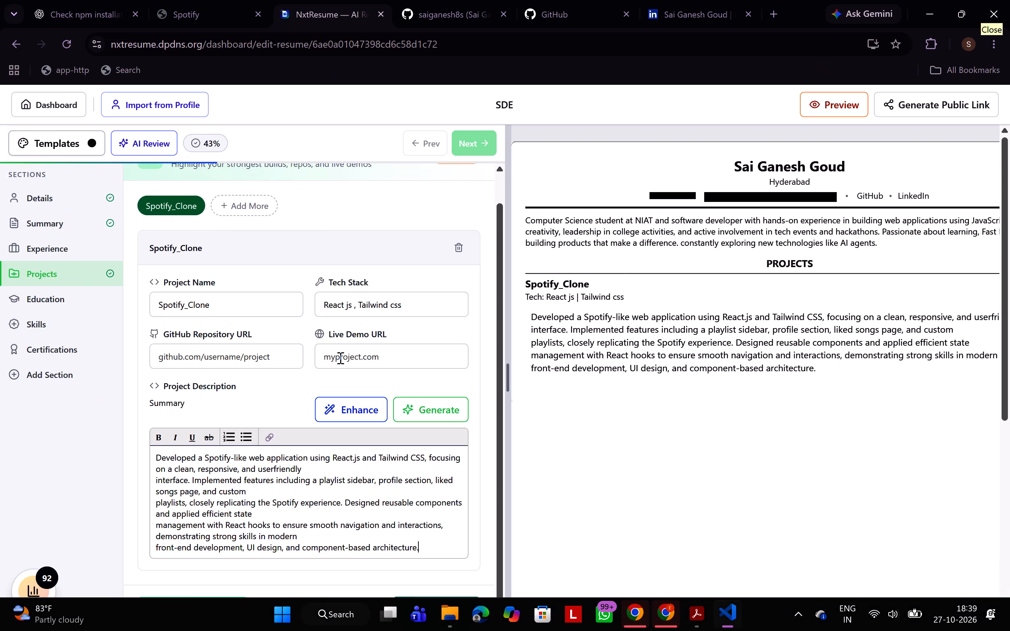
{"action": "scroll", "coordinate": [318, 238], "scroll_direction": "up", "scroll_amount": 3}
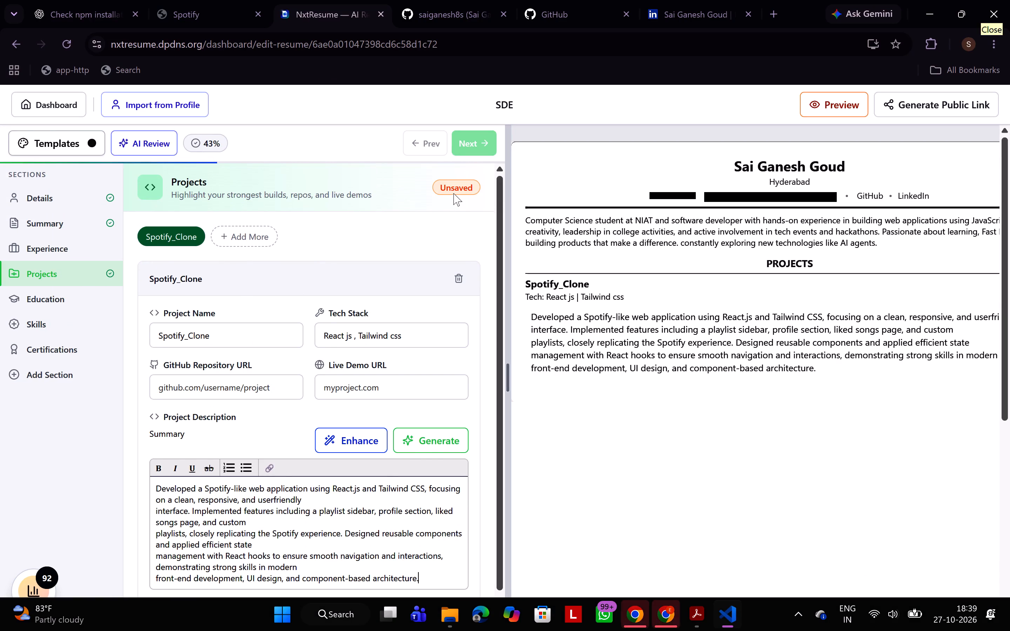
{"action": "scroll", "coordinate": [296, 396], "scroll_direction": "down", "scroll_amount": 1}
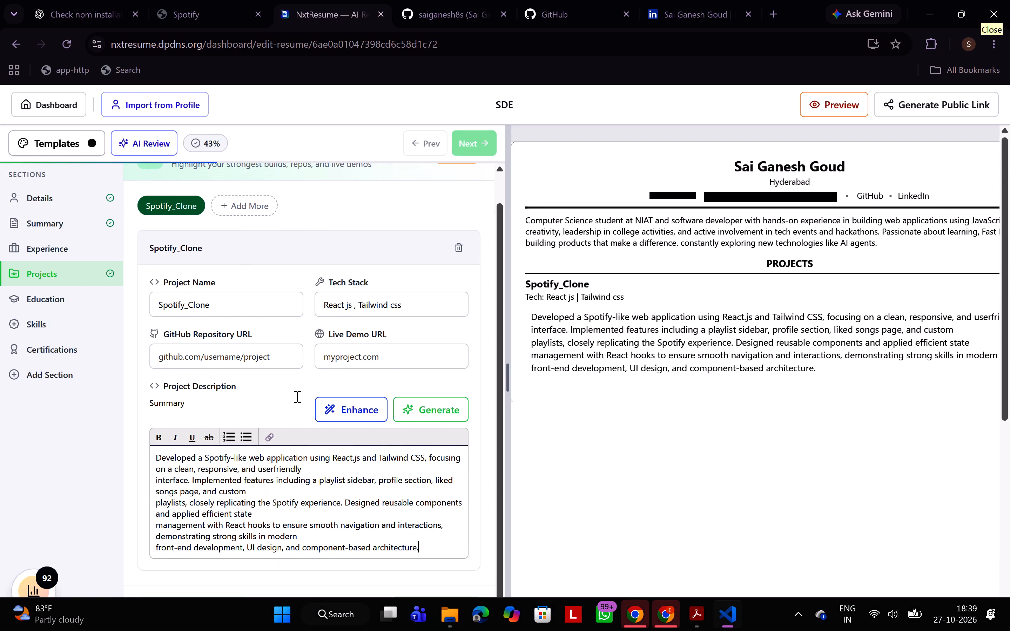
{"action": "scroll", "coordinate": [296, 396], "scroll_direction": "down", "scroll_amount": 2}
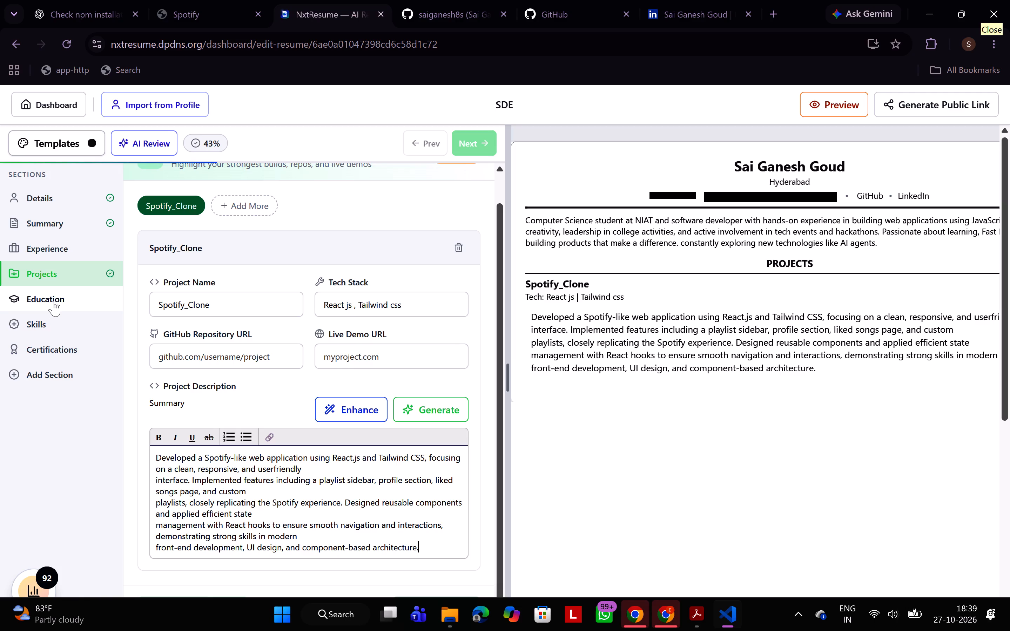
Open the Education section and add a blank education entry.
{"action": "left_click", "coordinate": [53, 301]}
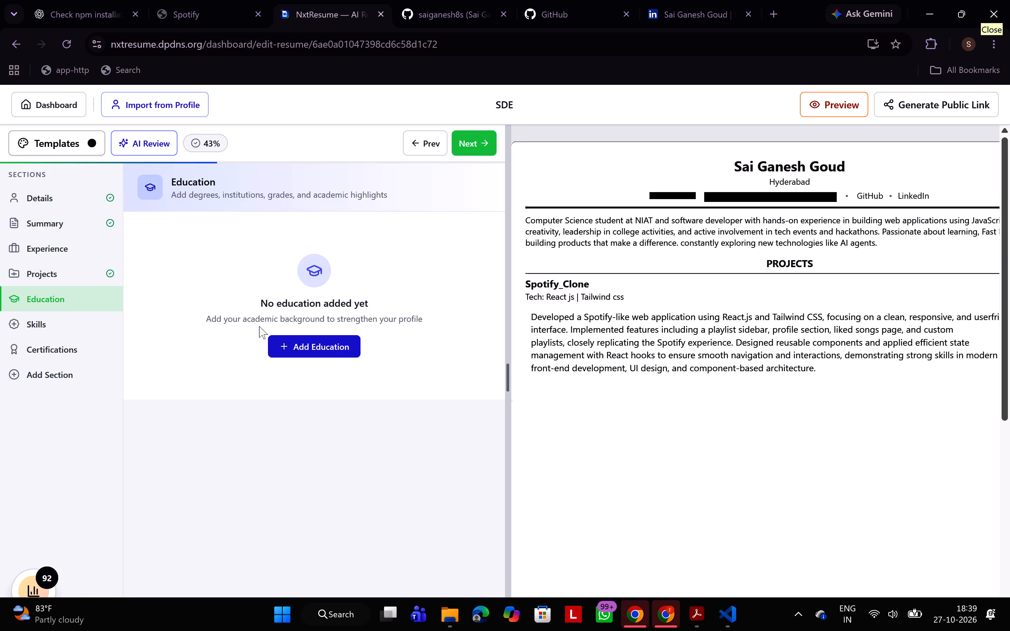
{"action": "left_click", "coordinate": [288, 347]}
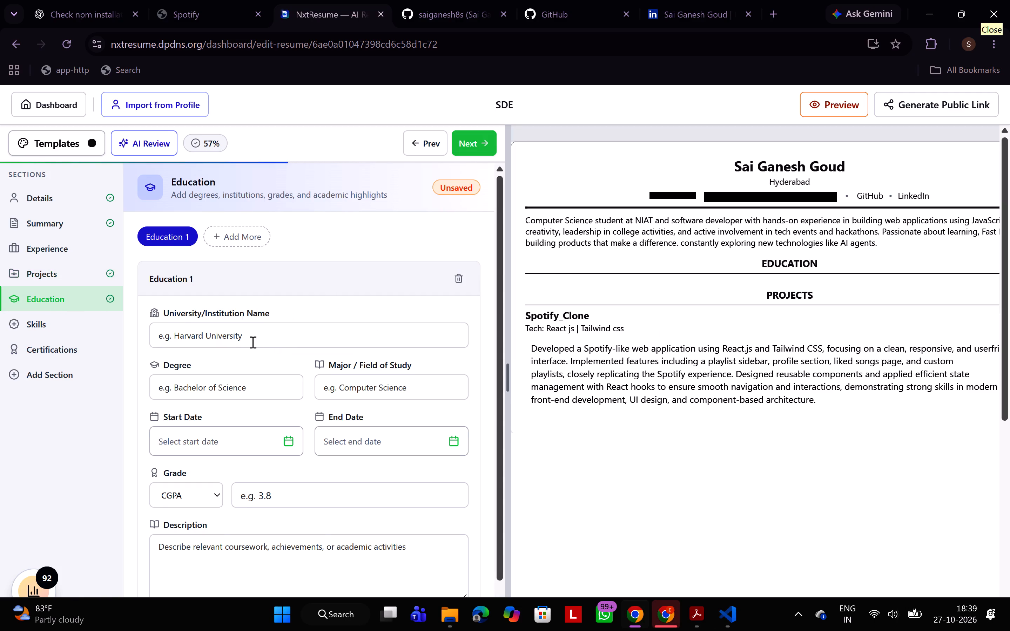
{"action": "scroll", "coordinate": [252, 342], "scroll_direction": "down", "scroll_amount": 3}
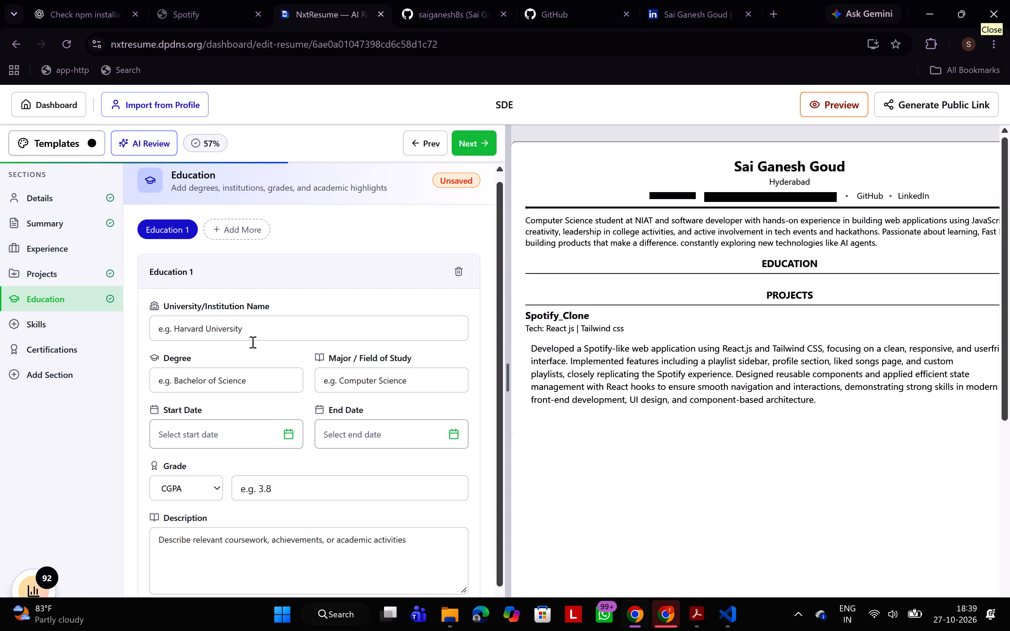
{"action": "scroll", "coordinate": [252, 342], "scroll_direction": "up", "scroll_amount": 1}
Switch to the reference resume PDF and examine its sections, especially Education, against the blank education entry's fields.
{"action": "key", "text": "alt+Tab"}
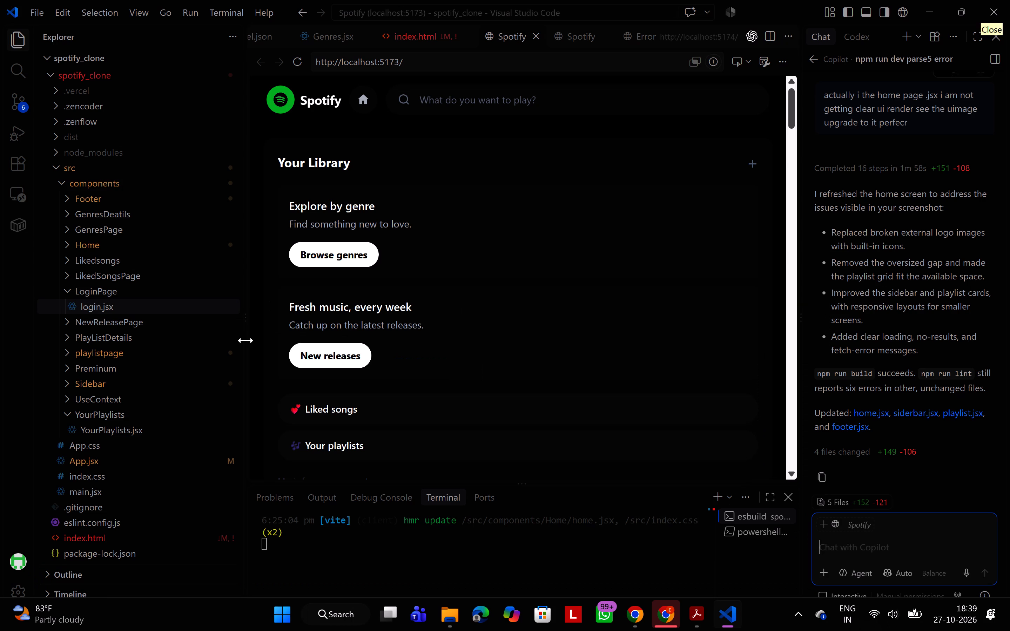
{"action": "key", "text": "alt+Tab"}
{"action": "key", "text": "alt+Tab"}
{"action": "key", "text": "alt+Tab"}
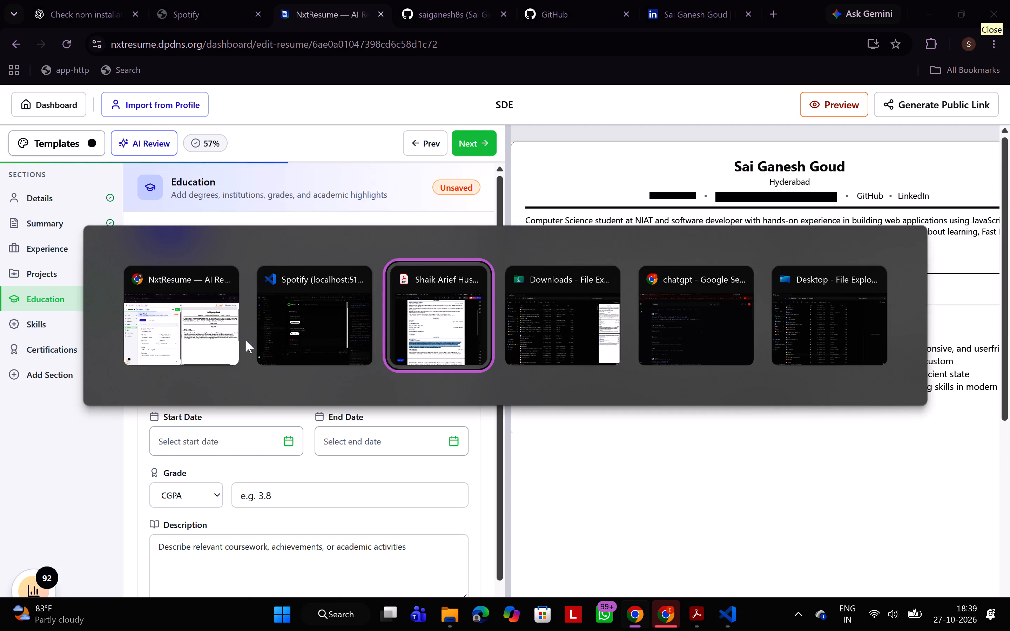
{"action": "scroll", "coordinate": [246, 340], "scroll_direction": "down", "scroll_amount": 2}
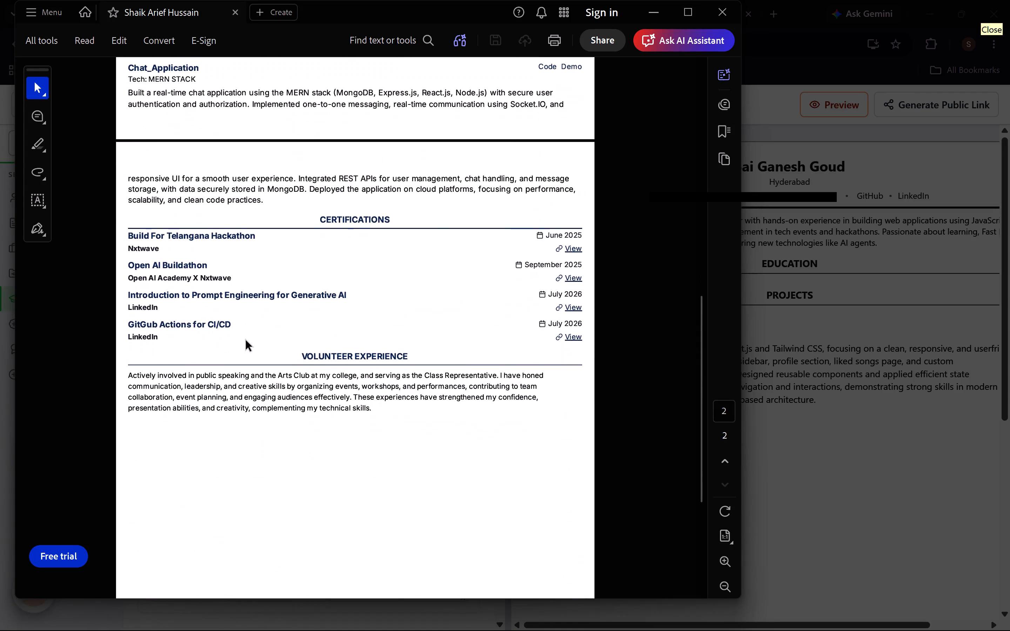
{"action": "key", "text": "alt+Tab"}
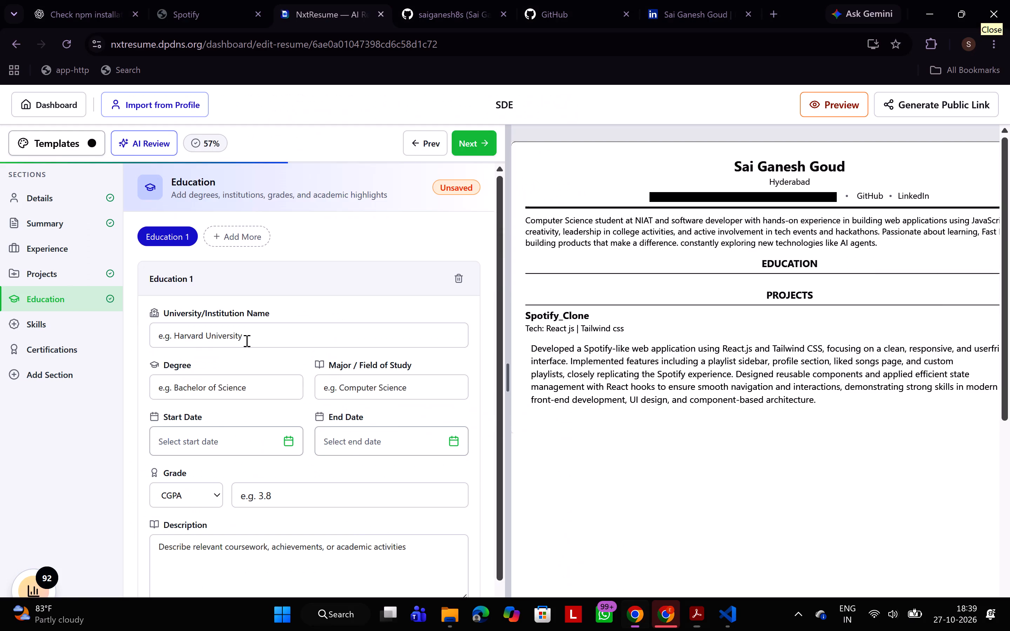
{"action": "key", "text": "alt+Tab"}
{"action": "scroll", "coordinate": [246, 340], "scroll_direction": "right", "scroll_amount": 1}
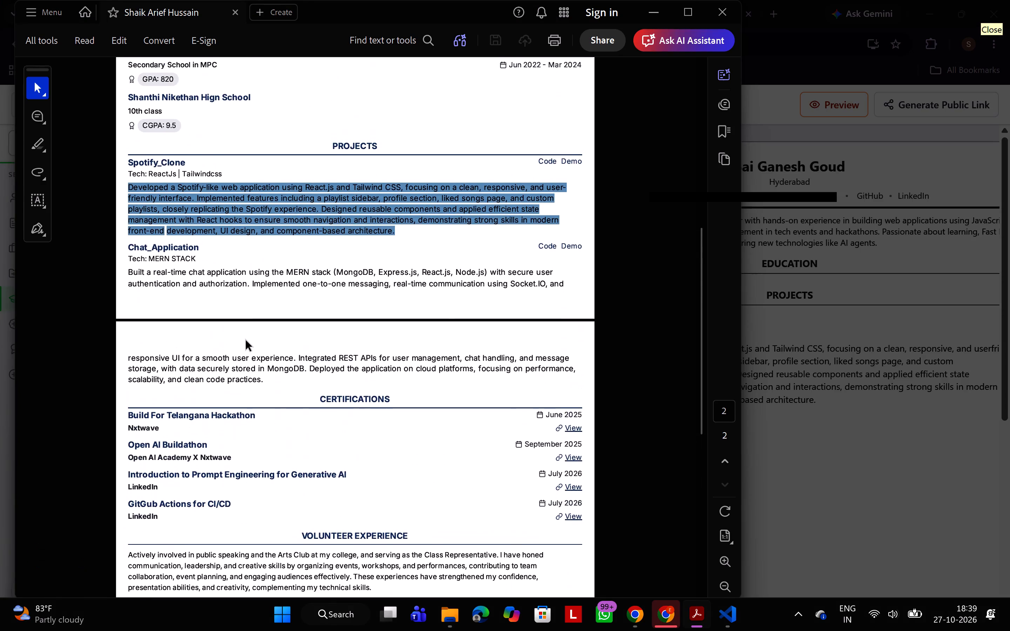
{"action": "scroll", "coordinate": [246, 340], "scroll_direction": "right", "scroll_amount": 1}
{"action": "key", "text": "alt+Tab"}
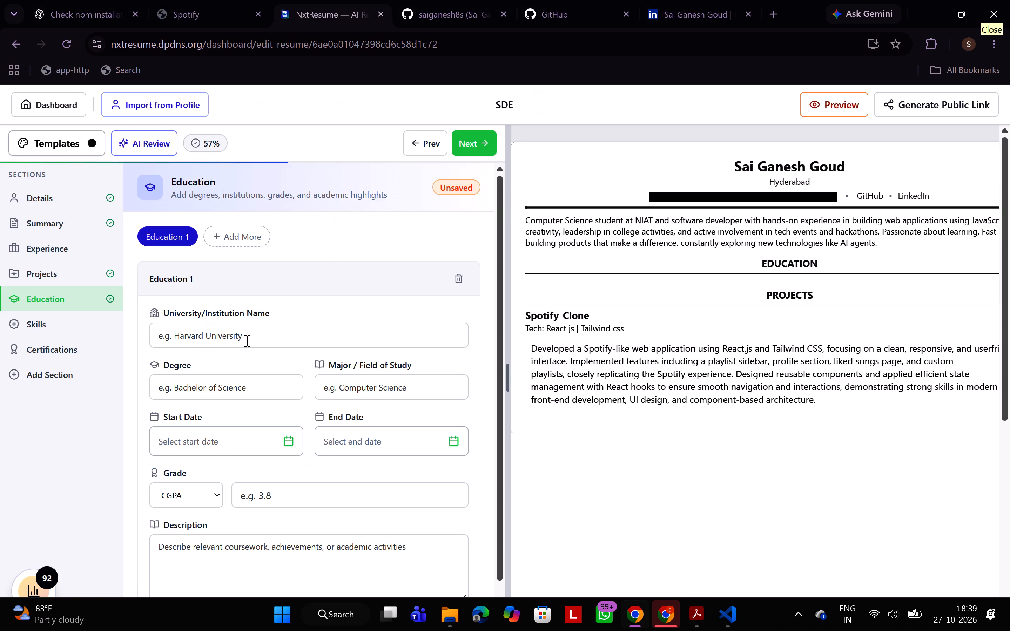
{"action": "scroll", "coordinate": [246, 340], "scroll_direction": "down", "scroll_amount": 1}
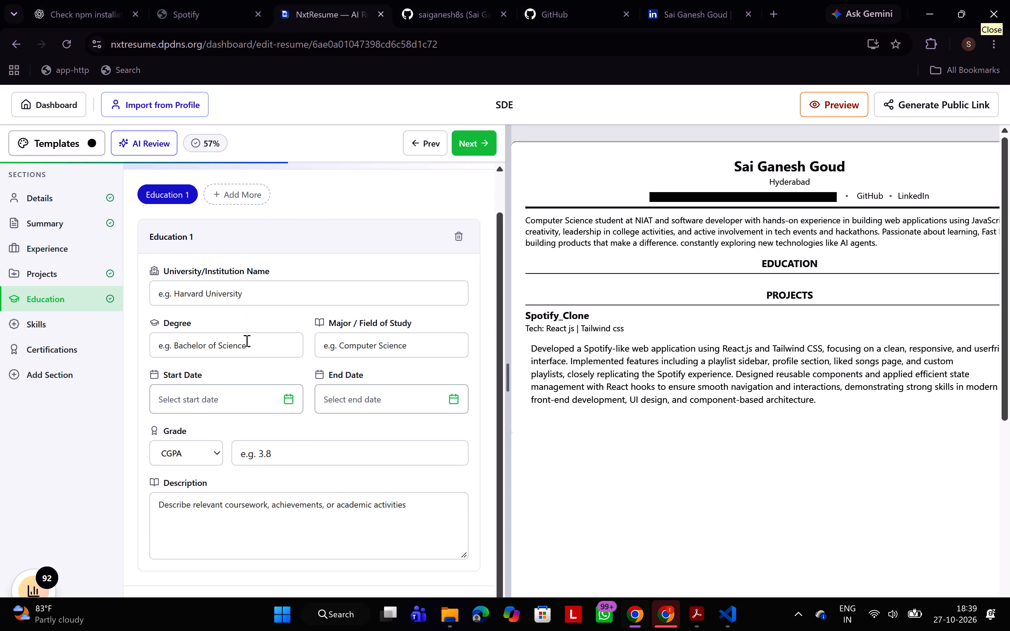
{"action": "key", "text": "alt+Tab"}
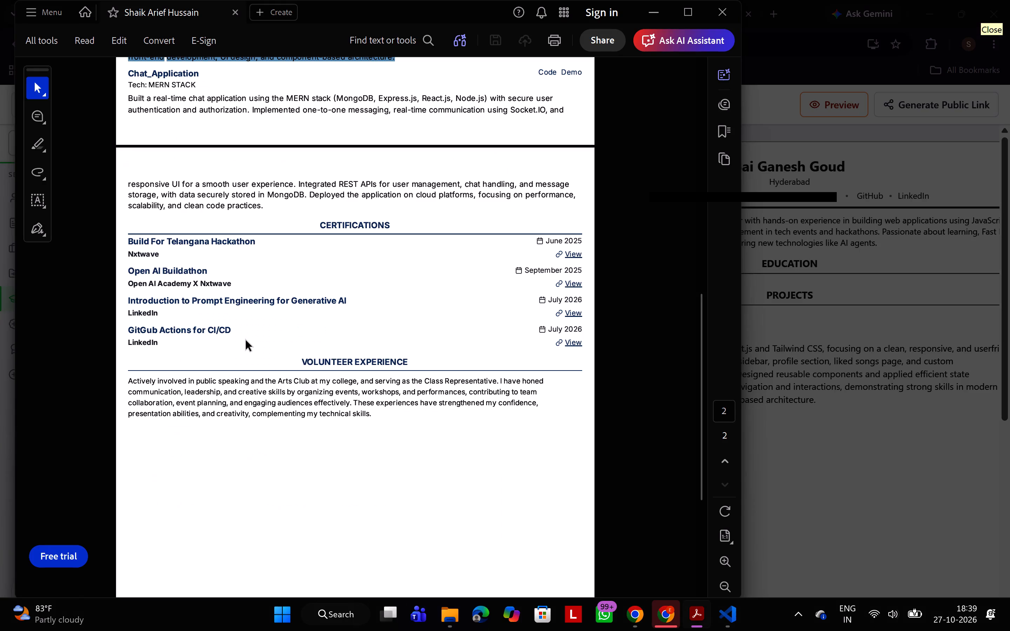
{"action": "scroll", "coordinate": [246, 340], "scroll_direction": "up", "scroll_amount": 1}
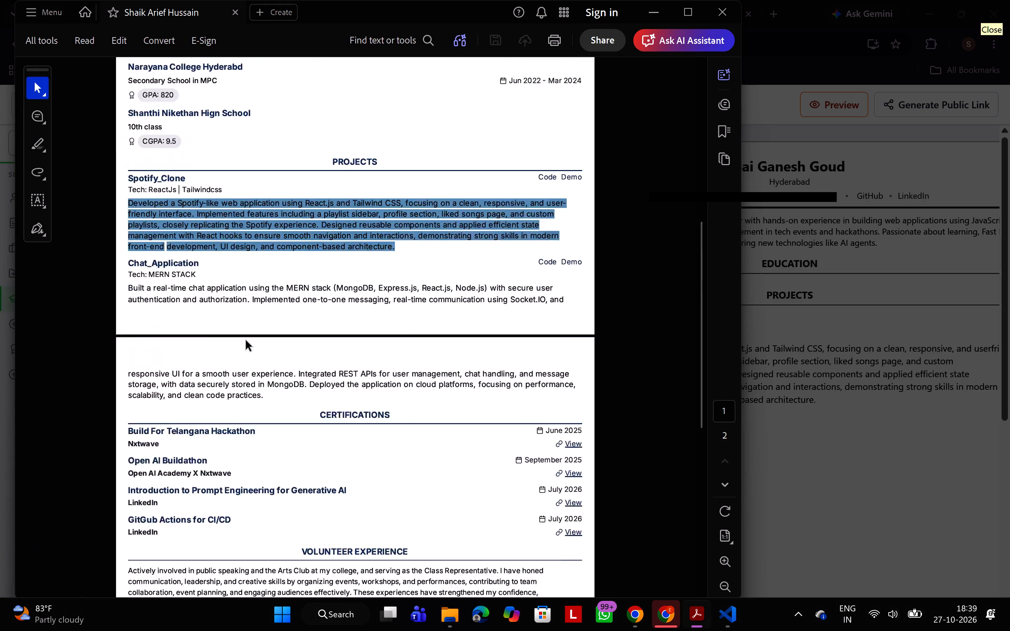
{"action": "scroll", "coordinate": [246, 340], "scroll_direction": "up", "scroll_amount": 4}
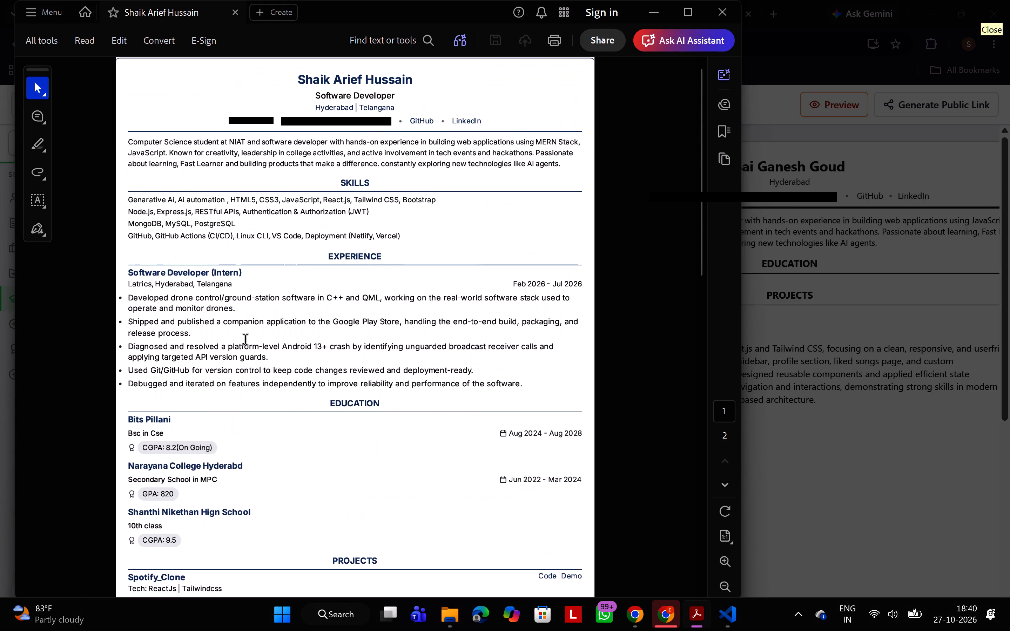
{"action": "scroll", "coordinate": [246, 340], "scroll_direction": "down", "scroll_amount": 2}
{"action": "scroll", "coordinate": [246, 340], "scroll_direction": "up", "scroll_amount": 1}
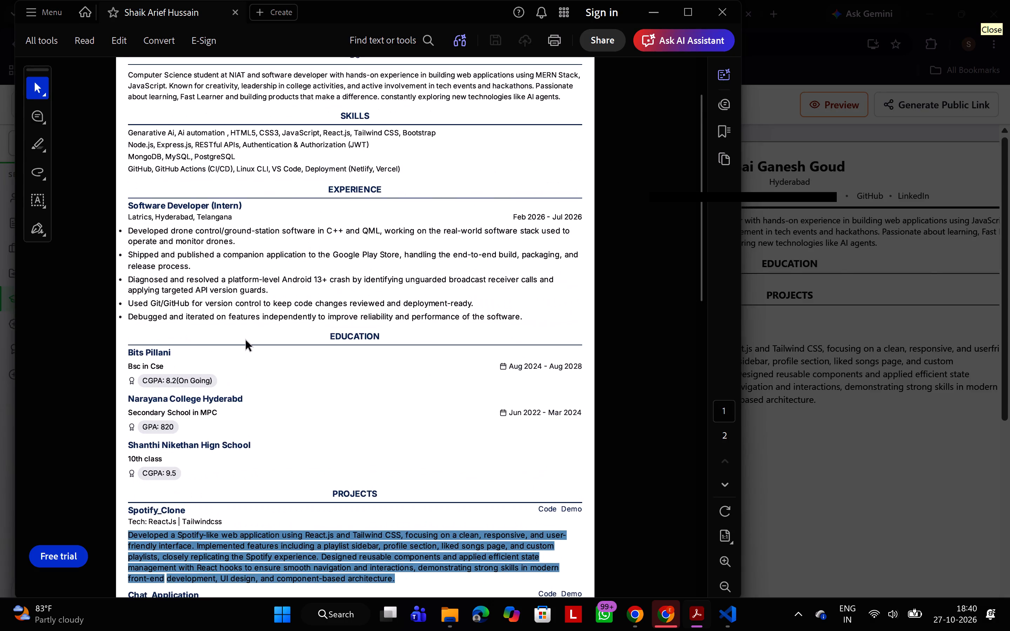
Return to NxtResume and enter "Bits Pilani" as the institution name of the blank education entry.
{"action": "key", "text": "alt+Tab"}
{"action": "left_click", "coordinate": [241, 292]}
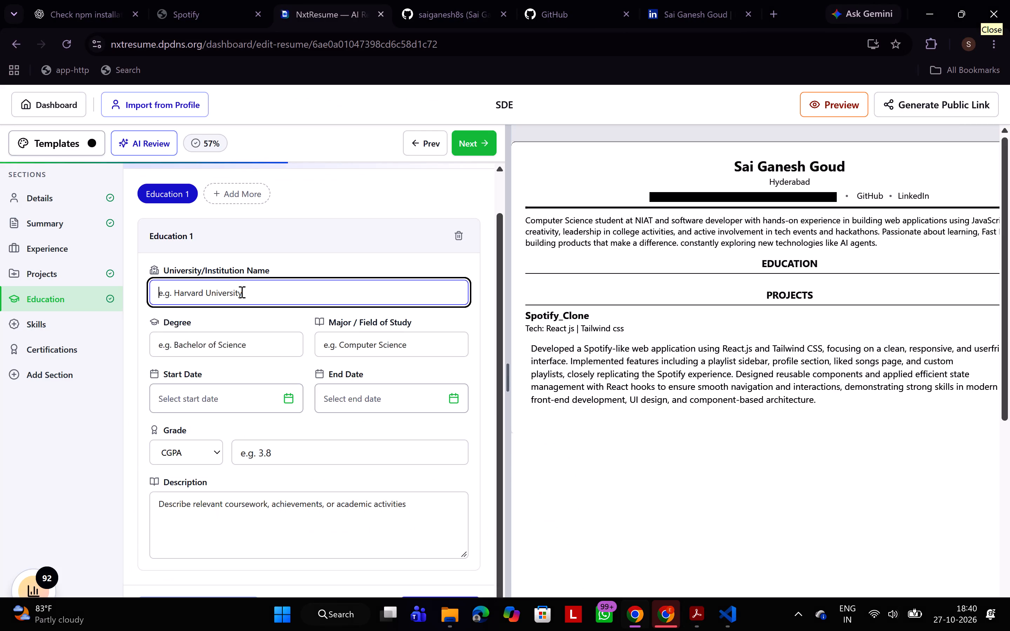
{"action": "type", "text": "Bits"}
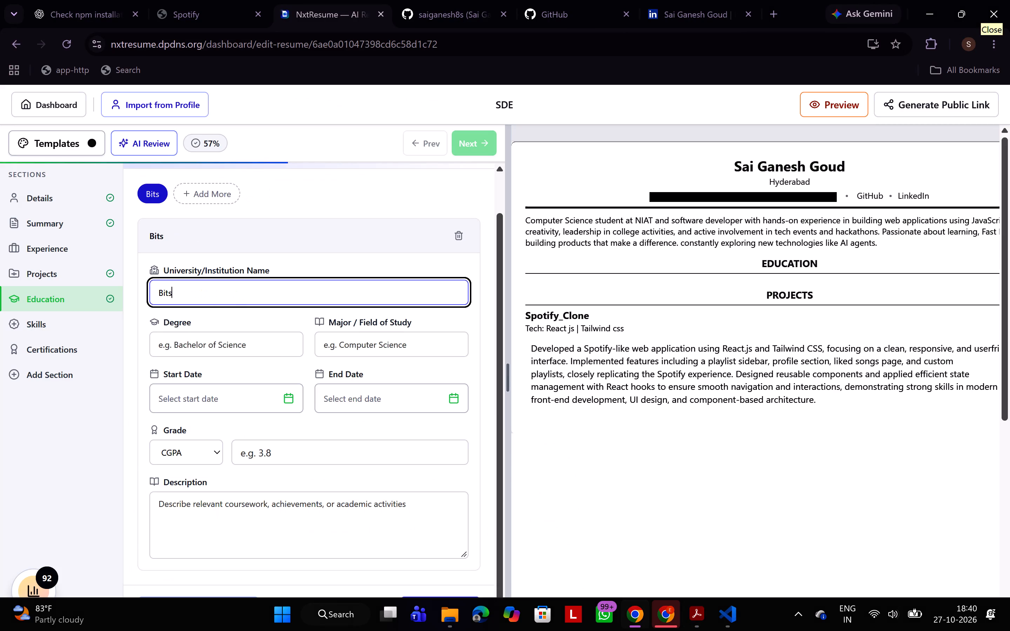
{"action": "key", "text": "space"}
{"action": "type", "text": "Pilani"}
Check the reference resume PDF's Education section and enter "Bachelors of Science" as the degree in the Bits Pilani entry.
{"action": "key", "text": "alt+Tab"}
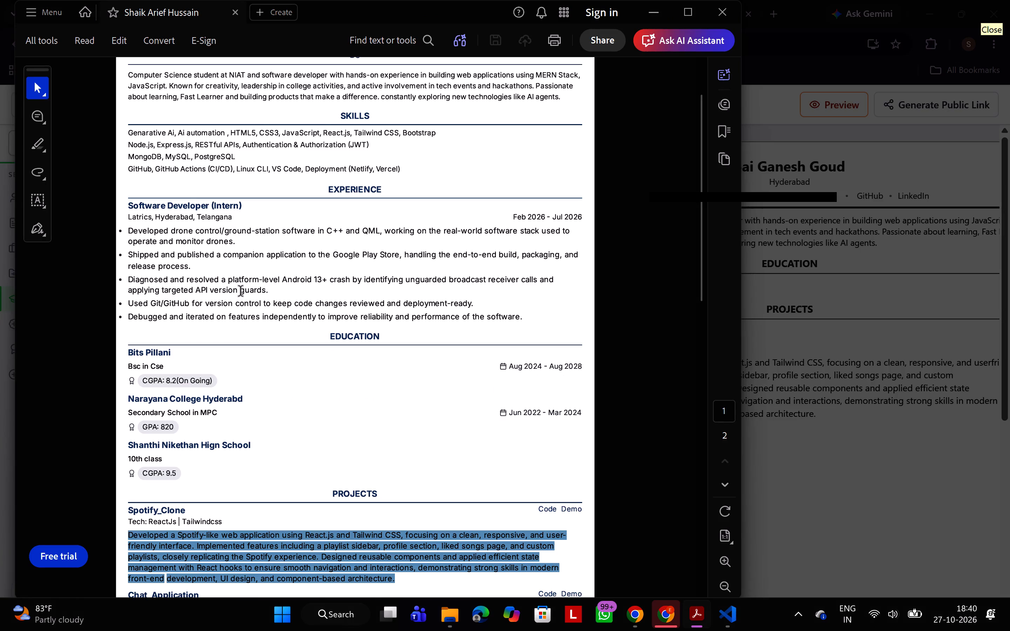
{"action": "key", "text": "alt+Tab"}
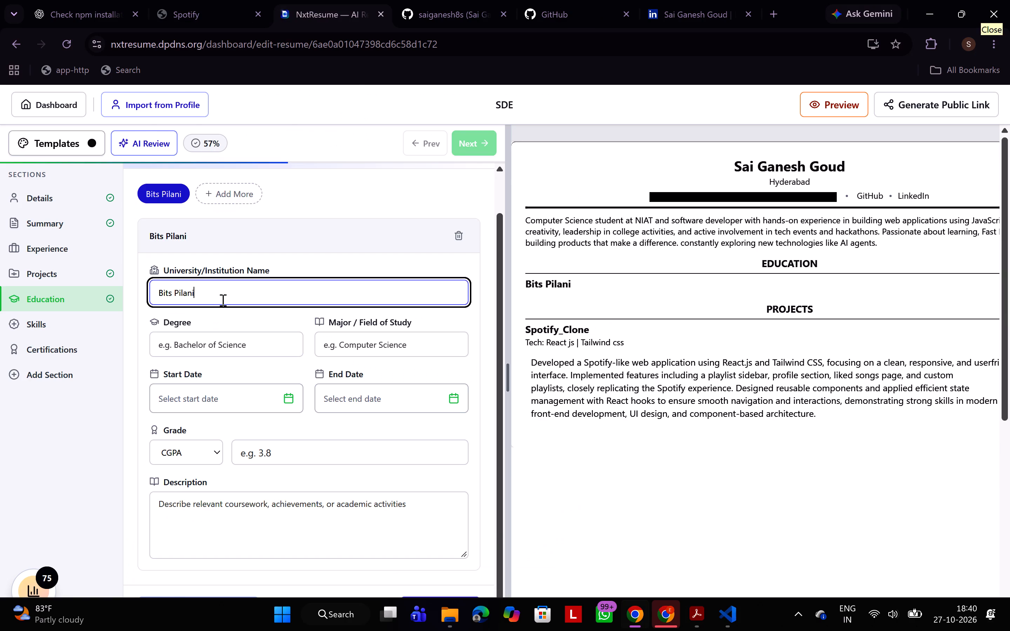
{"action": "key", "text": "alt+Tab"}
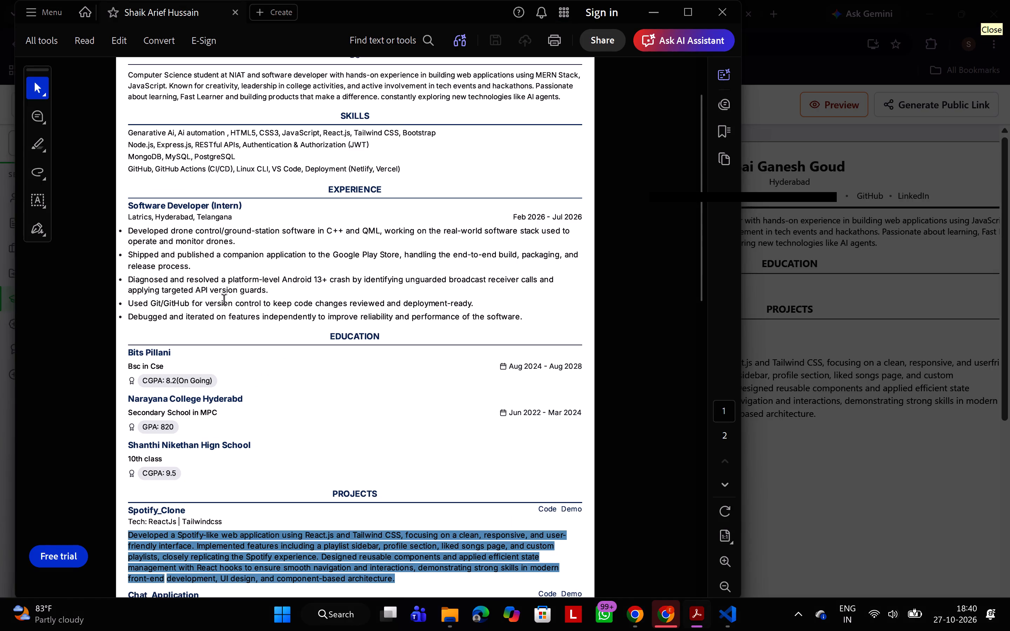
{"action": "key", "text": "alt+Tab"}
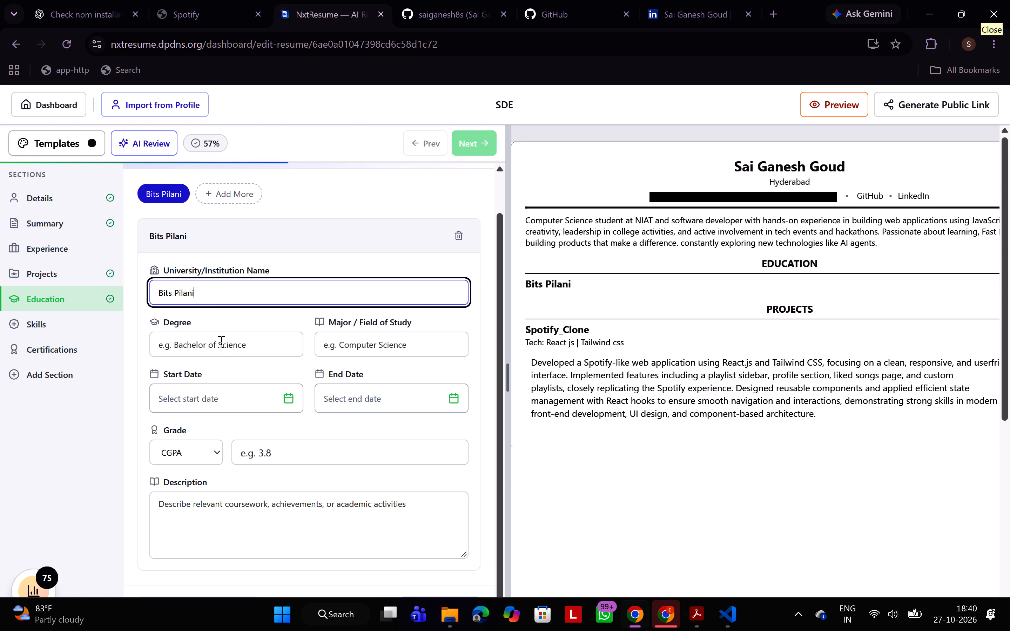
{"action": "left_click", "coordinate": [220, 349]}
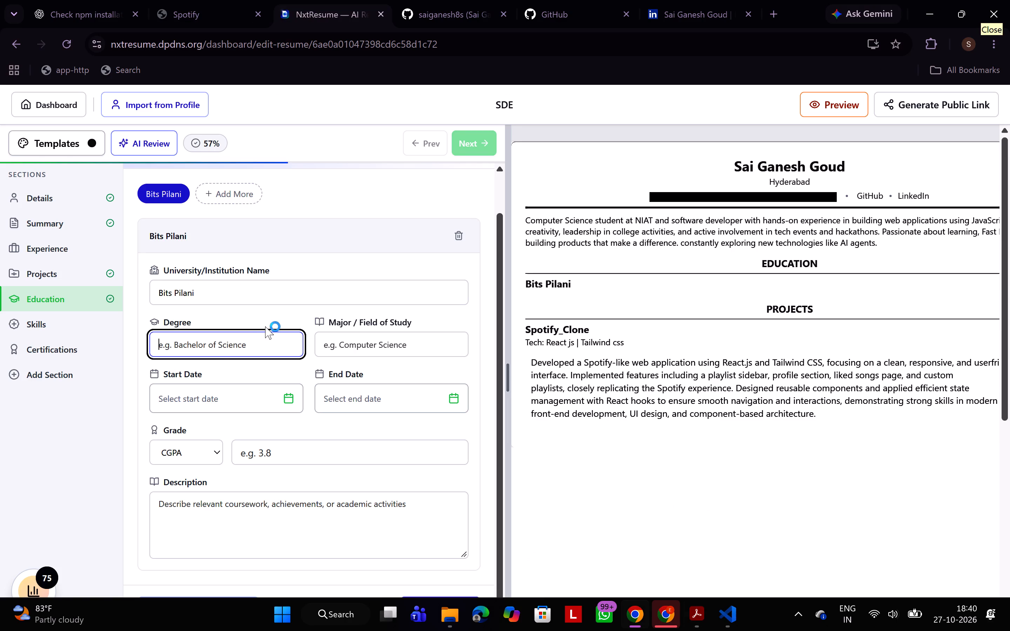
{"action": "type", "text": "Bac"}
{"action": "type", "text": "helors"}
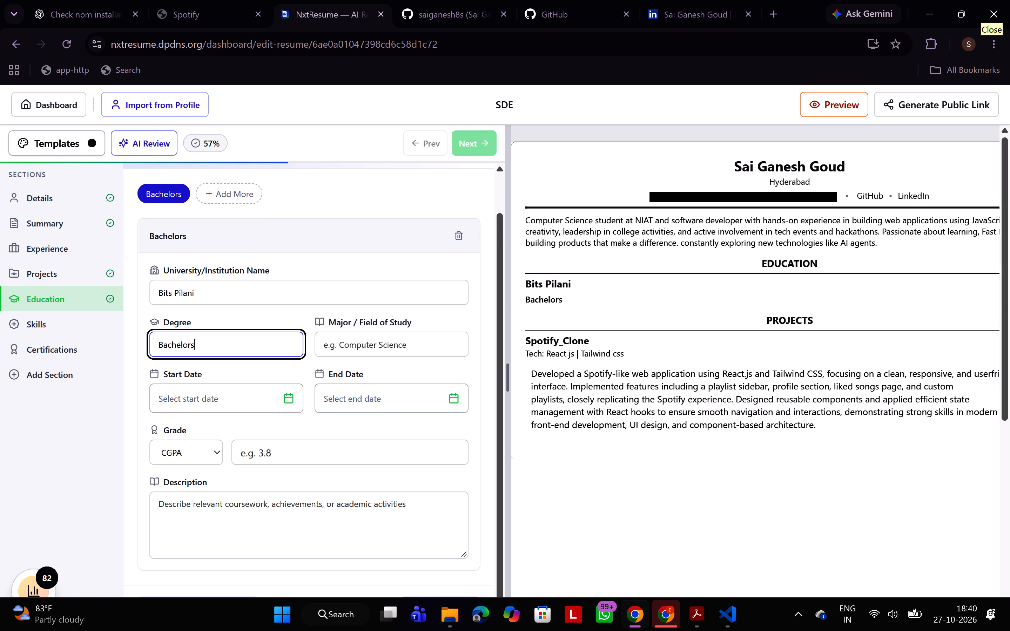
{"action": "key", "text": "space"}
{"action": "type", "text": "of"}
{"action": "key", "text": "space"}
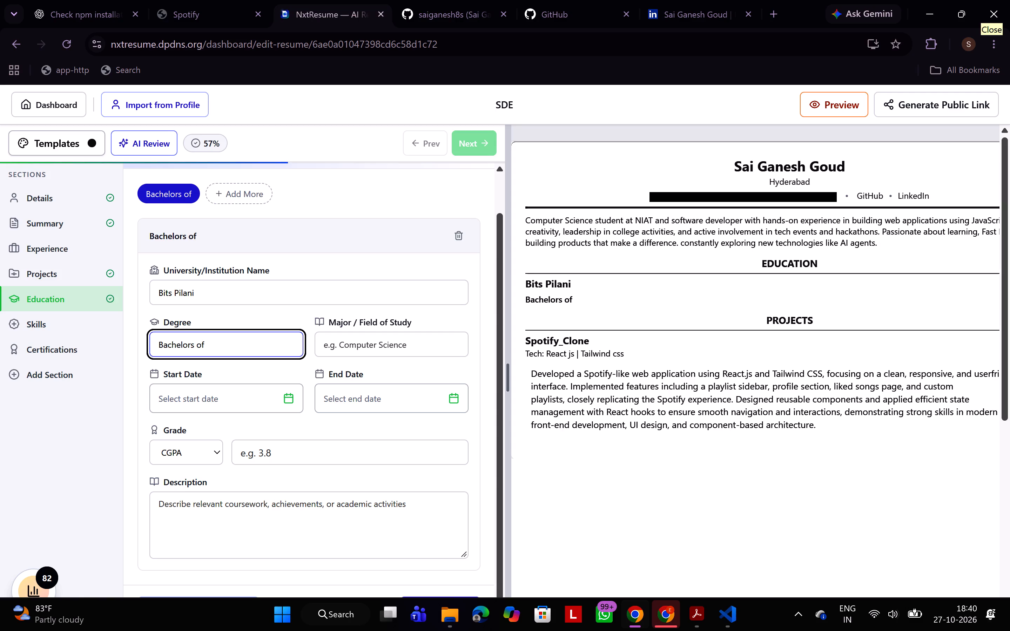
{"action": "type", "text": "Science"}
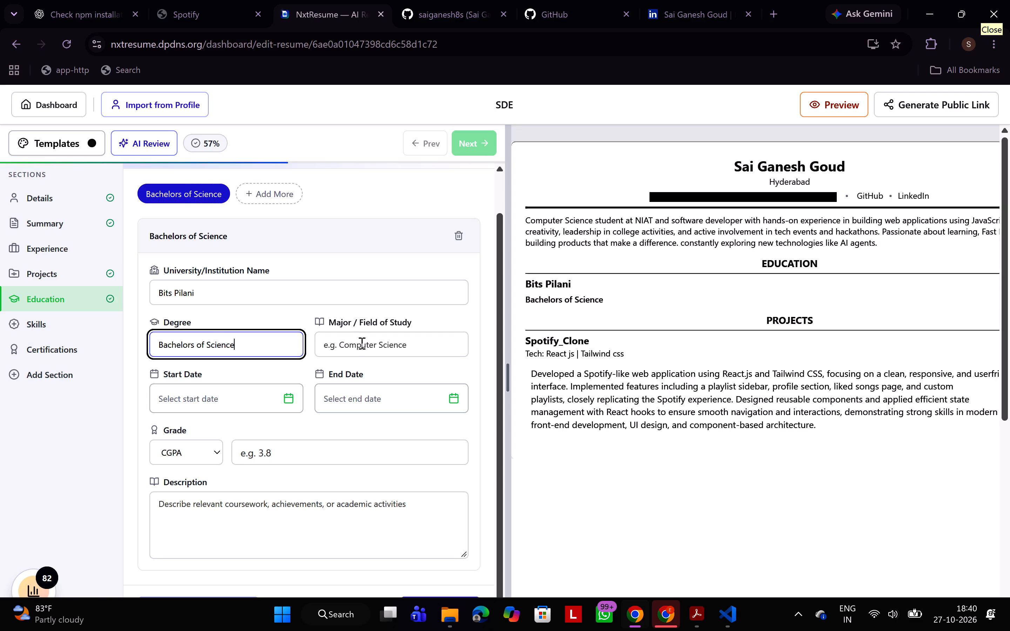
Enter "Computer Science" as the major of the Bits Pilani education entry.
{"action": "left_click", "coordinate": [361, 345]}
{"action": "type", "text": "comp"}
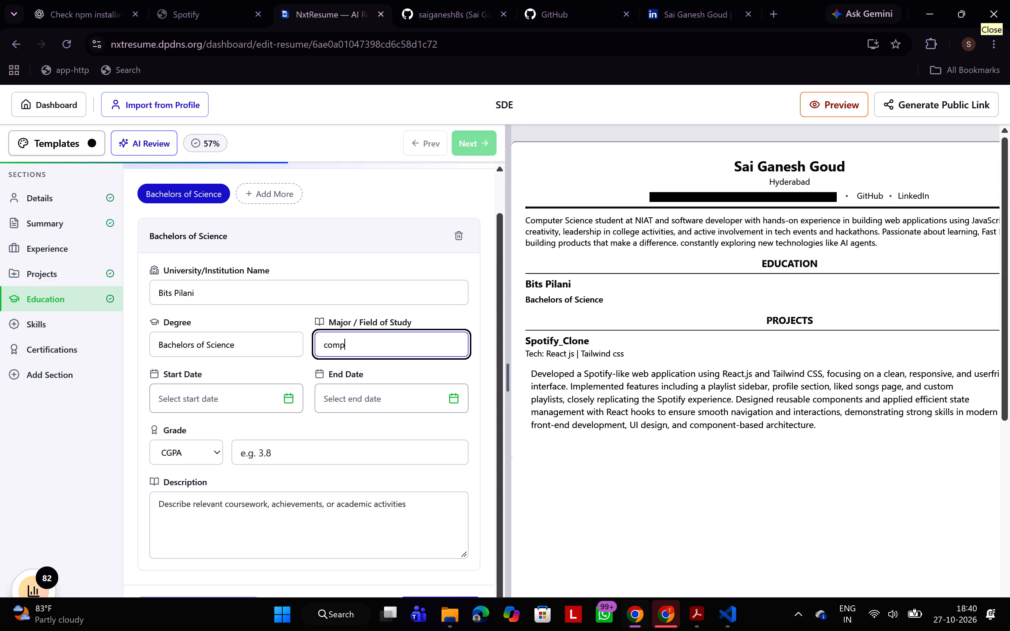
{"action": "key", "text": "BackSpace"}
{"action": "key", "text": "BackSpace"}
{"action": "key", "text": "BackSpace"}
{"action": "key", "text": "BackSpace"}
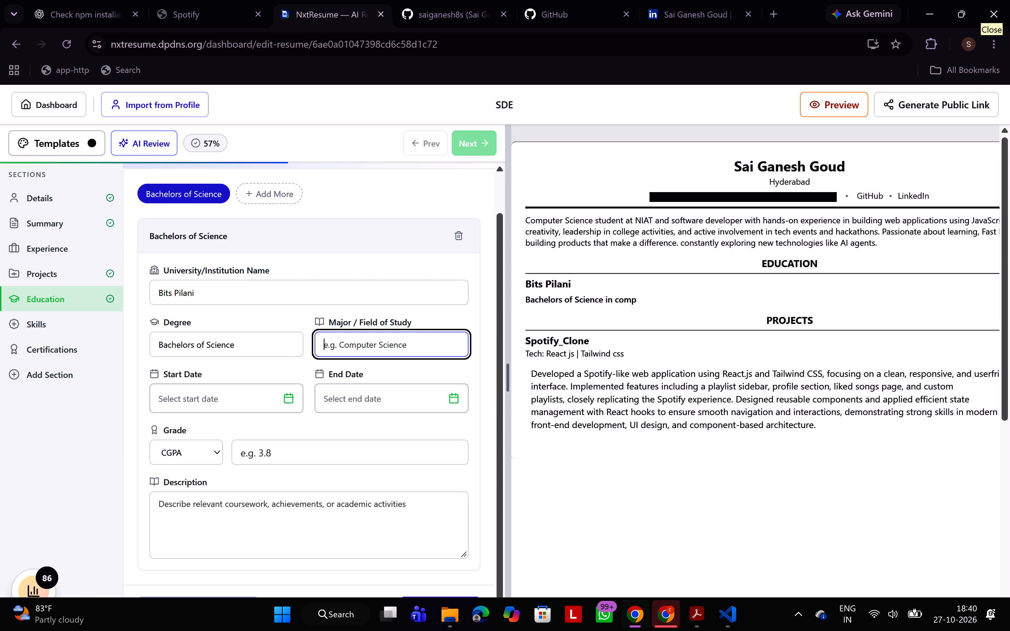
{"action": "type", "text": "Computer Science"}
Set the Bits Pilani entry's start date to August 2024, consulting the reference resume PDF.
{"action": "left_click", "coordinate": [231, 403]}
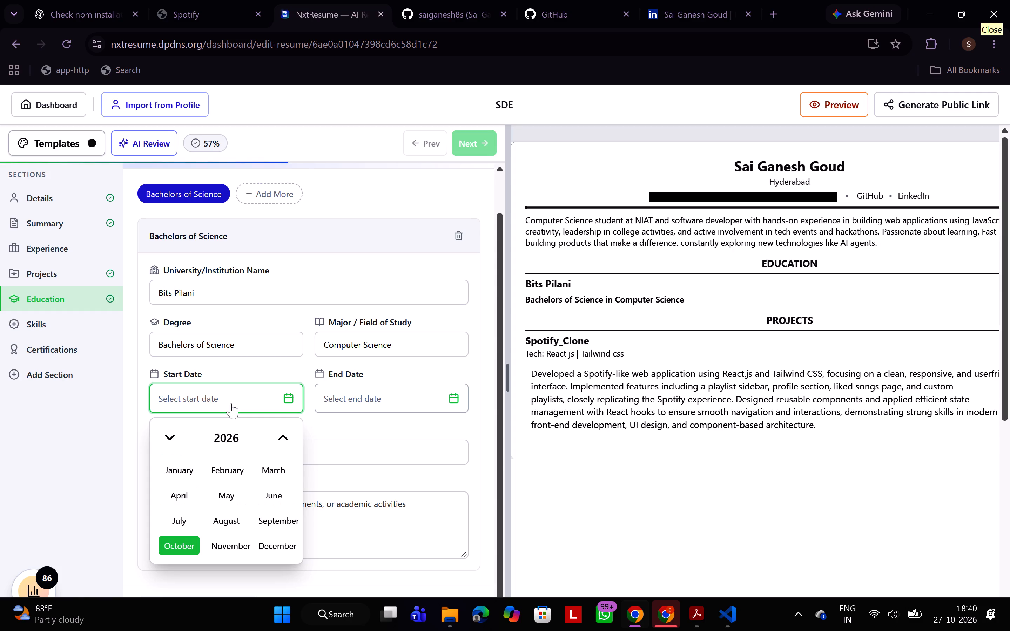
{"action": "key", "text": "alt+Tab"}
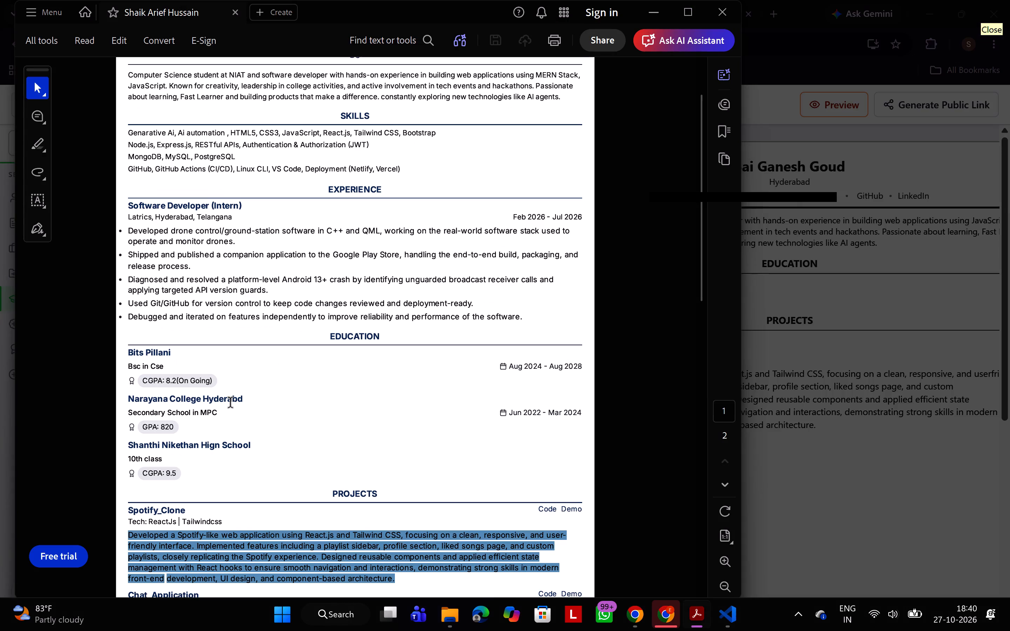
{"action": "key", "text": "alt+Tab"}
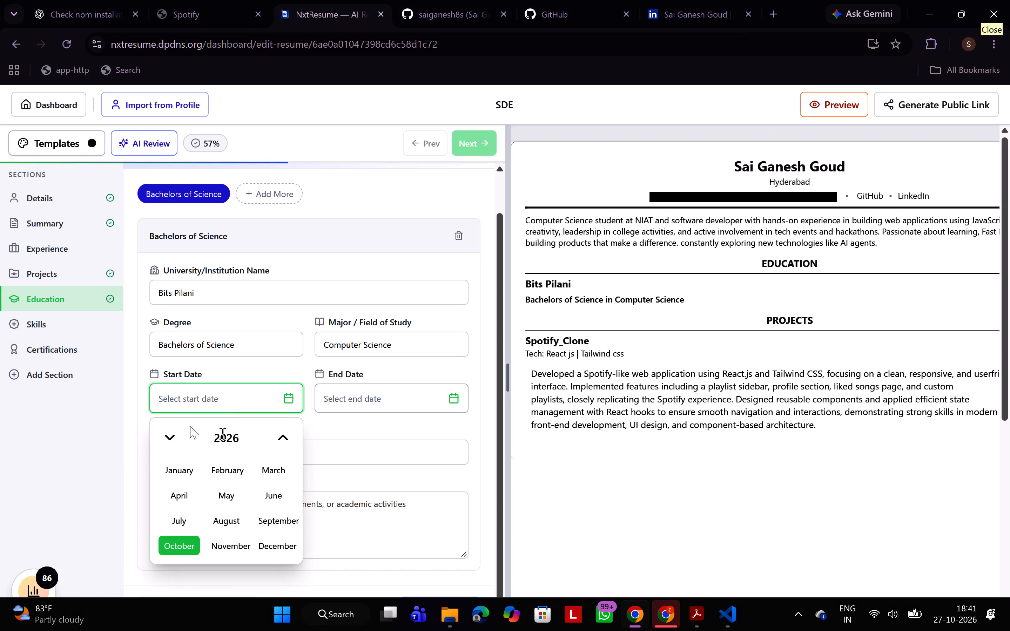
{"action": "left_click", "coordinate": [282, 437]}
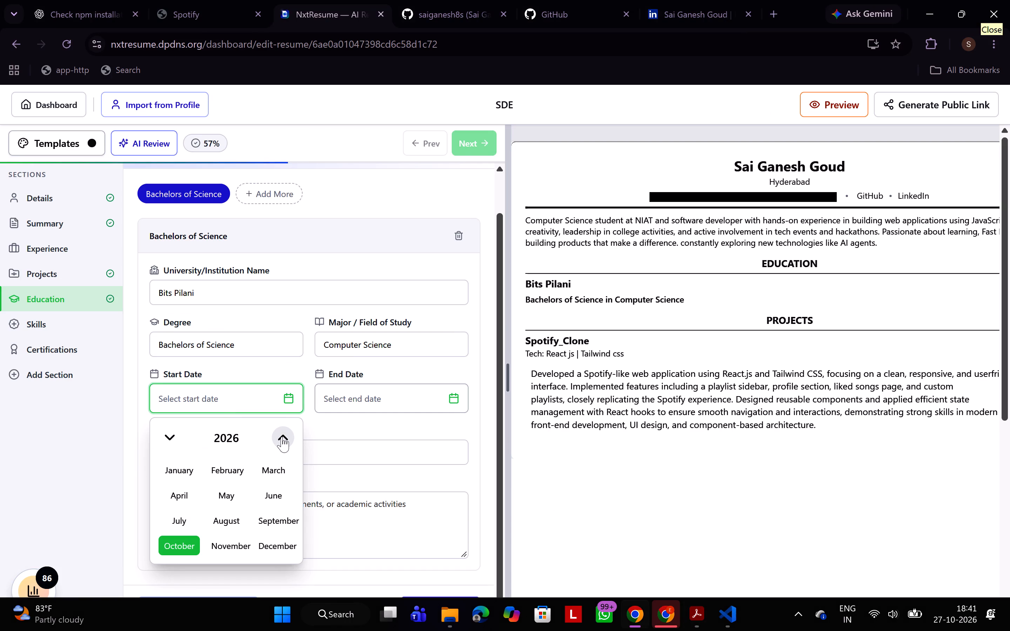
{"action": "left_click", "coordinate": [282, 437]}
{"action": "triple_click", "coordinate": [170, 441]}
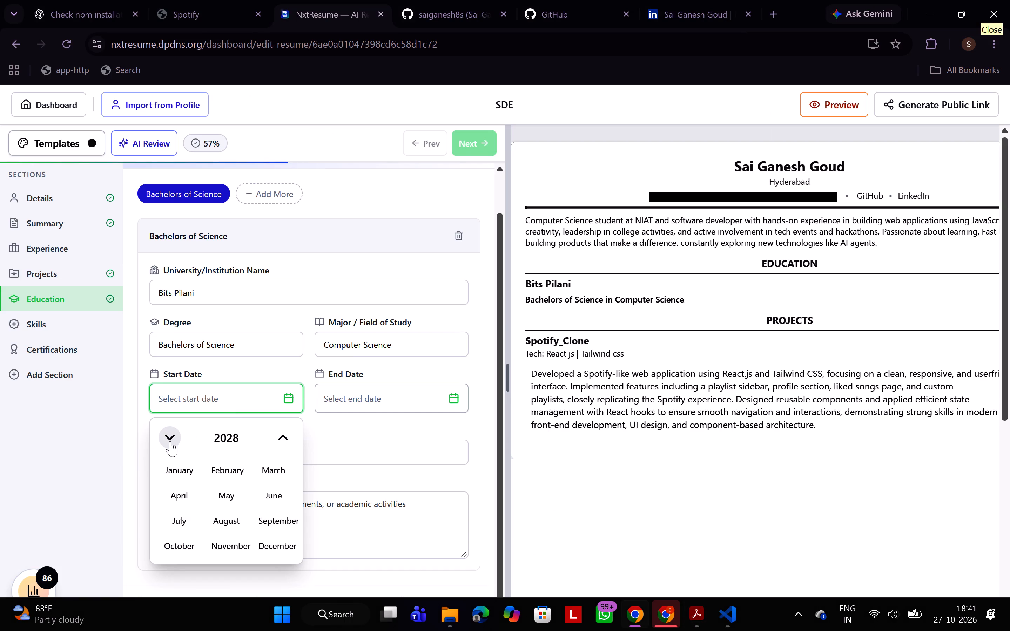
{"action": "double_click", "coordinate": [170, 441]}
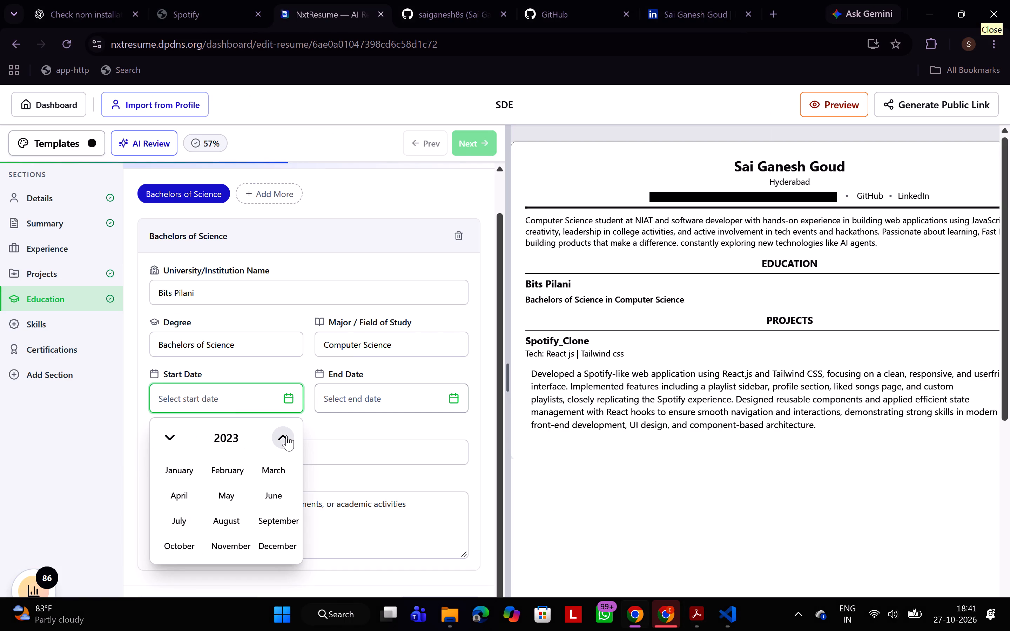
{"action": "left_click", "coordinate": [287, 435]}
{"action": "left_click", "coordinate": [227, 522]}
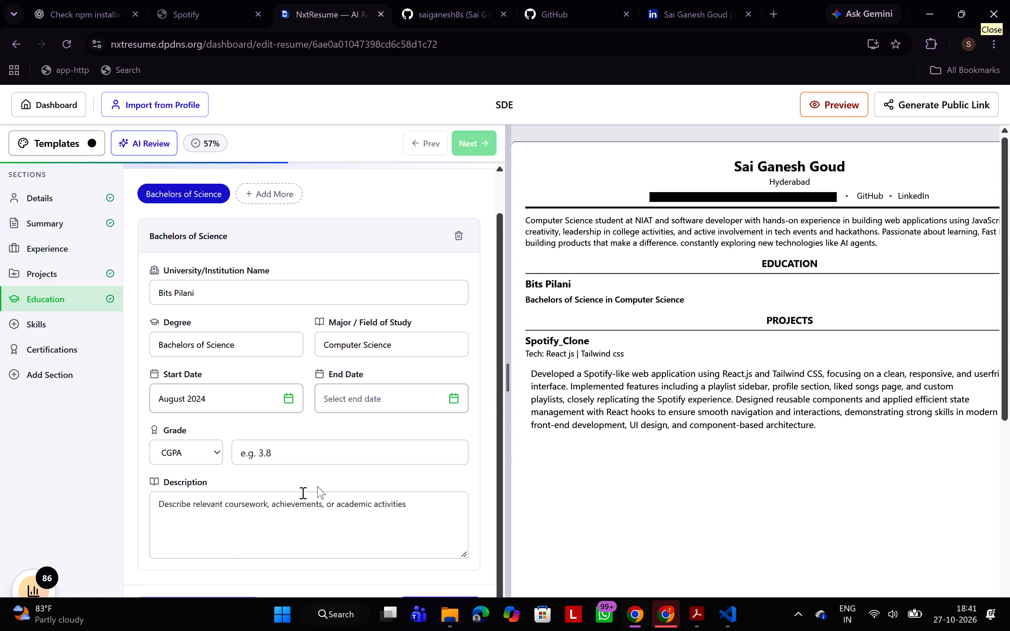
Set the Bits Pilani entry's end date to August 2028, consulting the reference resume PDF.
{"action": "key", "text": "alt+Tab"}
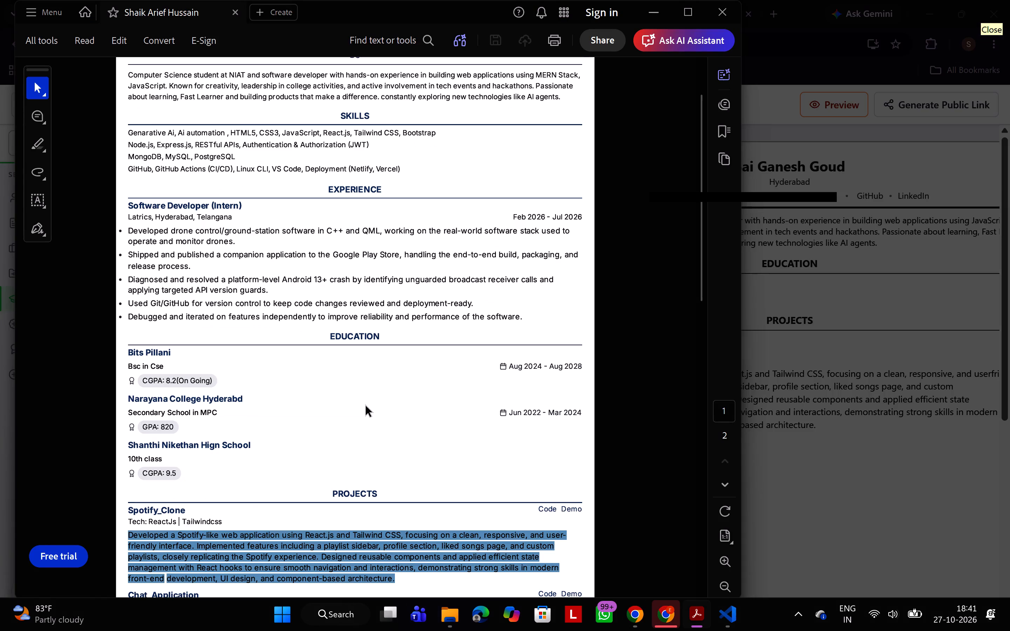
{"action": "key", "text": "alt+Tab"}
{"action": "left_click", "coordinate": [362, 405]}
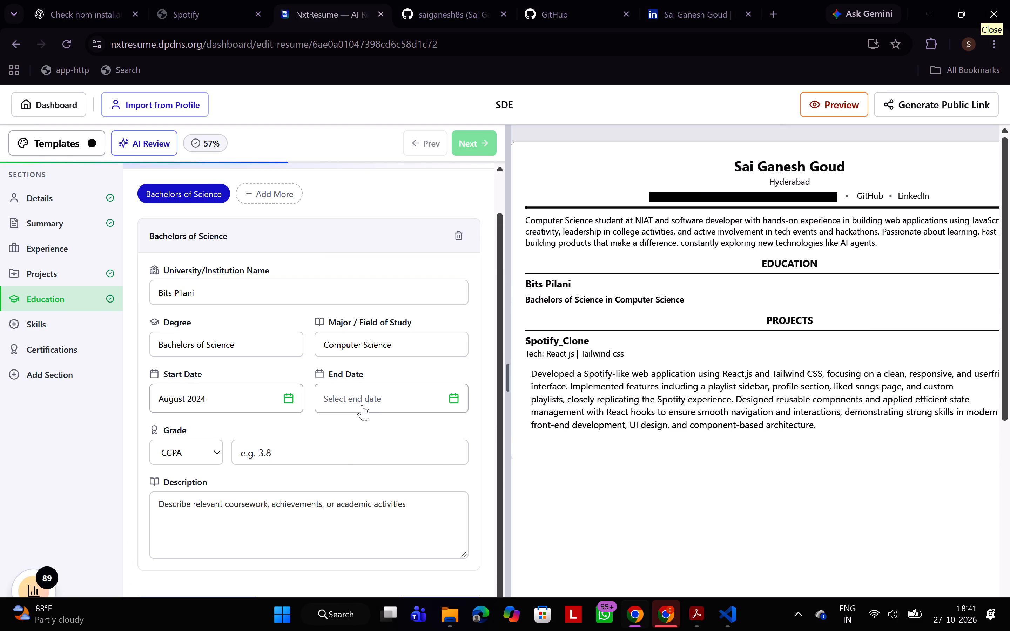
{"action": "double_click", "coordinate": [452, 440]}
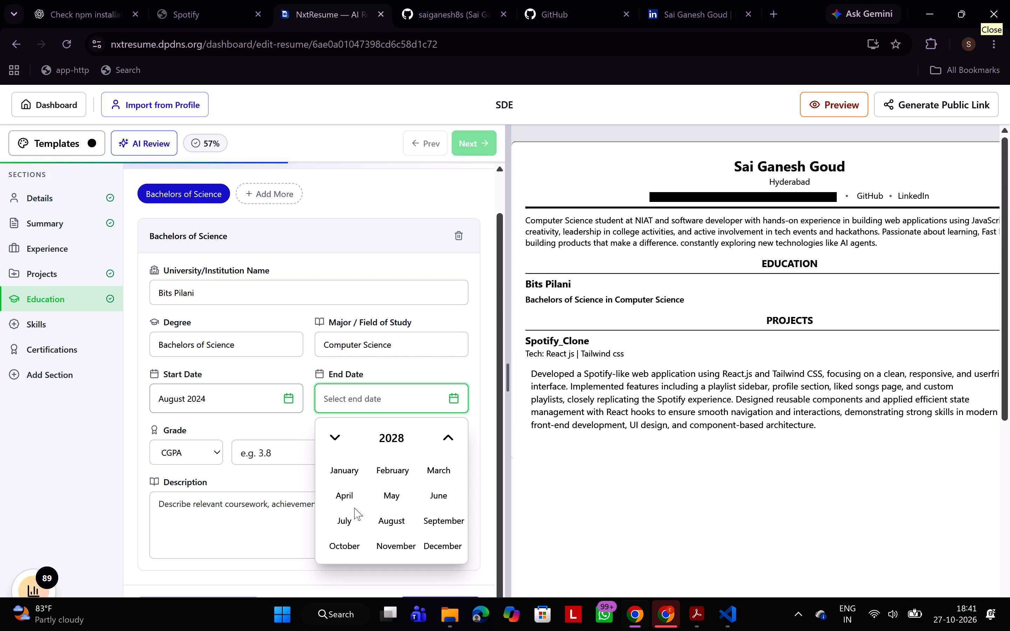
{"action": "left_click", "coordinate": [400, 525]}
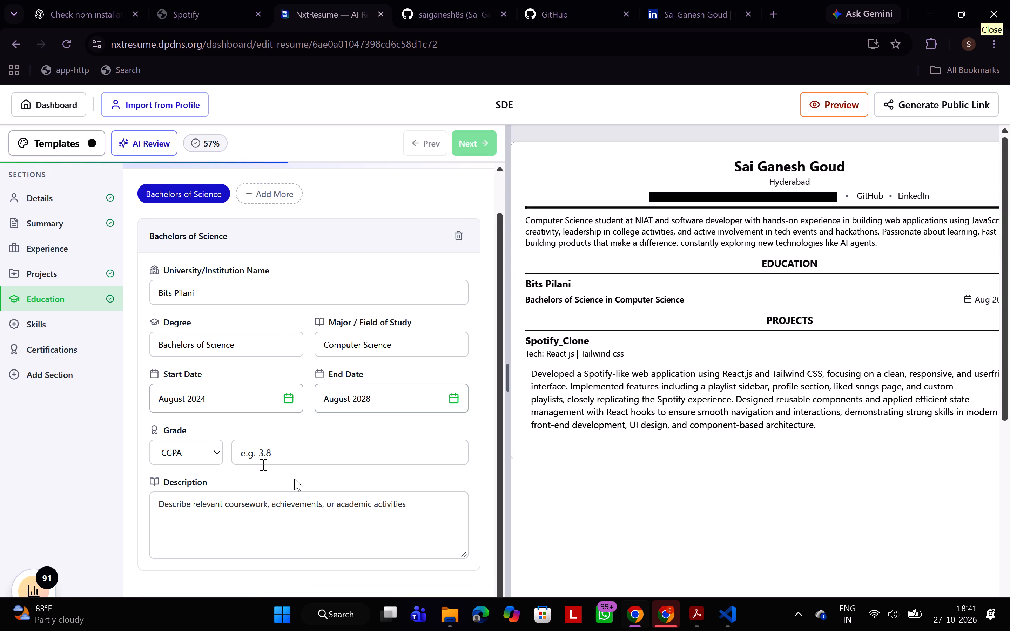
Check the grade in the reference resume PDF and enter a CGPA of 8.2 for the Bits Pilani entry.
{"action": "key", "text": "alt+Tab"}
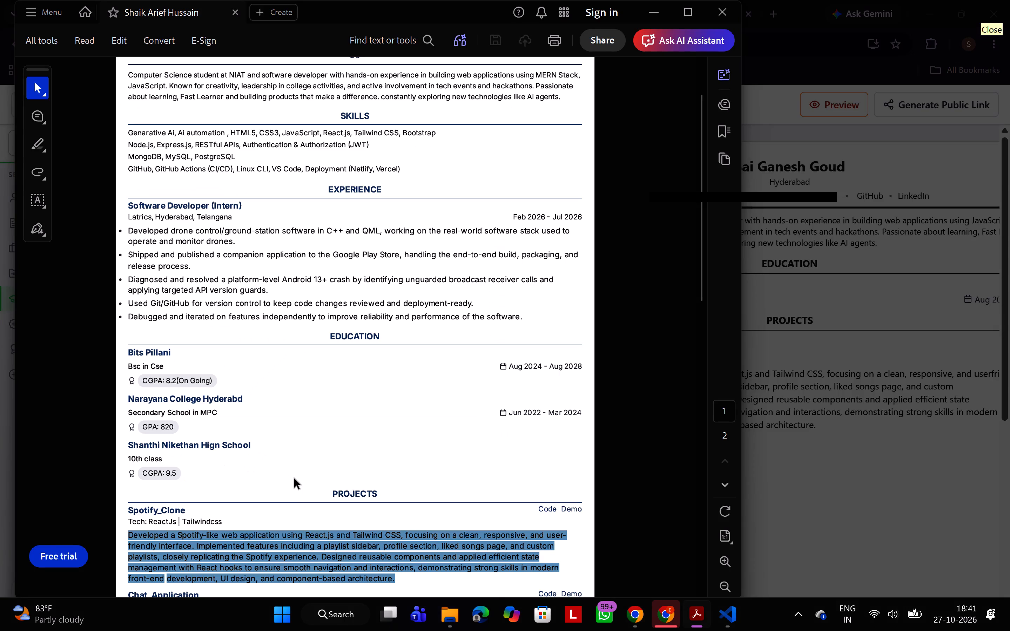
{"action": "key", "text": "alt+Tab"}
{"action": "left_click", "coordinate": [309, 447]}
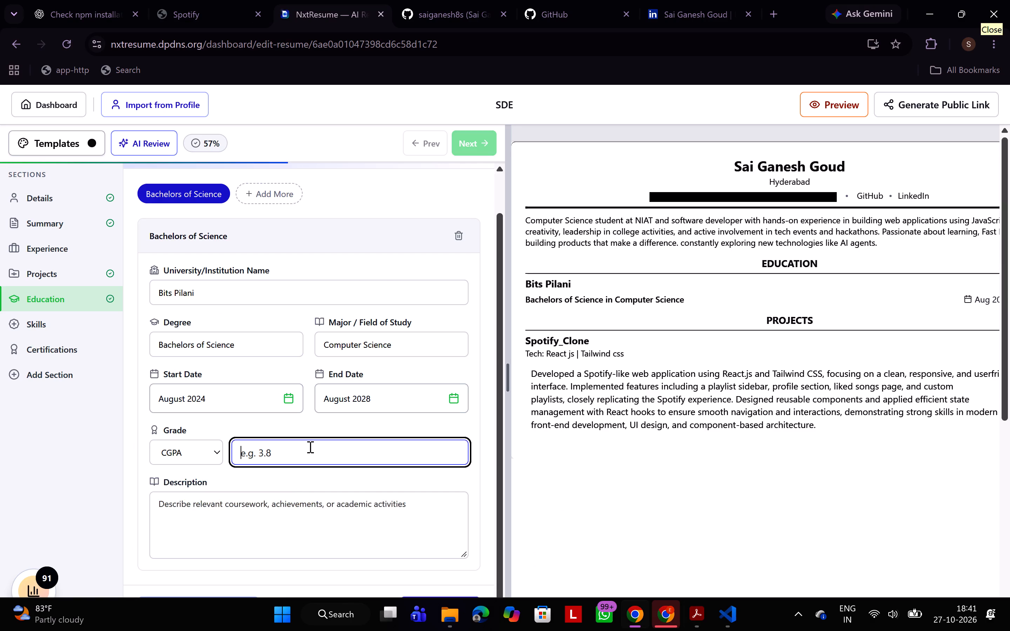
{"action": "key", "text": "8"}
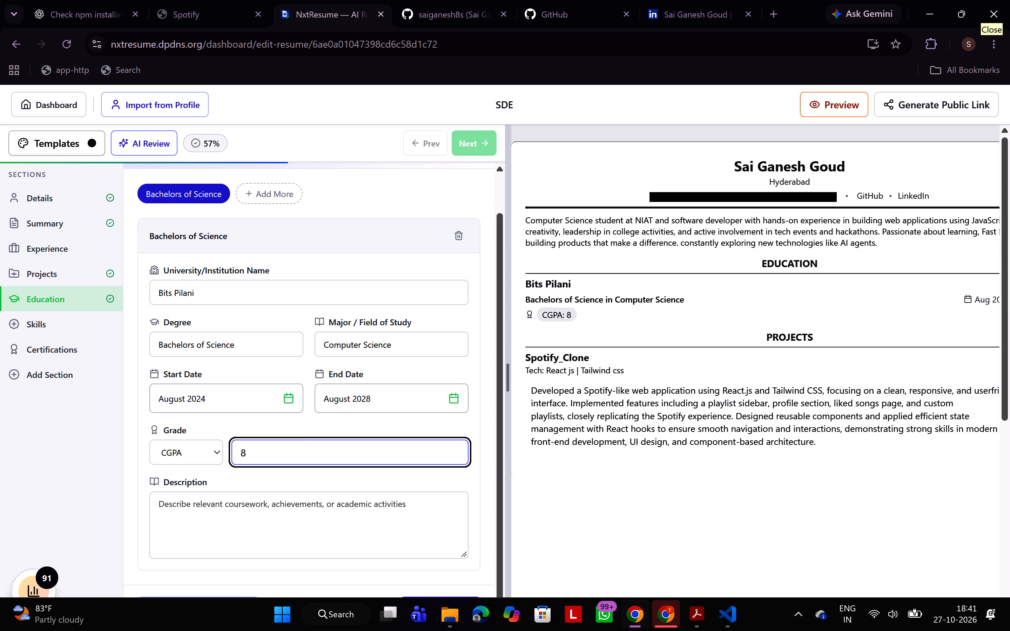
{"action": "key", "text": "period"}
{"action": "key", "text": "2"}
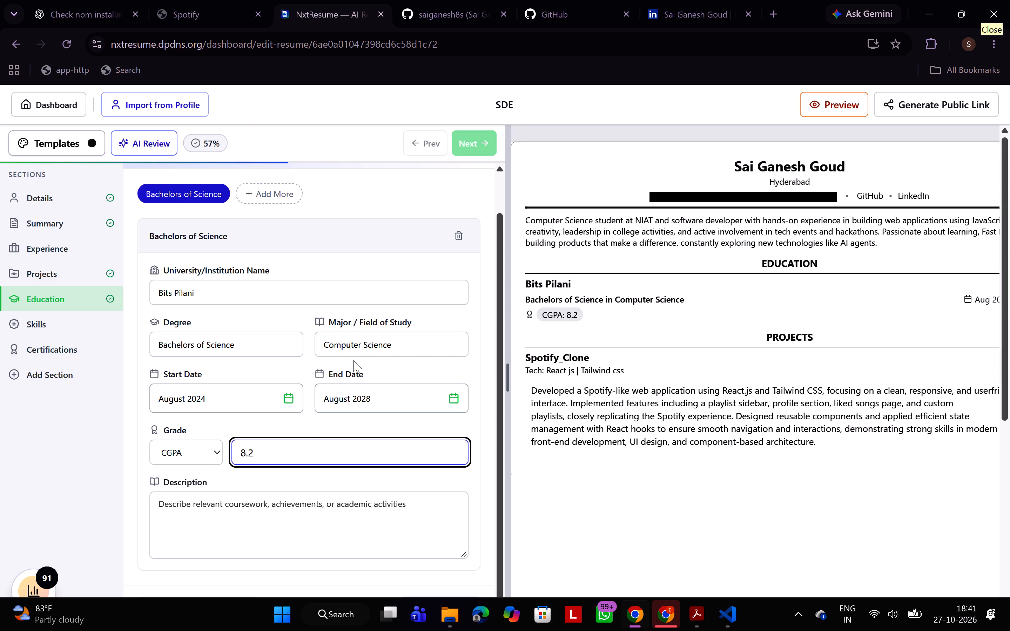
Recheck the reference resume PDF and extend the Bits Pilani grade to read "8.2 ( On Going )".
{"action": "key", "text": "alt+Tab"}
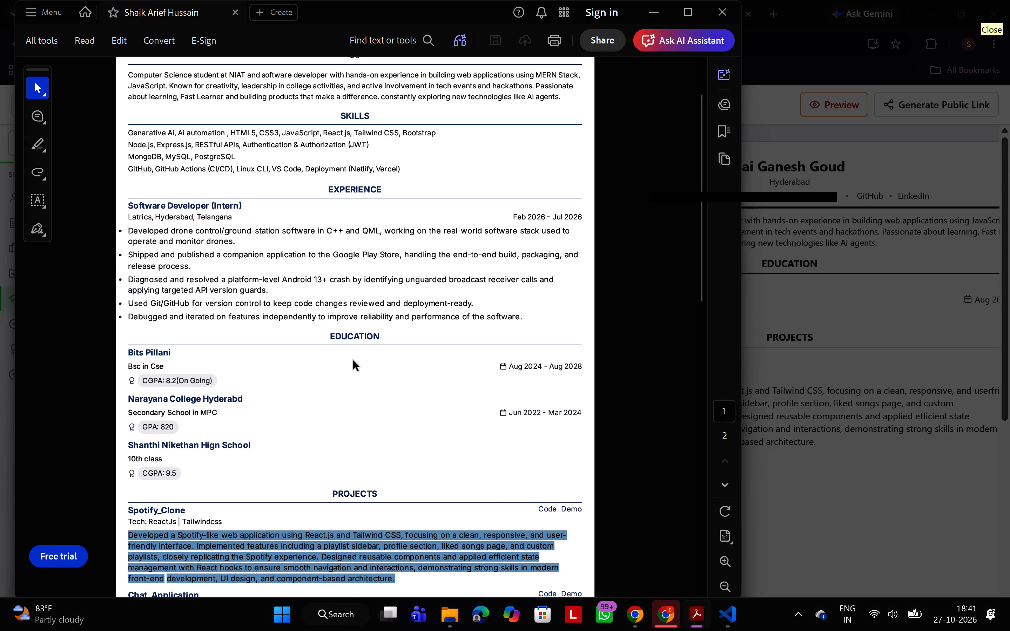
{"action": "key", "text": "alt+Tab"}
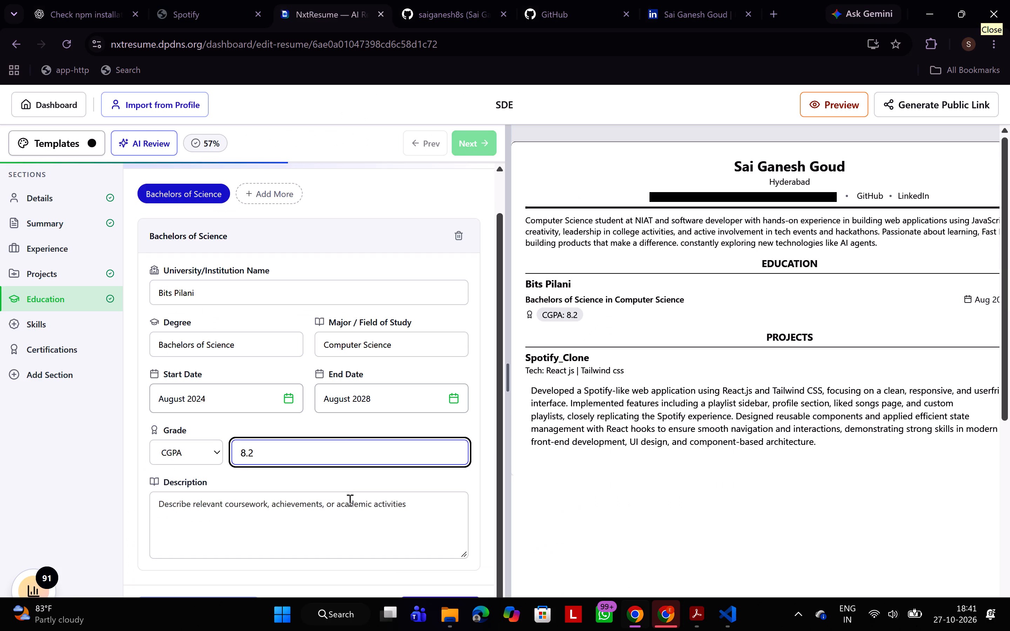
{"action": "key", "text": "shift+parenleft"}
{"action": "key", "text": "space"}
{"action": "type", "text": "On"}
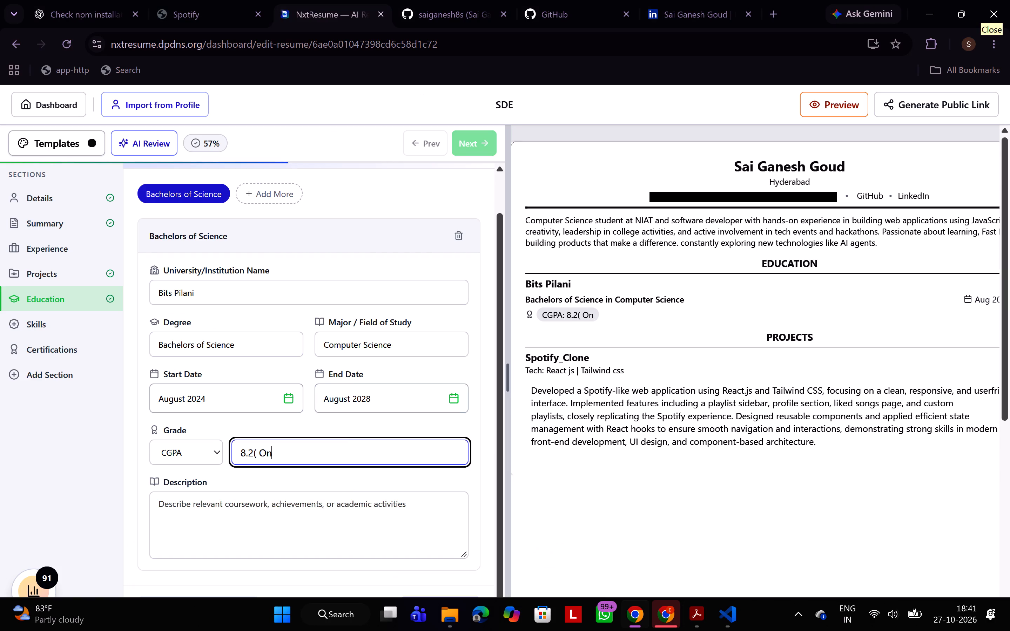
{"action": "key", "text": "space"}
{"action": "type", "text": "Going"}
{"action": "key", "text": "space"}
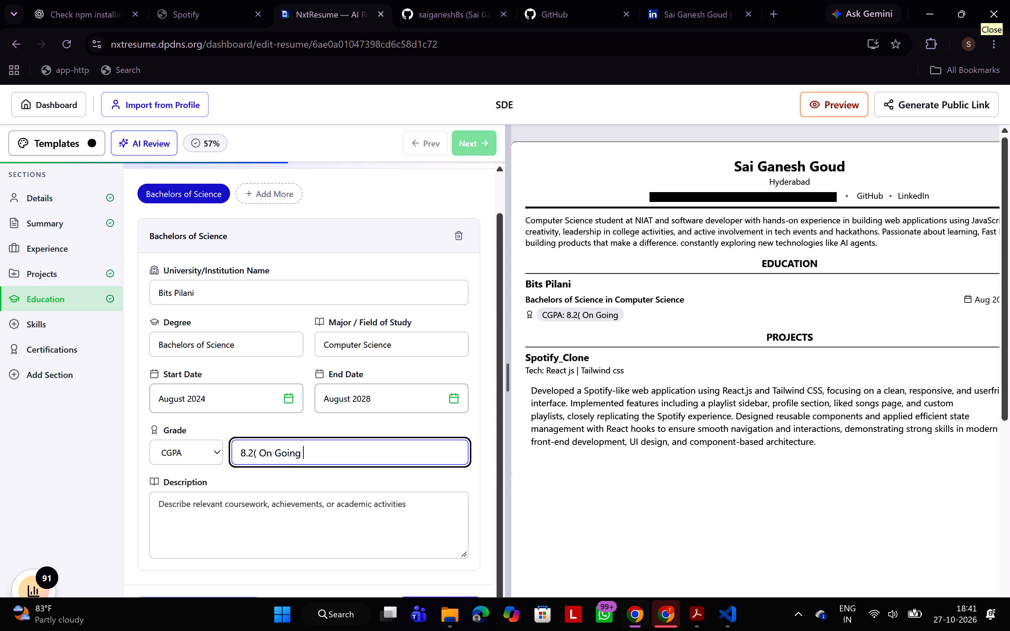
{"action": "type", "text": ")"}
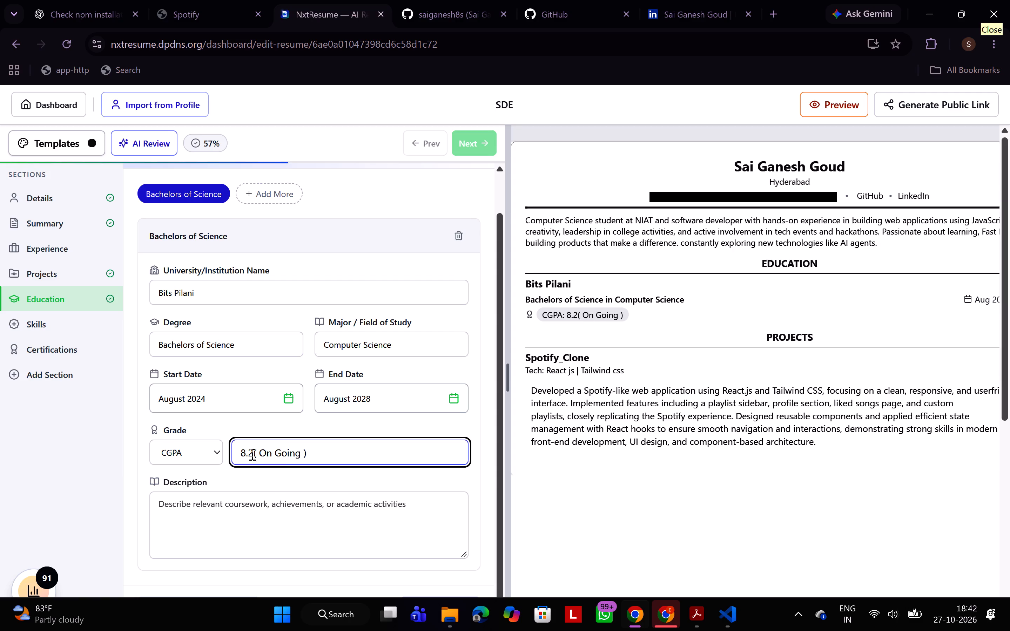
{"action": "left_click", "coordinate": [251, 454]}
{"action": "key", "text": "space"}
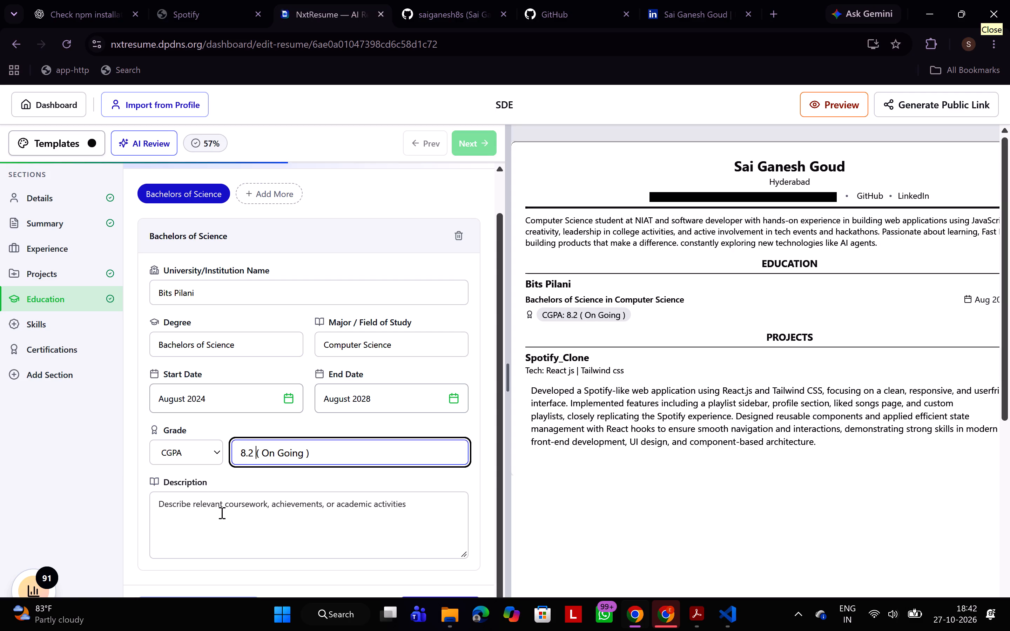
Consult the education section of the reference resume PDF and add a second education entry with the institution "Narayana College Hyderabad".
{"action": "key", "text": "alt+Tab"}
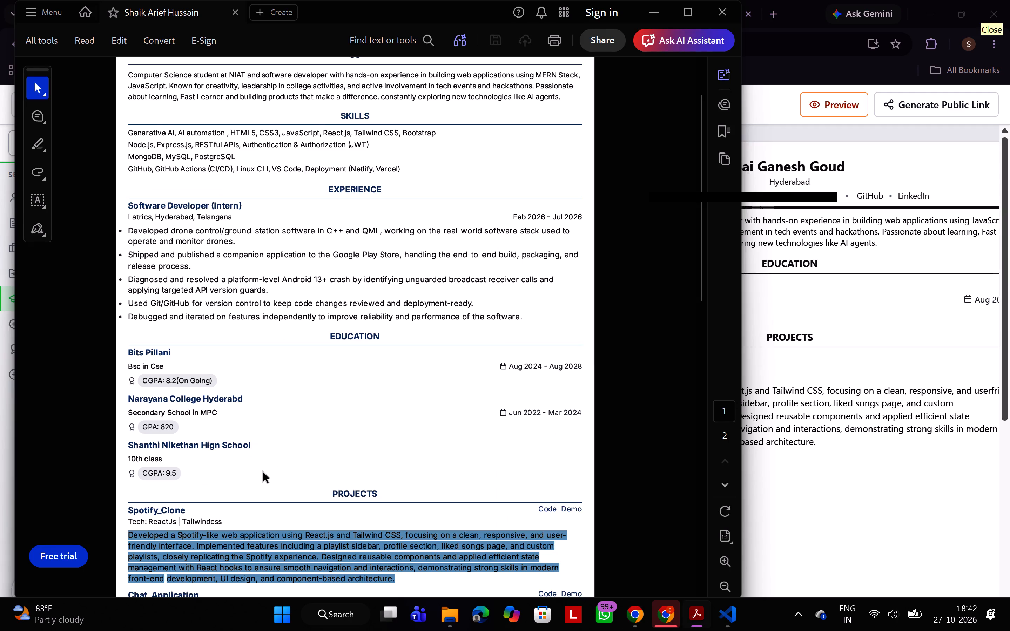
{"action": "scroll", "coordinate": [263, 472], "scroll_direction": "down", "scroll_amount": 1}
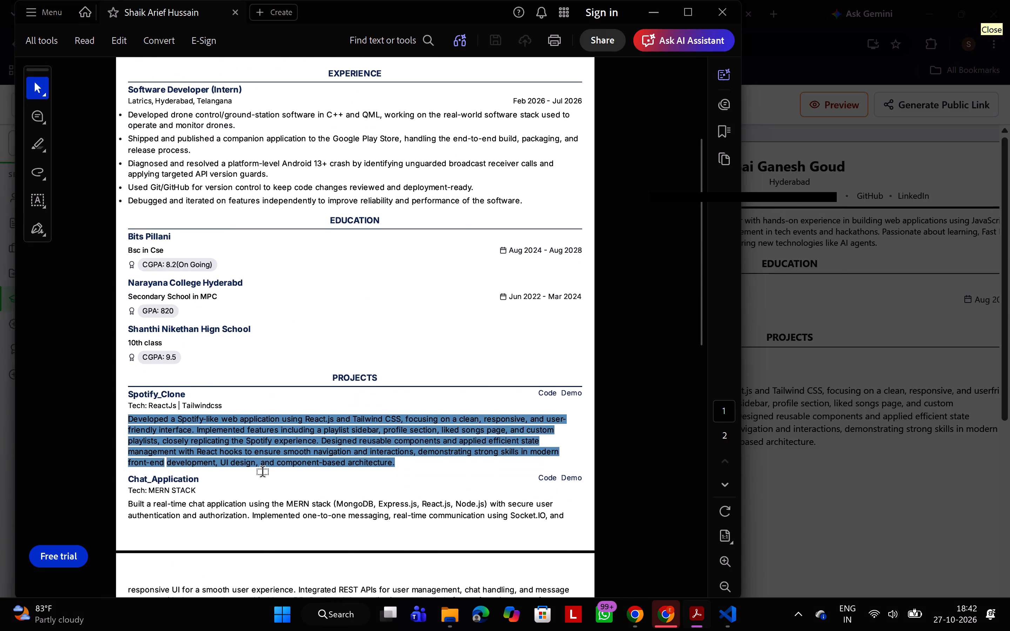
{"action": "key", "text": "alt+Tab"}
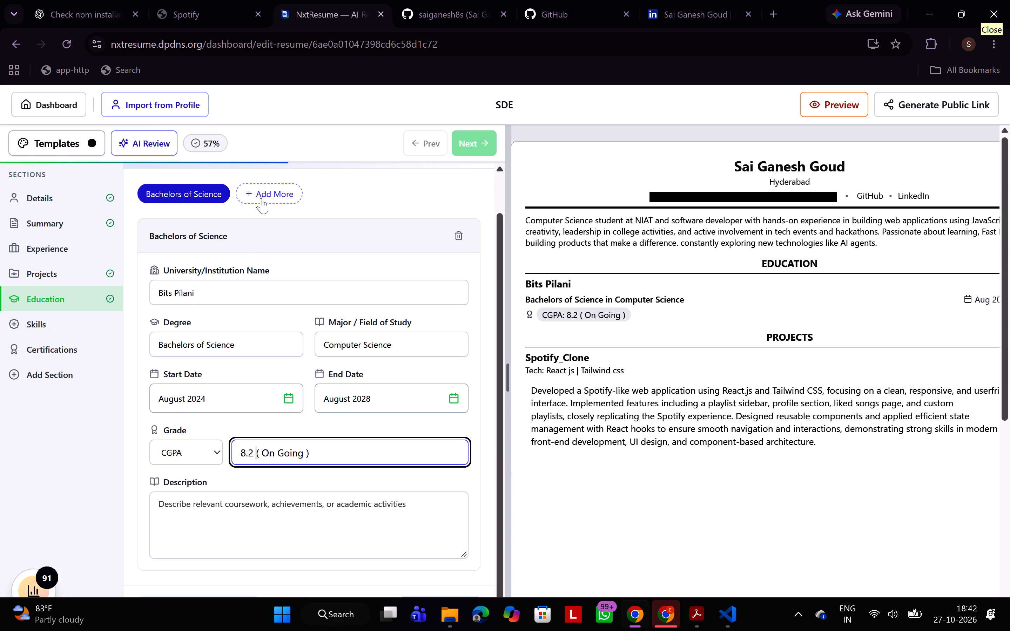
{"action": "left_click", "coordinate": [261, 198]}
{"action": "left_click", "coordinate": [255, 298]}
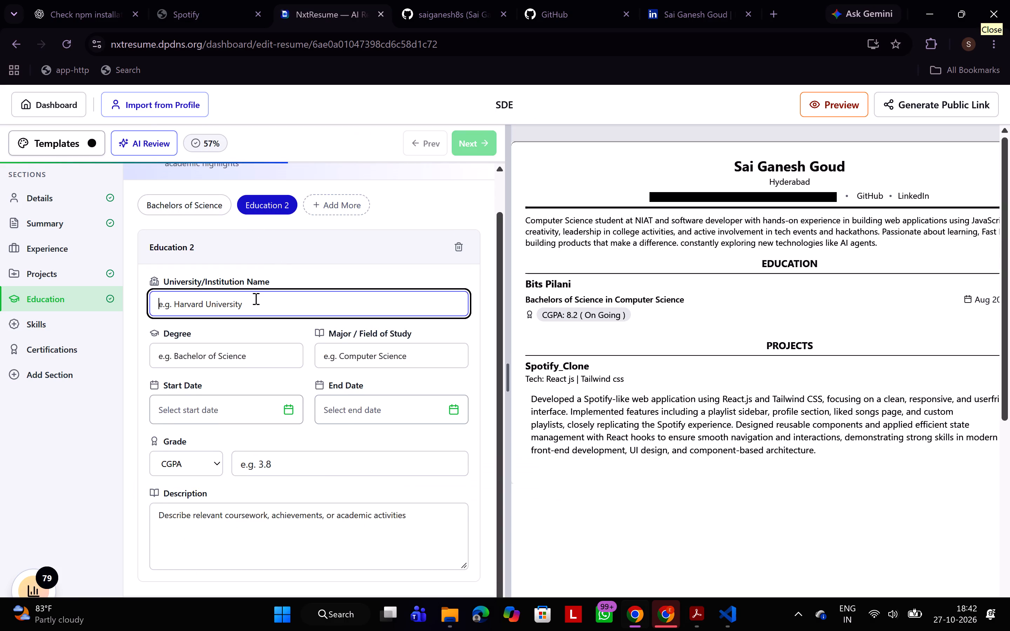
{"action": "type", "text": "Nara"}
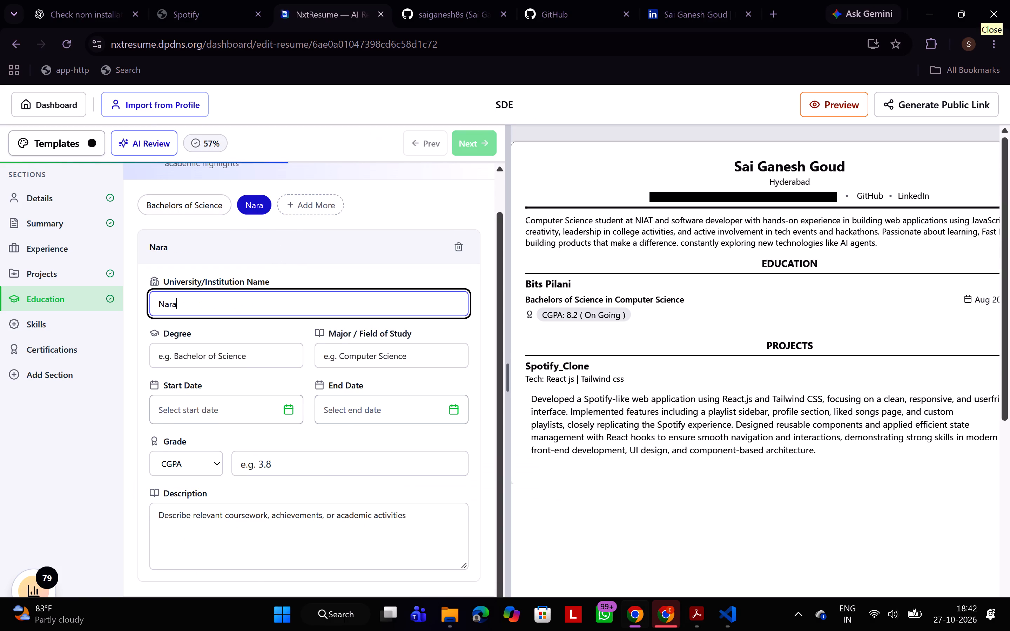
{"action": "type", "text": "yana"}
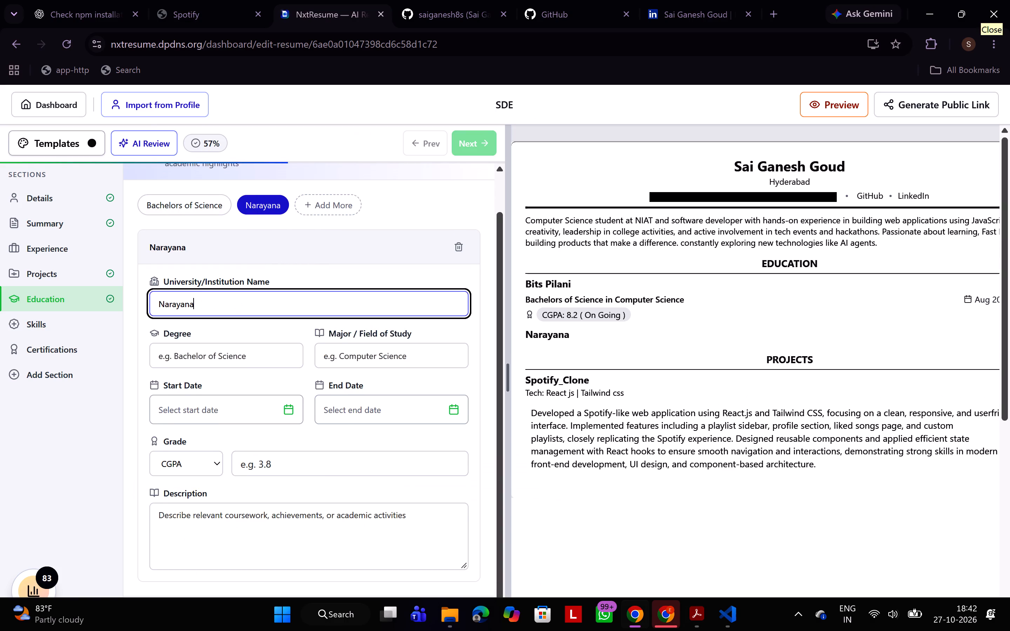
{"action": "key", "text": "space"}
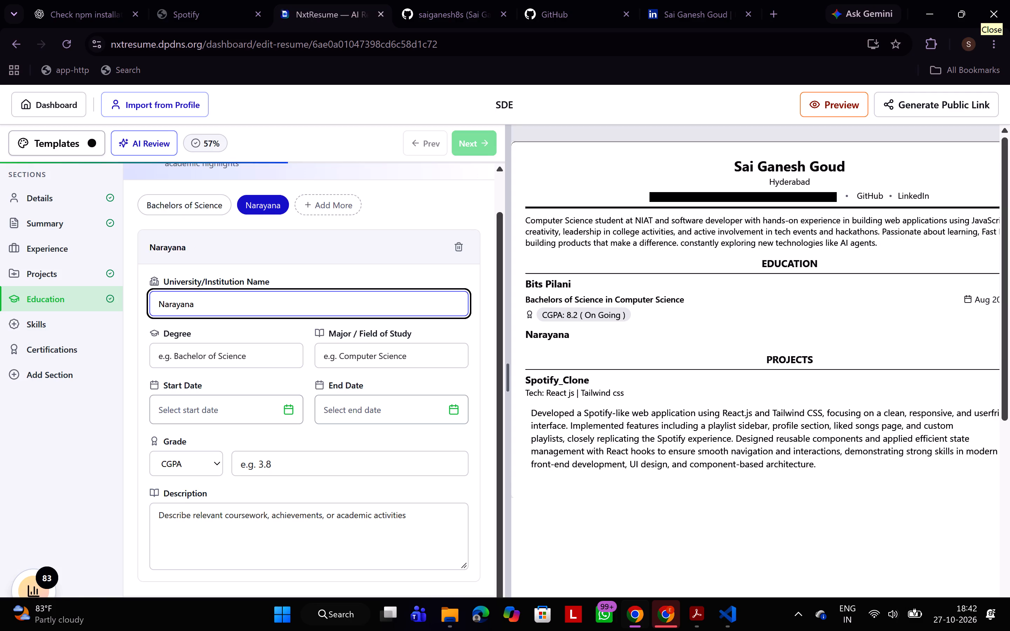
{"action": "type", "text": "Co"}
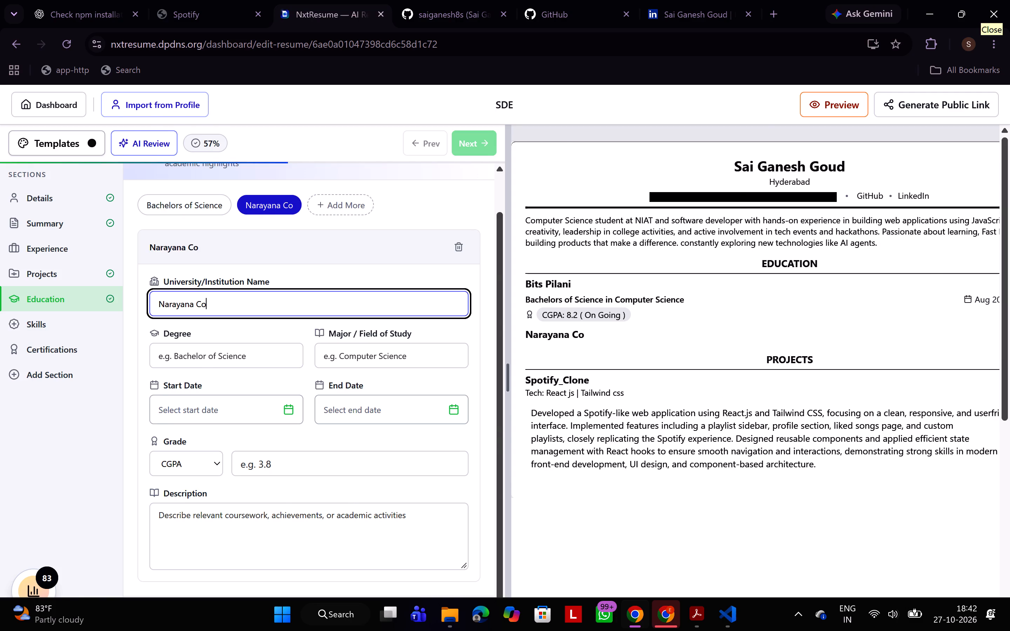
{"action": "key", "text": "alt+Tab"}
{"action": "key", "text": "alt+Tab"}
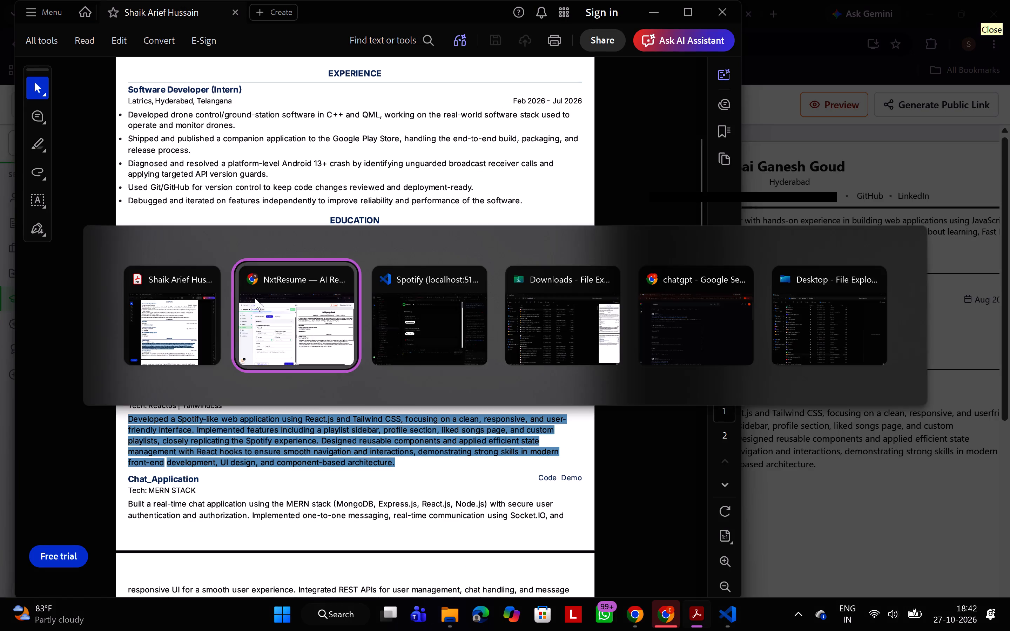
{"action": "type", "text": "llege"}
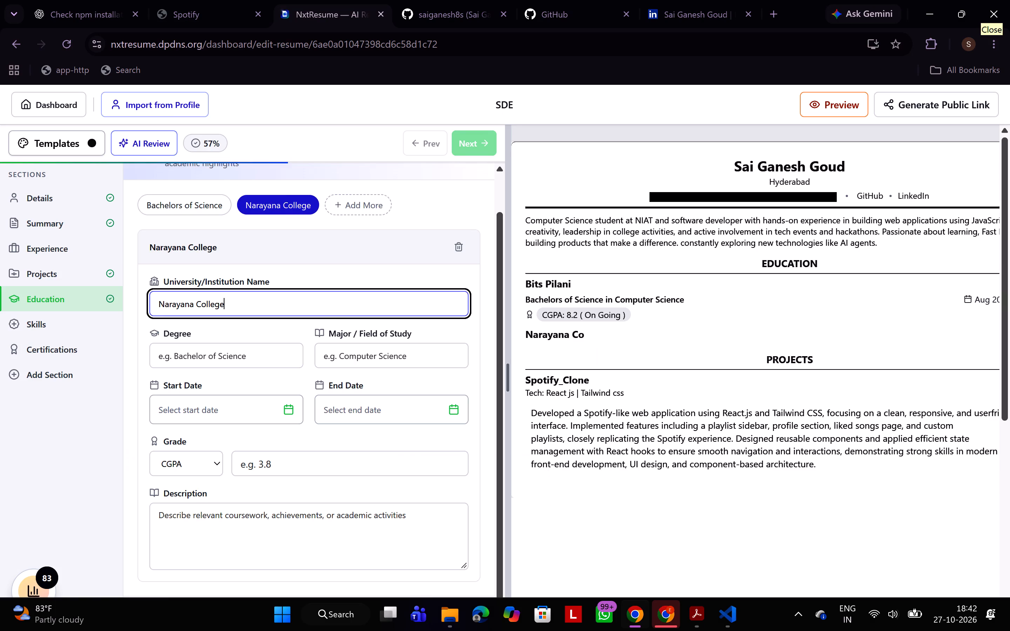
{"action": "key", "text": "space"}
{"action": "type", "text": "Hyderabad"}
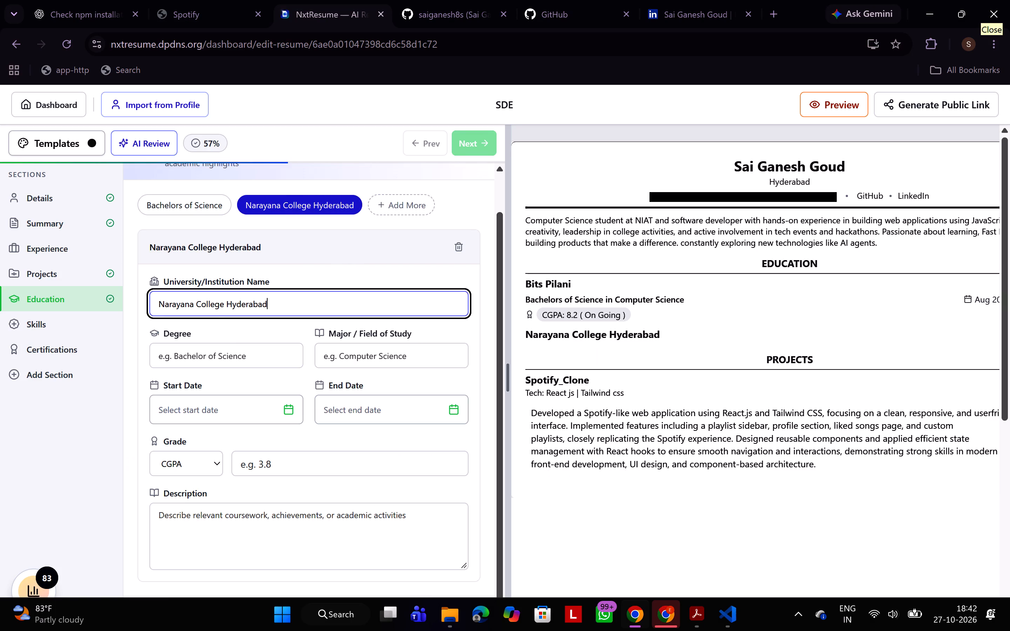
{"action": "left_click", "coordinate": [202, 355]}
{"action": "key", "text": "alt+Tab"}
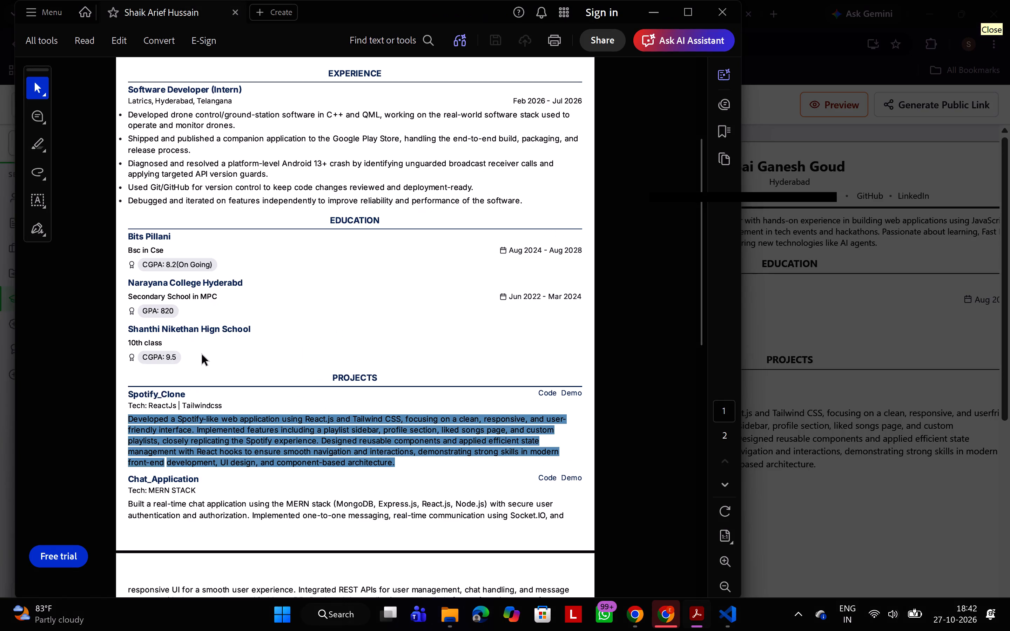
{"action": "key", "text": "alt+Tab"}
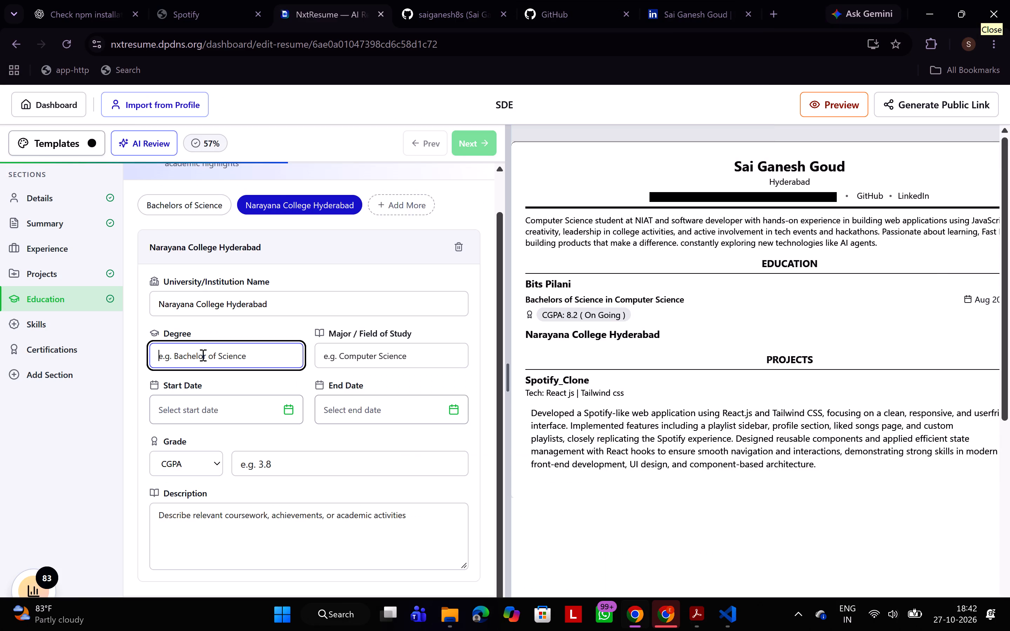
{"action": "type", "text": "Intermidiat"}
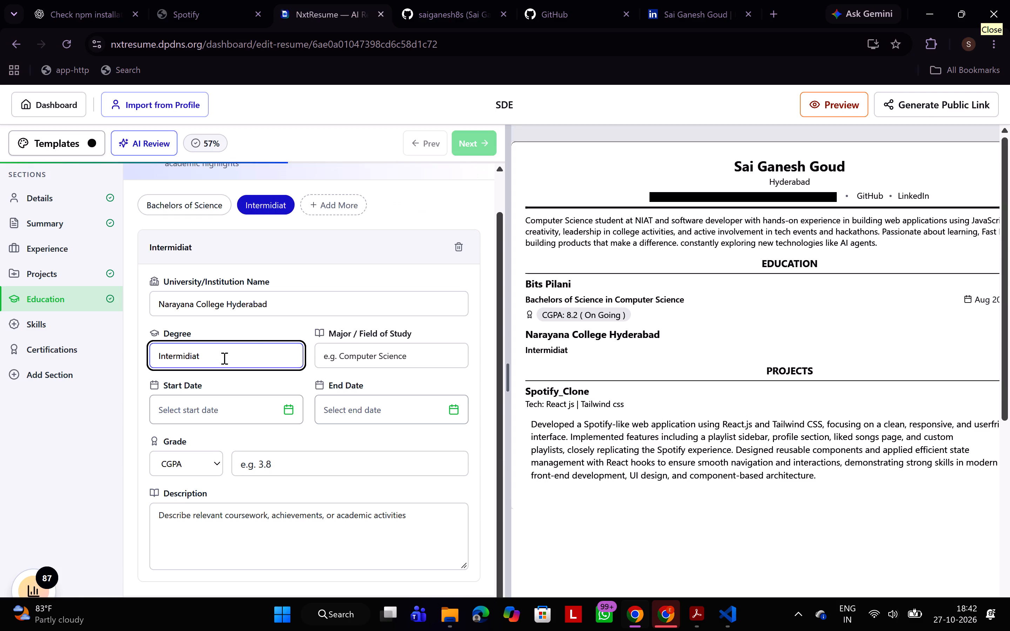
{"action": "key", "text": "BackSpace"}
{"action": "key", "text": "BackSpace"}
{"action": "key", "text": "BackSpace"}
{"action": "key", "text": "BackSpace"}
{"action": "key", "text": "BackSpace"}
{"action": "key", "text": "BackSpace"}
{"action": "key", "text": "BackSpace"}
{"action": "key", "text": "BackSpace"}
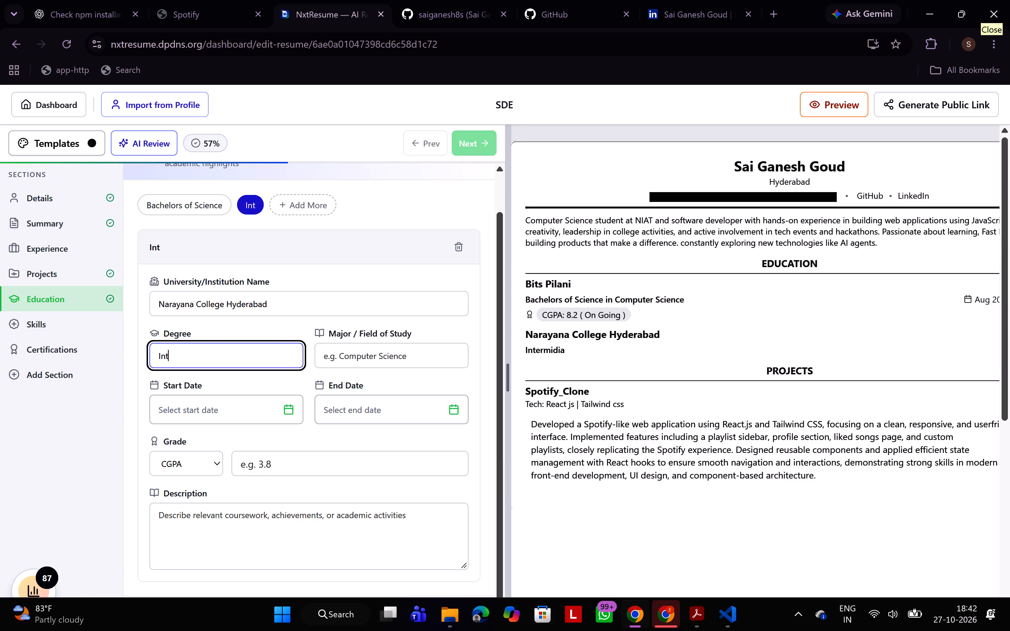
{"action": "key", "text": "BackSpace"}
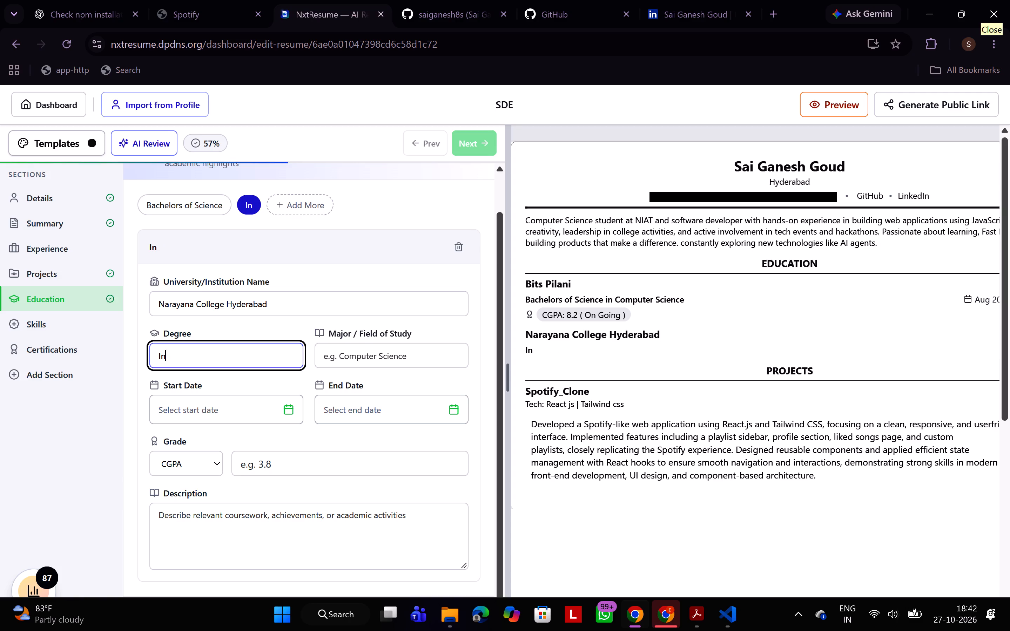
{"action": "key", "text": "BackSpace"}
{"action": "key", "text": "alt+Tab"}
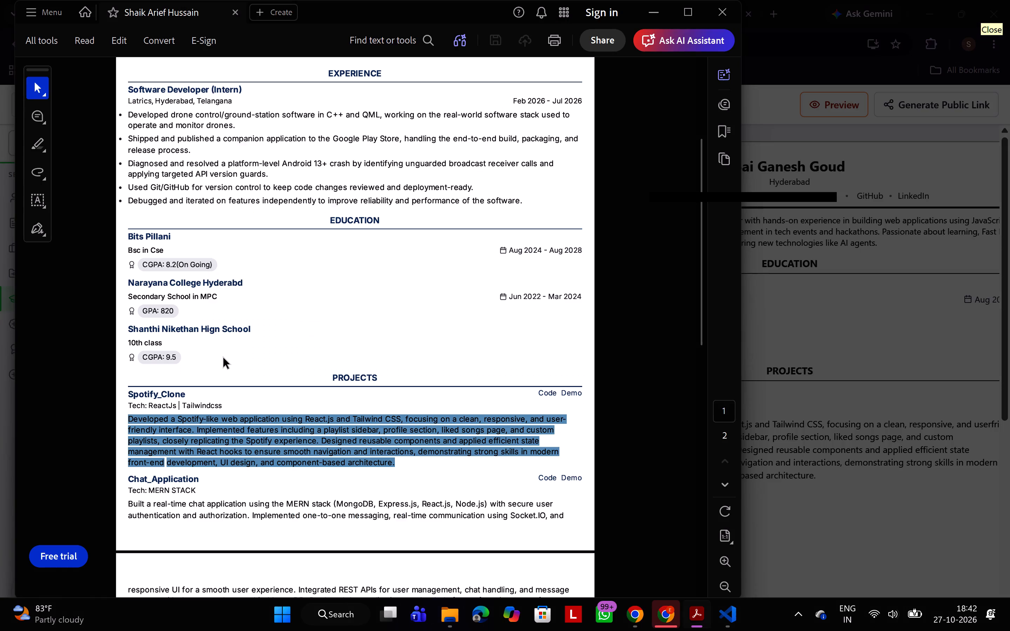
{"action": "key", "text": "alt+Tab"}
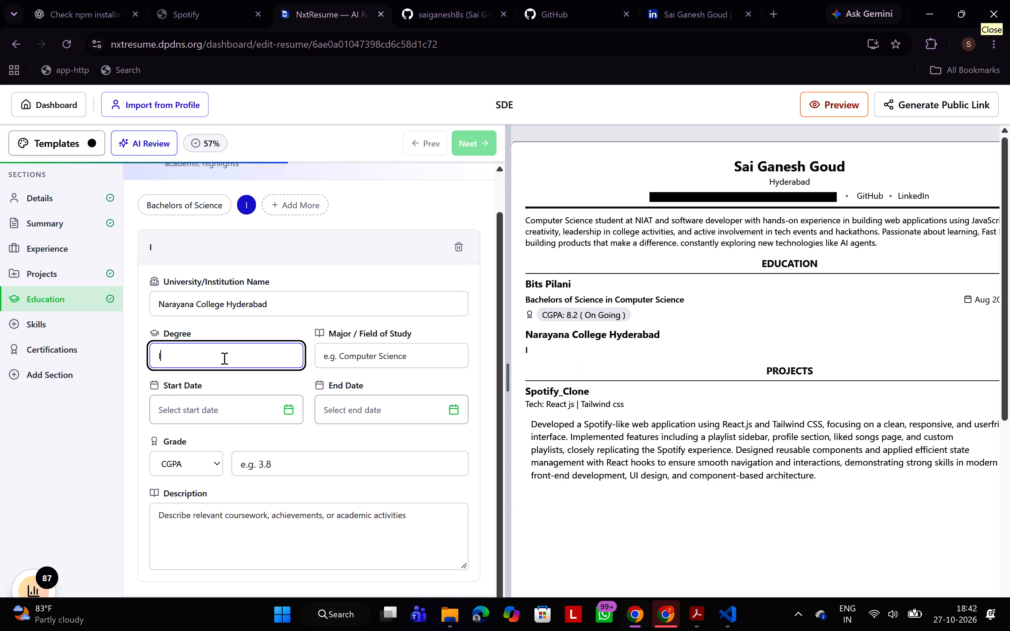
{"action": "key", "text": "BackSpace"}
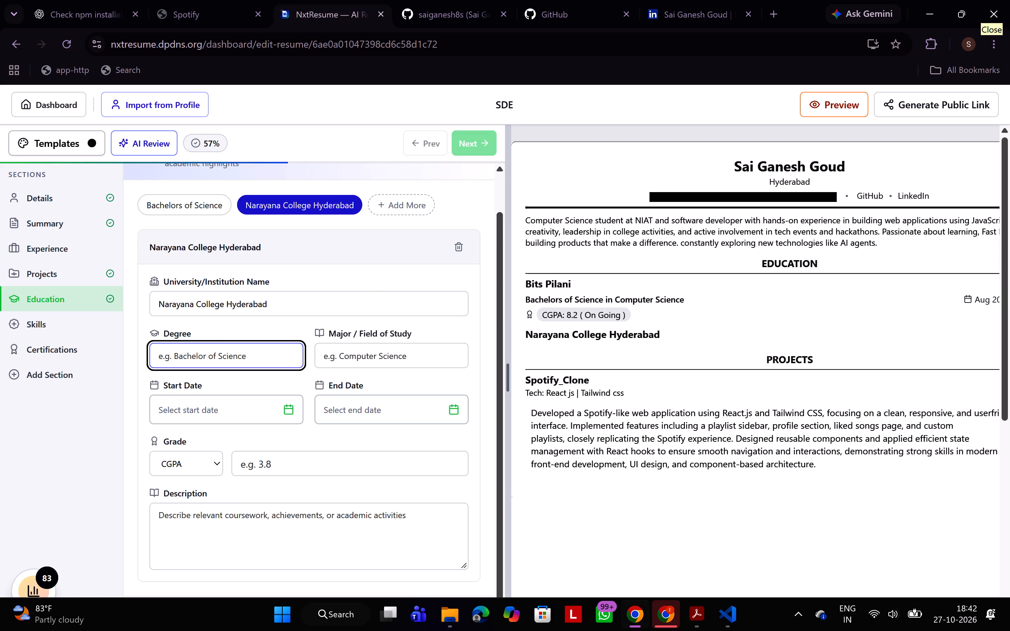
Enter "Secondary school" as the degree and "MPC" as the field of study for the Narayana College Hyderabad entry.
{"action": "type", "text": "Secondary"}
{"action": "key", "text": "space"}
{"action": "type", "text": "school"}
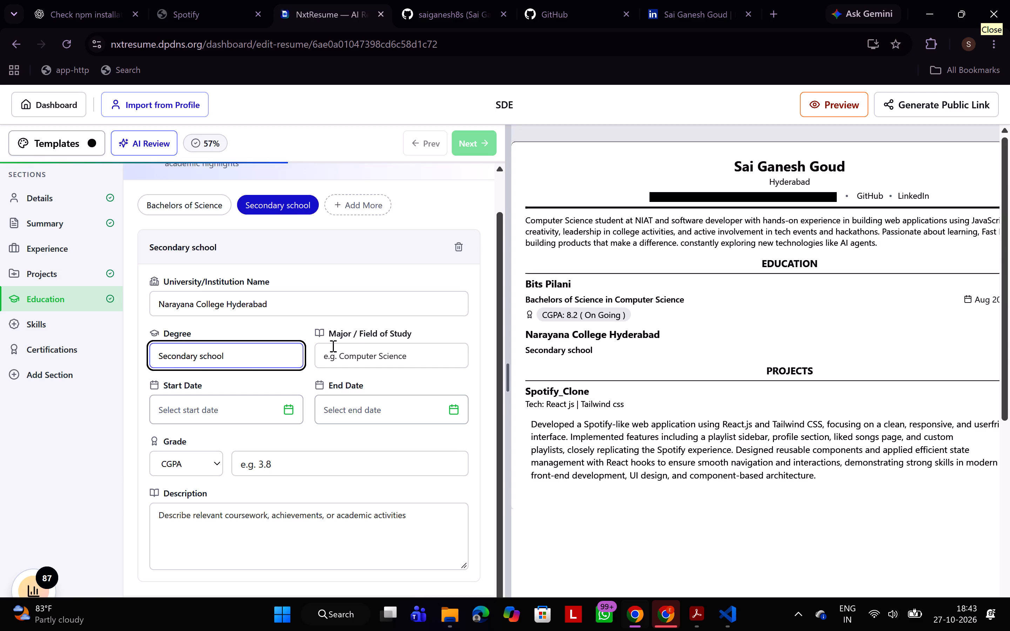
{"action": "left_click", "coordinate": [382, 358]}
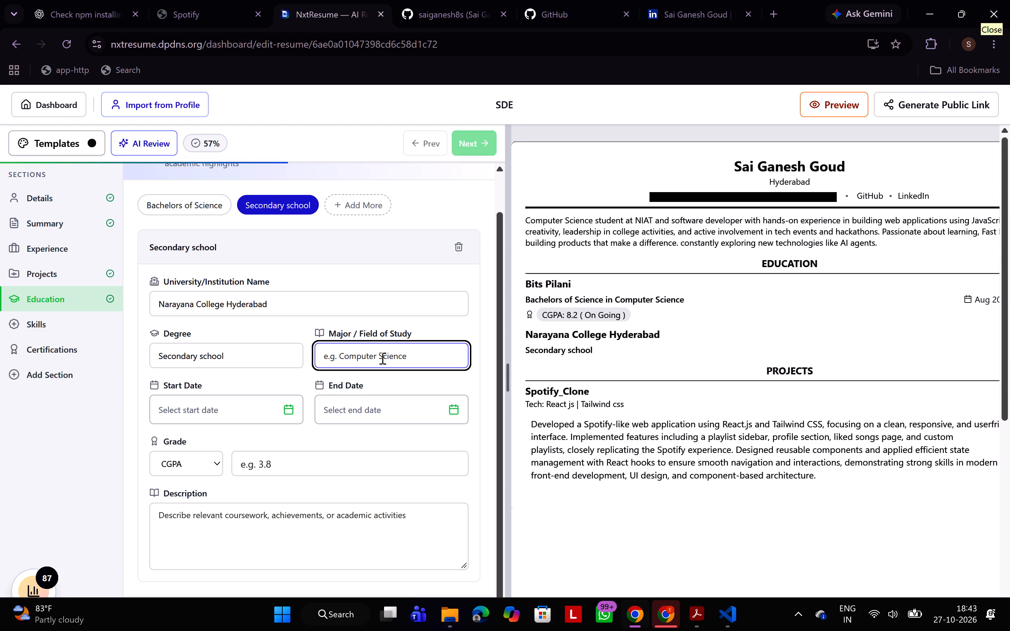
{"action": "type", "text": "MPC"}
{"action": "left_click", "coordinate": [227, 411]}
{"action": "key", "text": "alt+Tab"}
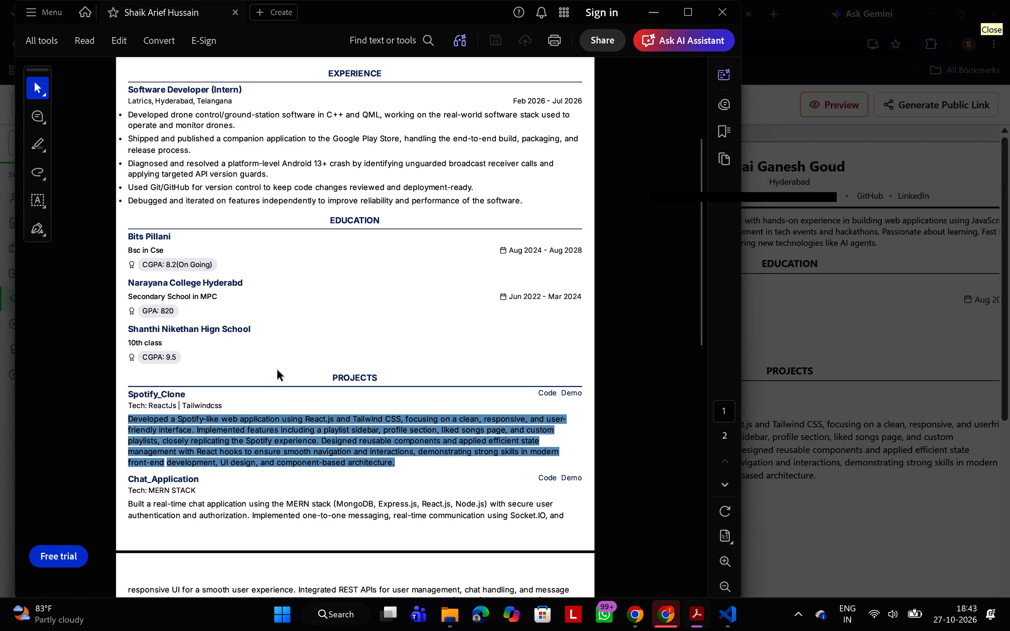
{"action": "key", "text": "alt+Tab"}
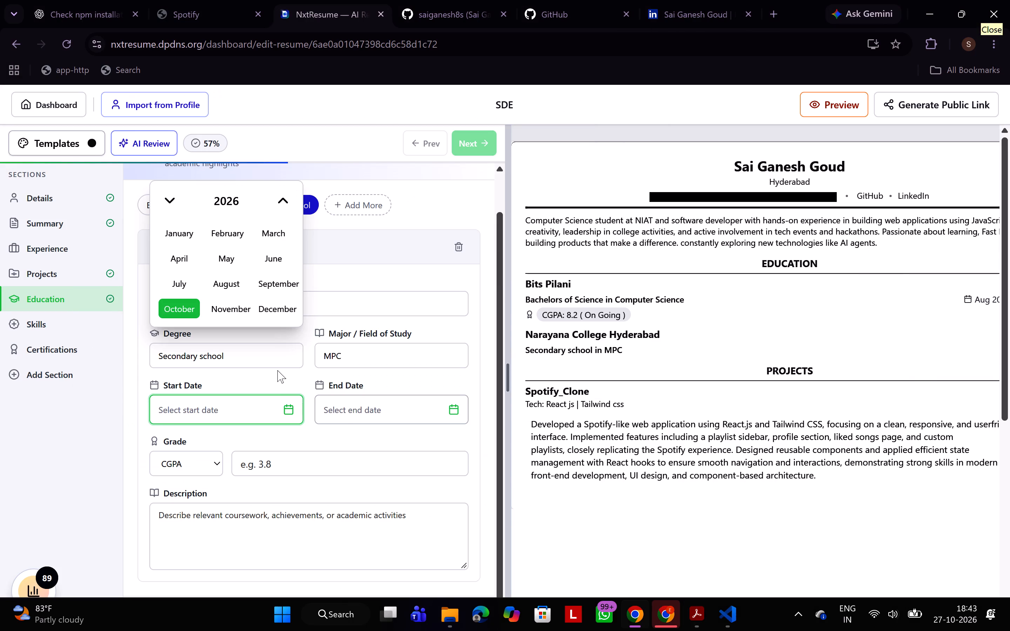
Check the grade in the reference resume PDF and enter a CGPA of 864 for the Narayana College Hyderabad entry.
{"action": "left_click", "coordinate": [282, 465]}
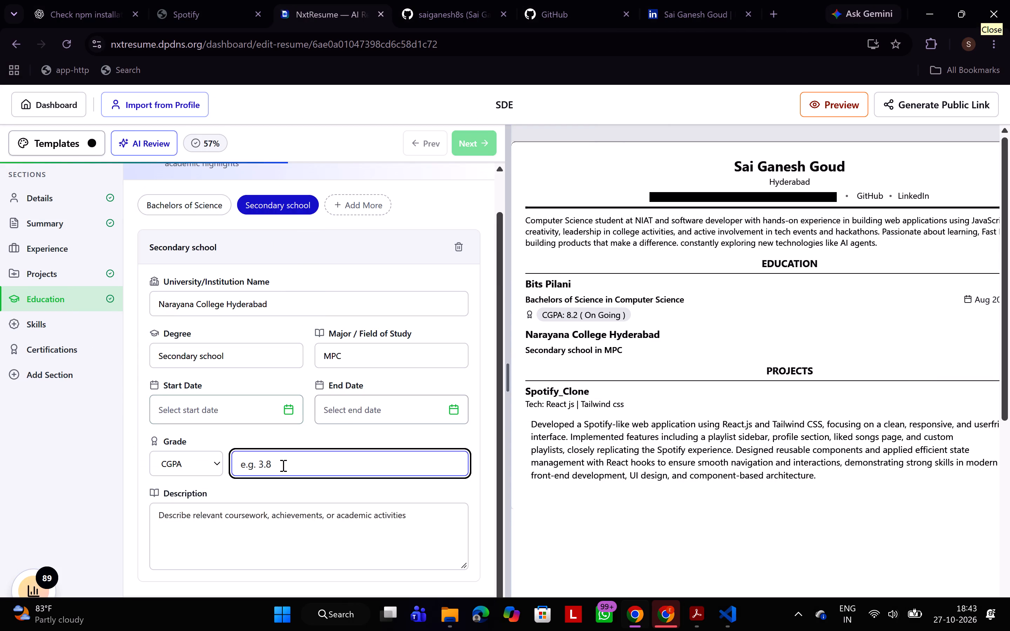
{"action": "key", "text": "alt+Tab"}
{"action": "key", "text": "alt+Tab"}
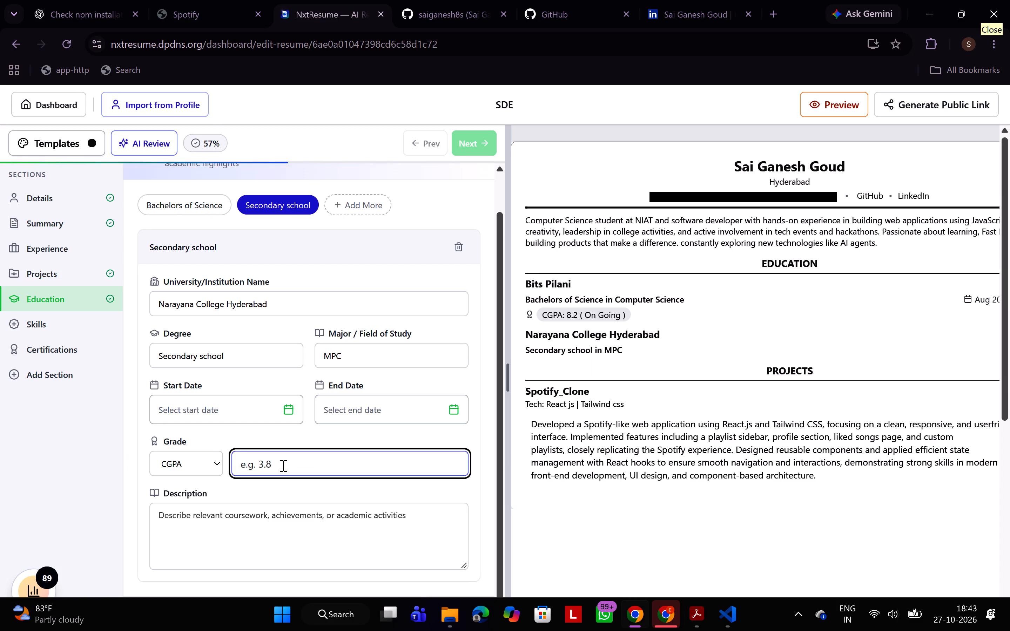
{"action": "key", "text": "8"}
{"action": "type", "text": "64"}
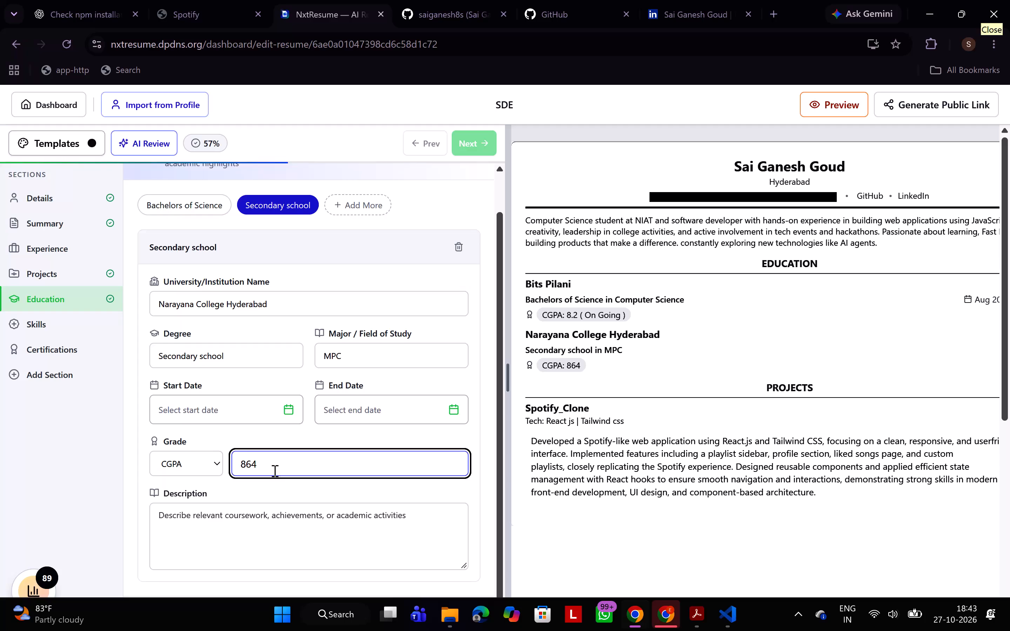
Consult the reference resume PDF and add a third education entry with the institution "Sai Grammar High School".
{"action": "key", "text": "alt+Tab"}
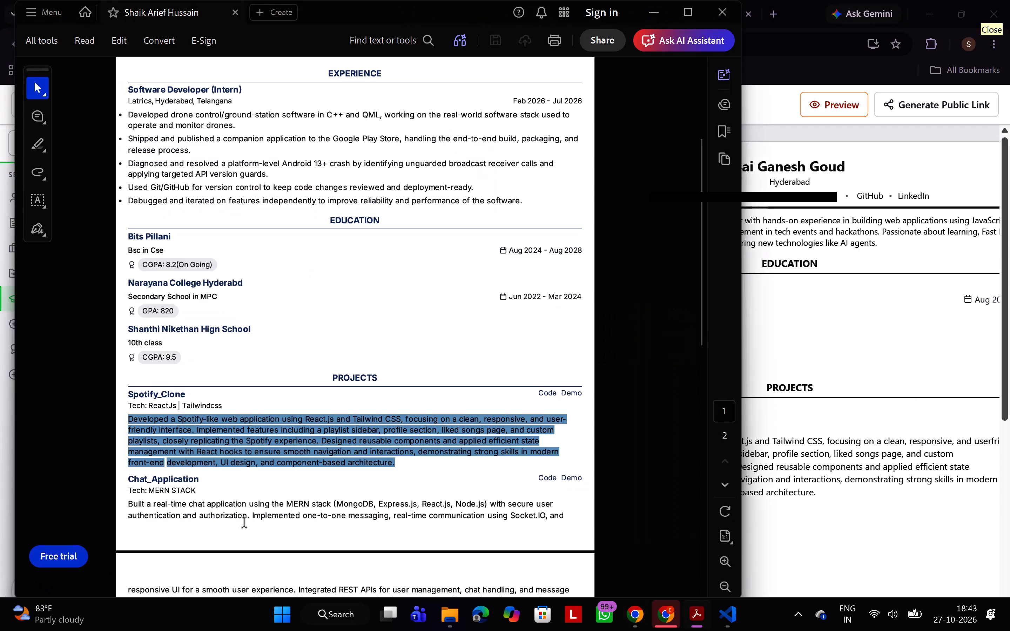
{"action": "scroll", "coordinate": [378, 402], "scroll_direction": "down", "scroll_amount": 1}
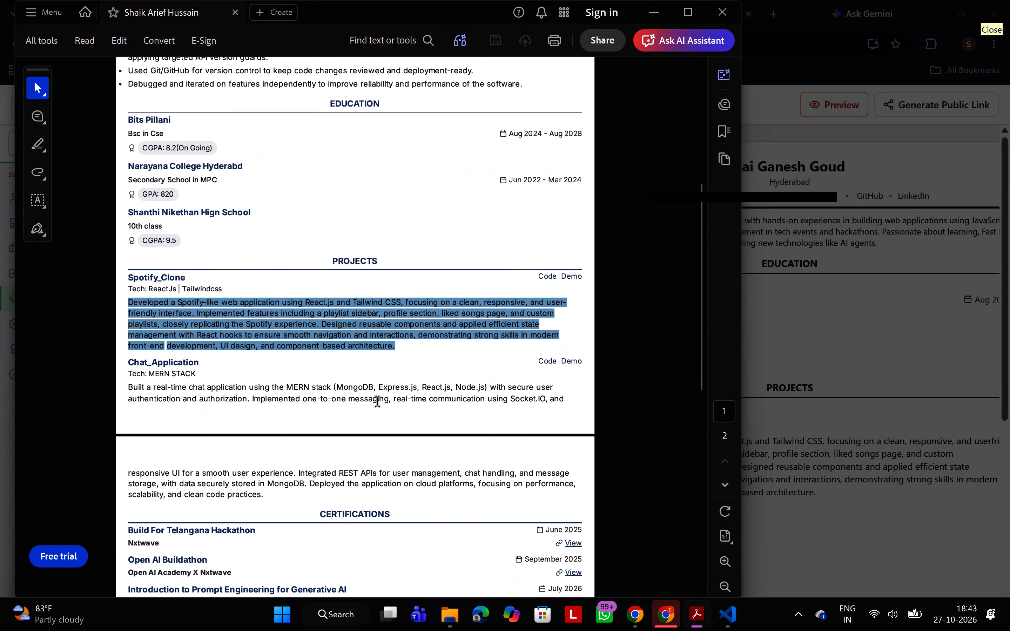
{"action": "key", "text": "alt+Tab"}
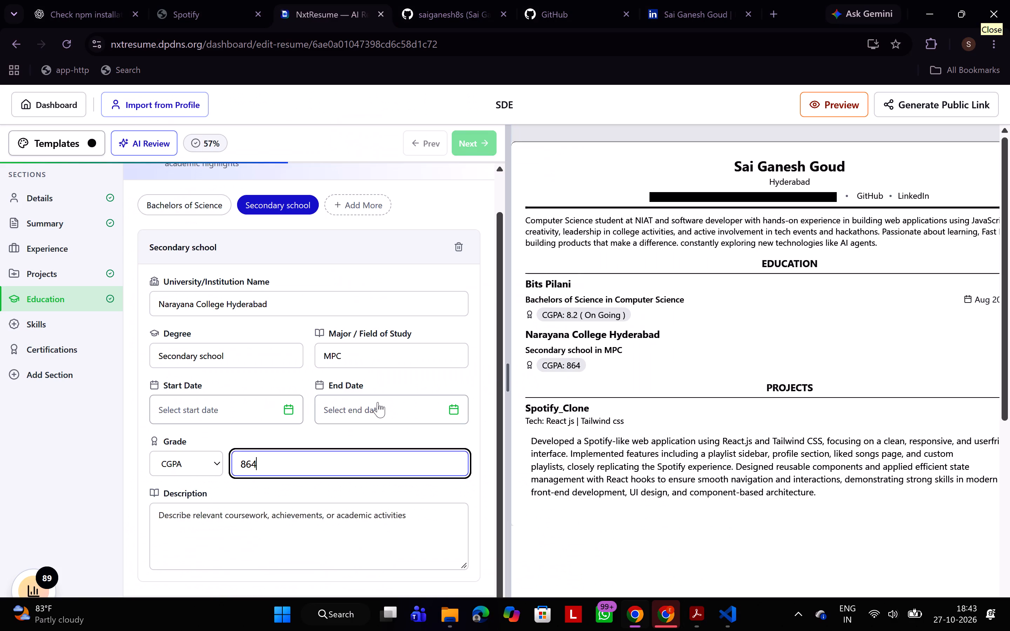
{"action": "left_click", "coordinate": [361, 210]}
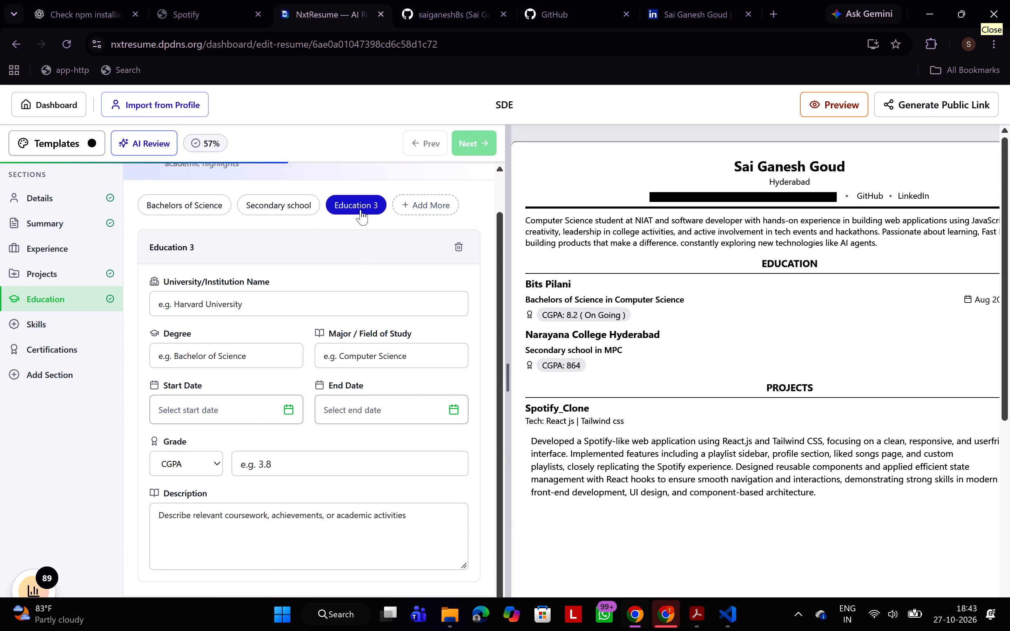
{"action": "left_click", "coordinate": [285, 298]}
{"action": "type", "text": "Sai"}
{"action": "key", "text": "space"}
{"action": "type", "text": "Grammar"}
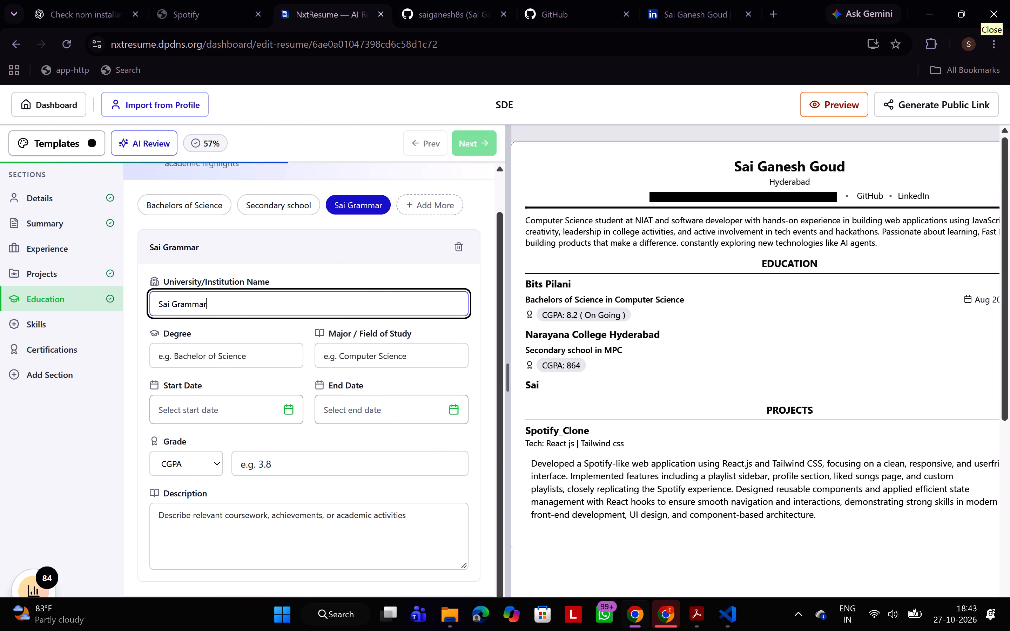
{"action": "key", "text": "space"}
{"action": "type", "text": "High Scho"}
{"action": "type", "text": "ol"}
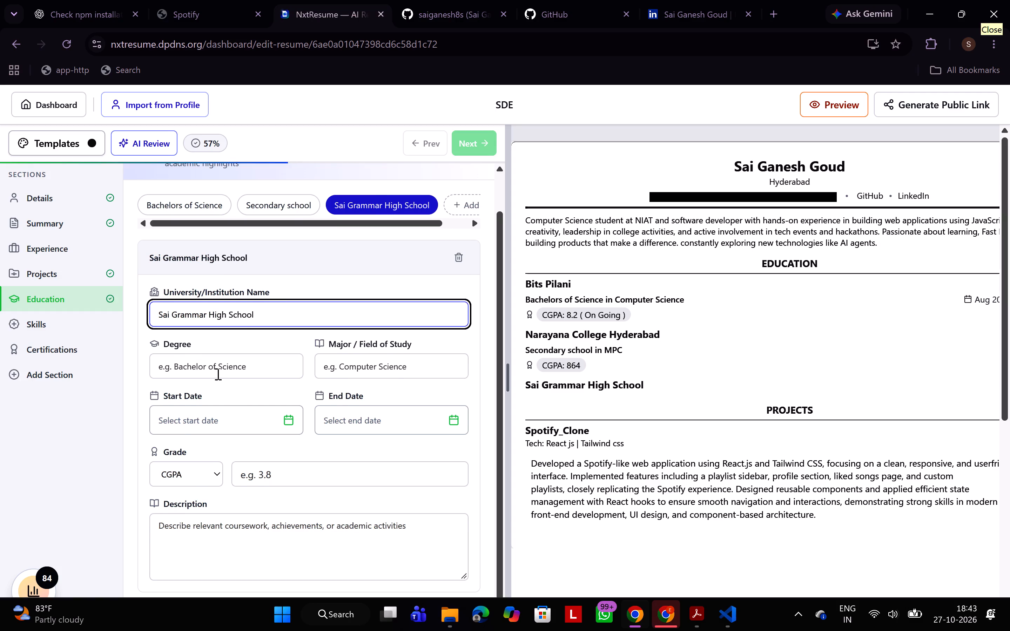
Consult the reference resume PDF and enter "10th class" as the degree and a CGPA of 9.2 for the Sai Grammar High School entry.
{"action": "left_click", "coordinate": [229, 376]}
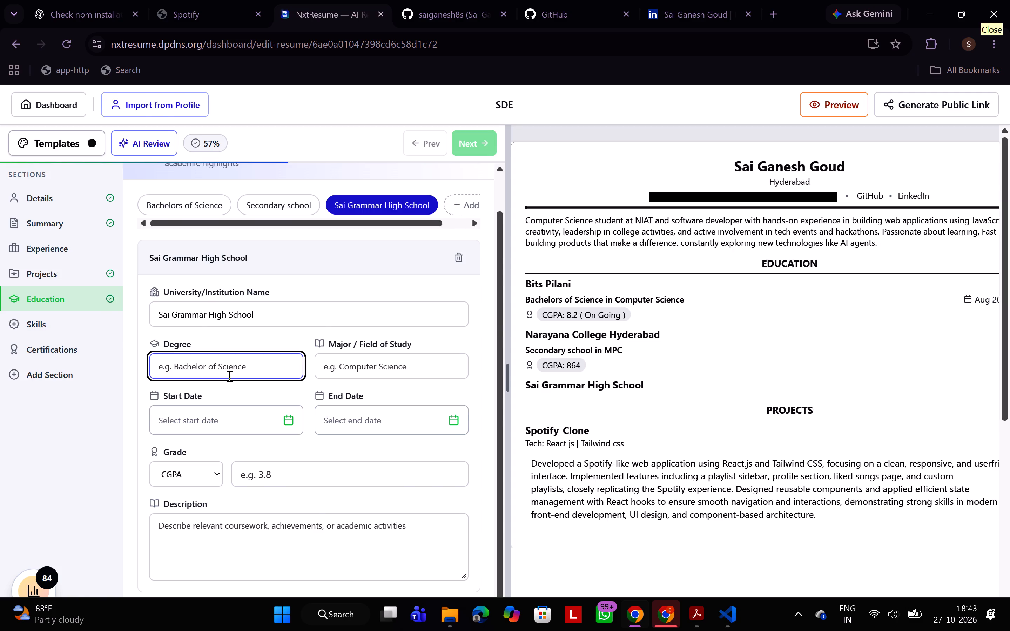
{"action": "key", "text": "alt+Tab"}
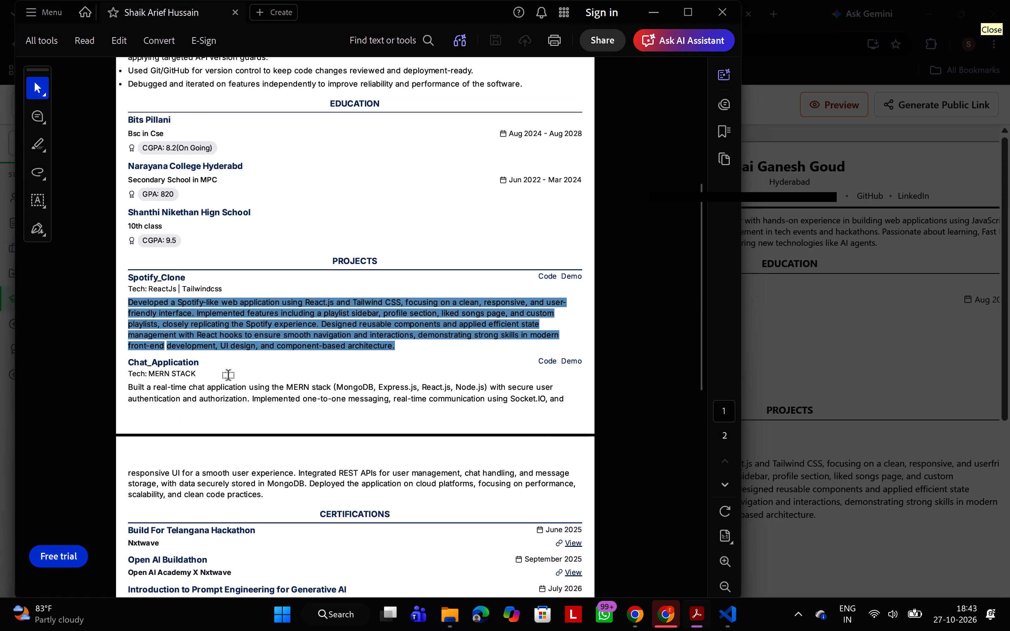
{"action": "key", "text": "alt+Tab"}
{"action": "type", "text": "10th class"}
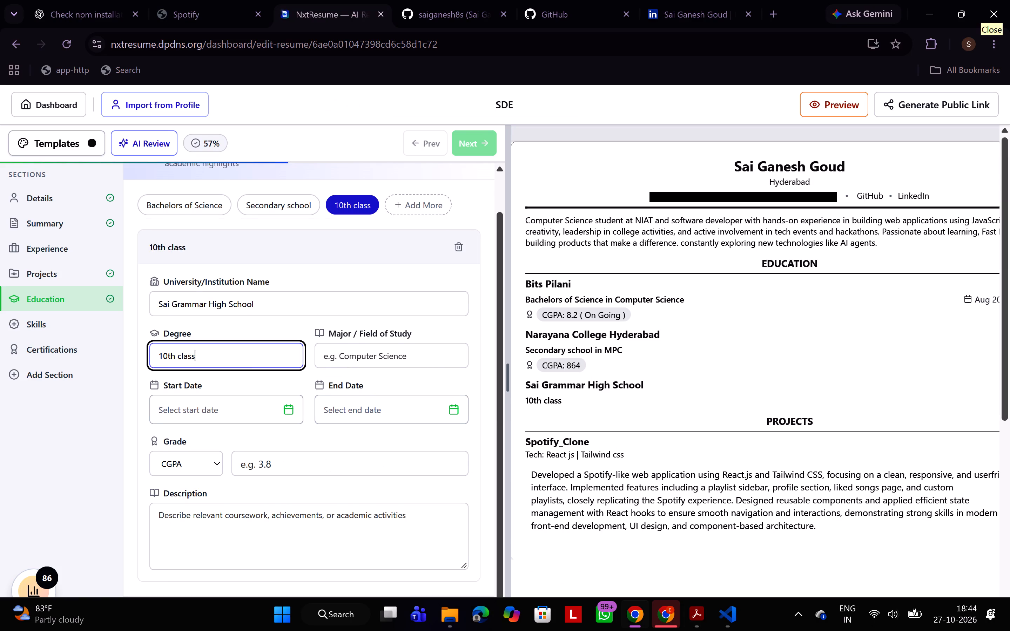
{"action": "left_click", "coordinate": [303, 463]}
{"action": "type", "text": "9.2"}
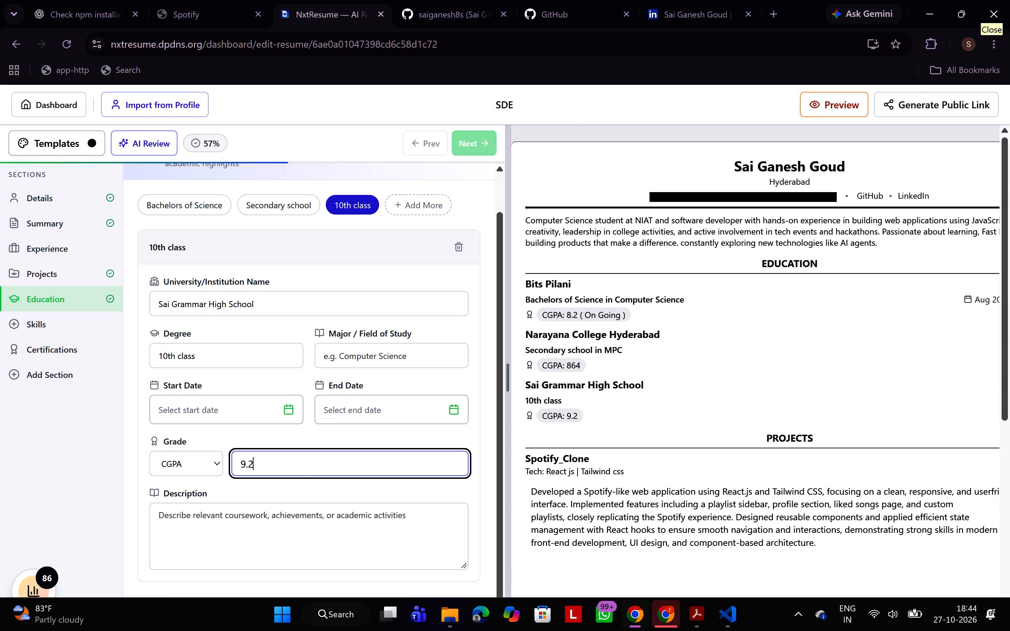
{"action": "key", "text": "alt+Tab"}
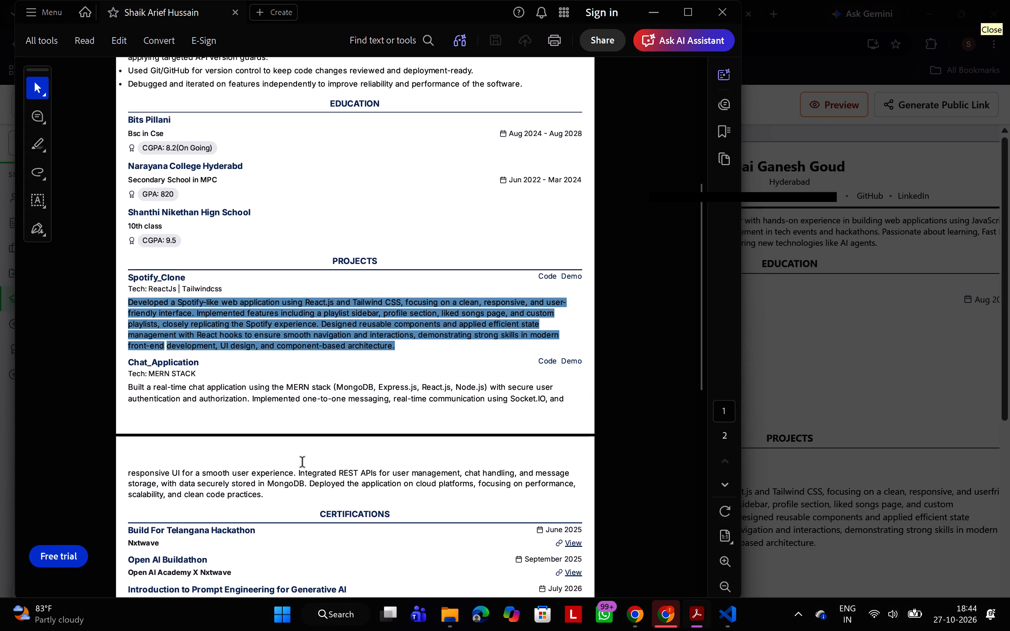
{"action": "key", "text": "alt+Tab"}
Review the education and projects content in the resume preview and the details of the Spotify_Clone project entry.
{"action": "scroll", "coordinate": [321, 414], "scroll_direction": "down", "scroll_amount": 3}
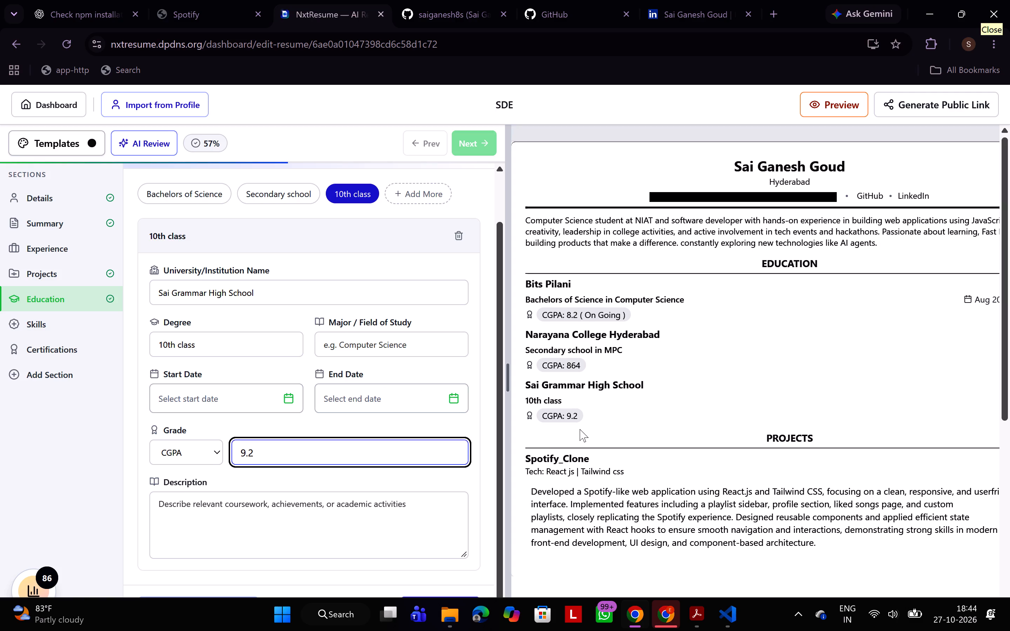
{"action": "scroll", "coordinate": [580, 429], "scroll_direction": "down", "scroll_amount": 1}
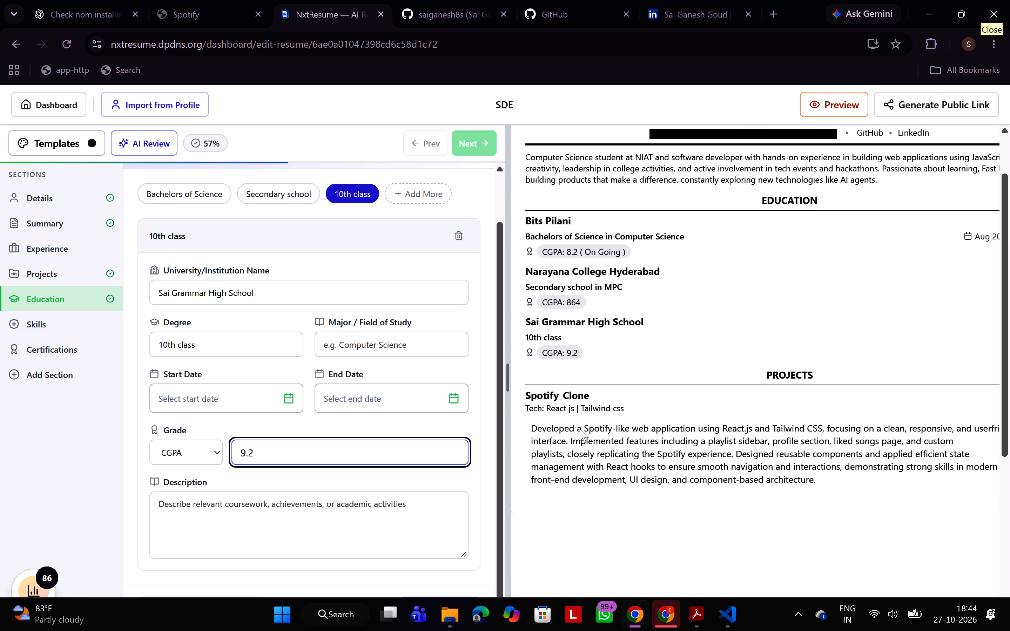
{"action": "scroll", "coordinate": [580, 429], "scroll_direction": "up", "scroll_amount": 2}
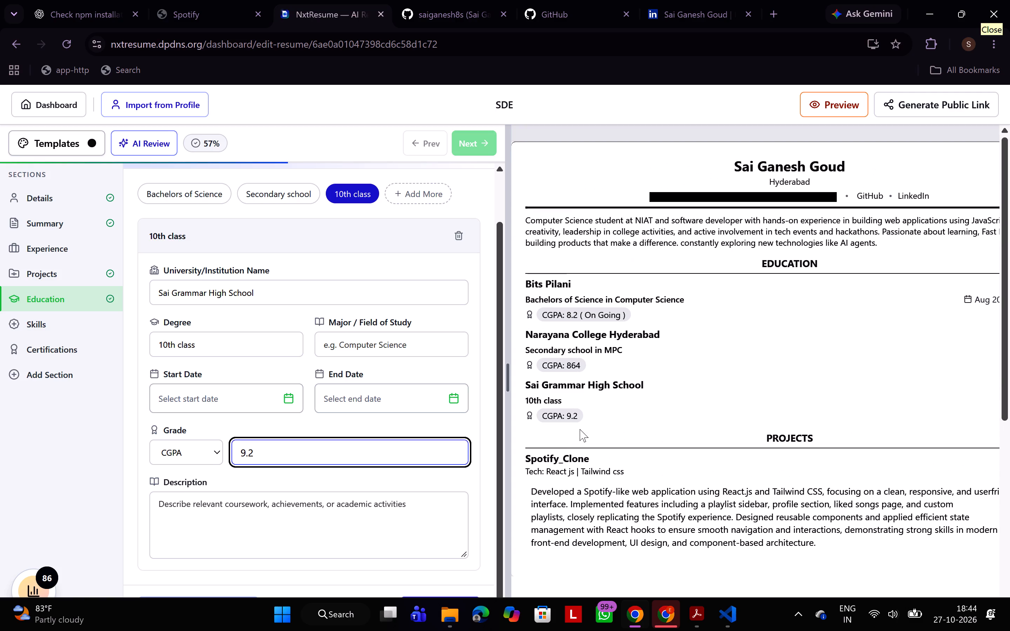
{"action": "scroll", "coordinate": [580, 429], "scroll_direction": "down", "scroll_amount": 1}
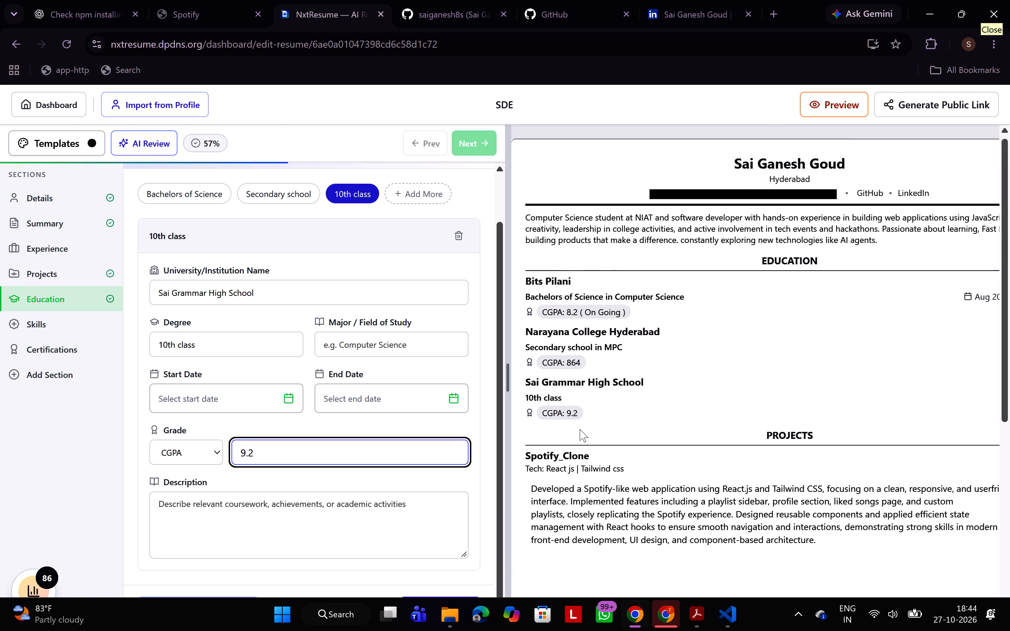
{"action": "scroll", "coordinate": [580, 429], "scroll_direction": "down", "scroll_amount": 1}
{"action": "scroll", "coordinate": [580, 429], "scroll_direction": "right", "scroll_amount": 1}
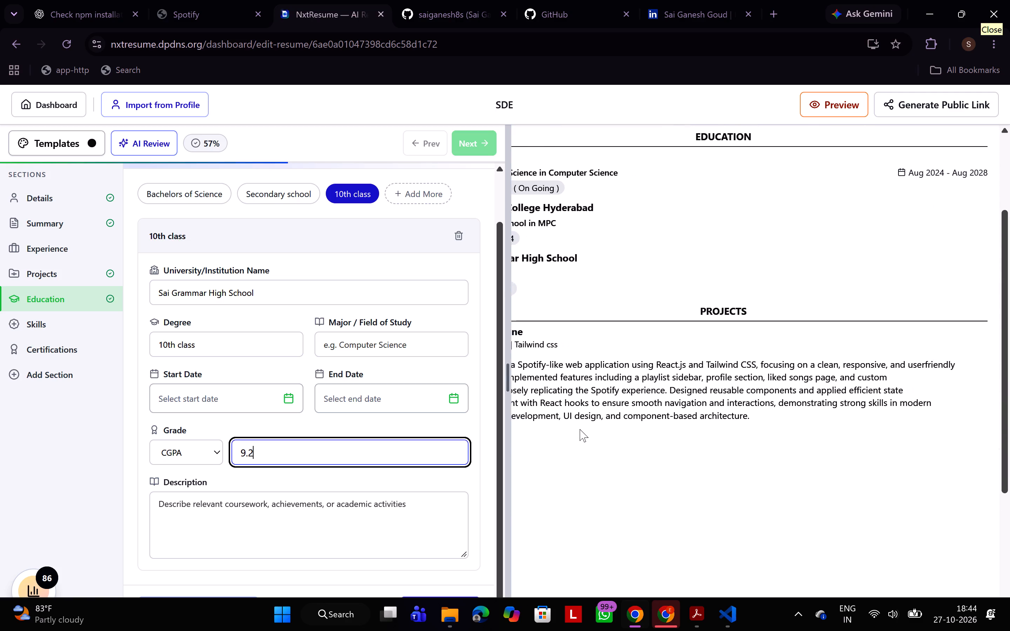
{"action": "scroll", "coordinate": [580, 429], "scroll_direction": "right", "scroll_amount": 1}
{"action": "scroll", "coordinate": [580, 429], "scroll_direction": "left", "scroll_amount": 2}
{"action": "scroll", "coordinate": [580, 429], "scroll_direction": "right", "scroll_amount": 2}
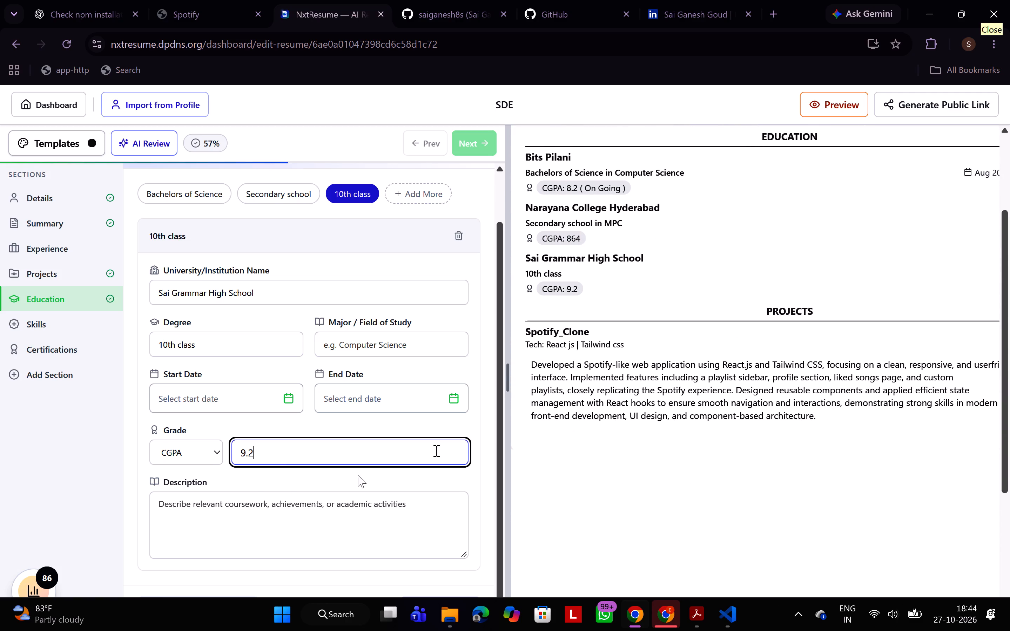
{"action": "scroll", "coordinate": [309, 418], "scroll_direction": "down", "scroll_amount": 3}
{"action": "left_click", "coordinate": [76, 270]}
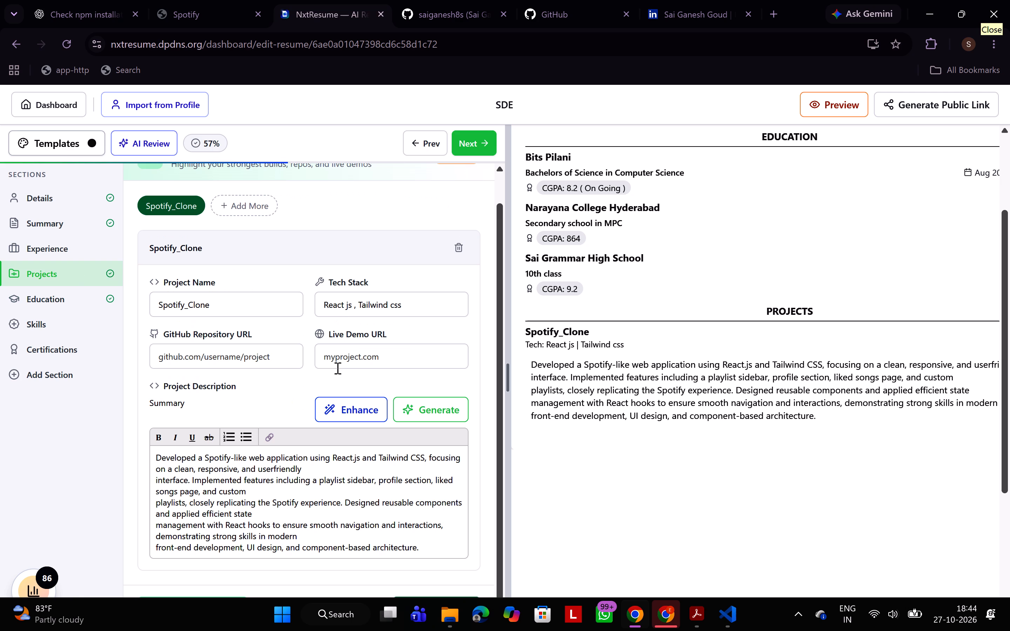
{"action": "scroll", "coordinate": [337, 368], "scroll_direction": "down", "scroll_amount": 2}
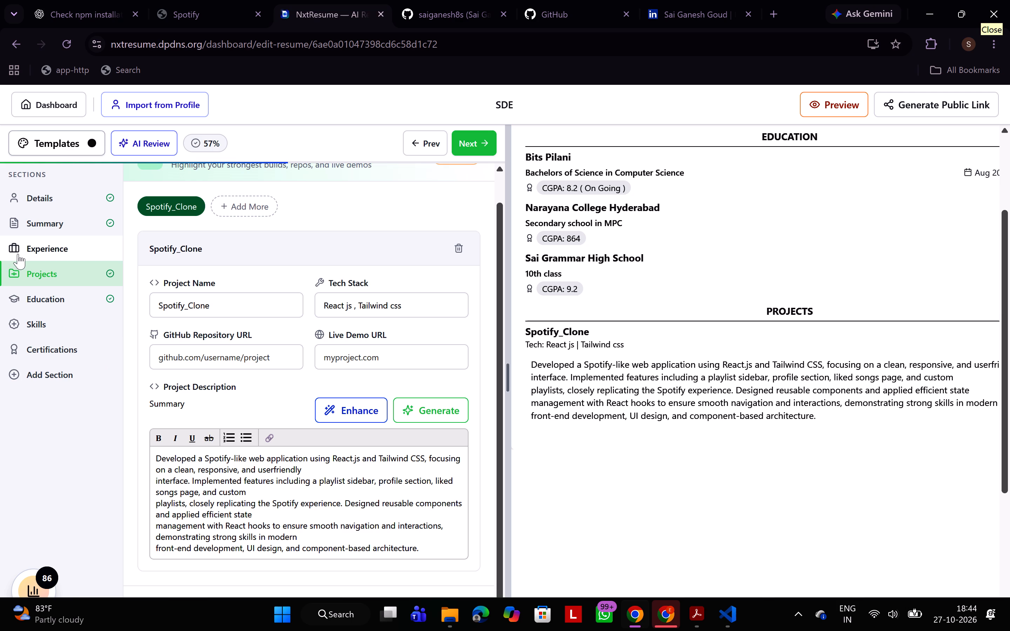
Fill Frontend Skills with the reference resume PDF's first skills line: "Genarative Ai, Ai automation , HTML5, CSS3, JavaScript, React.js, Tailwind CSS, Bootstrap".
{"action": "left_click", "coordinate": [56, 323]}
{"action": "key", "text": "alt+Tab"}
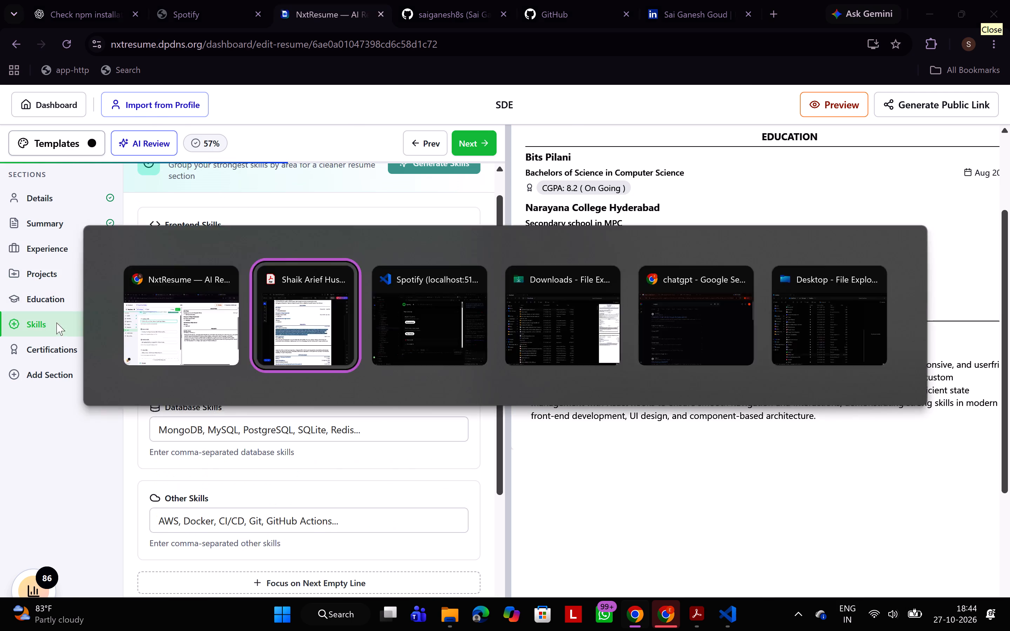
{"action": "key", "text": "alt+Tab"}
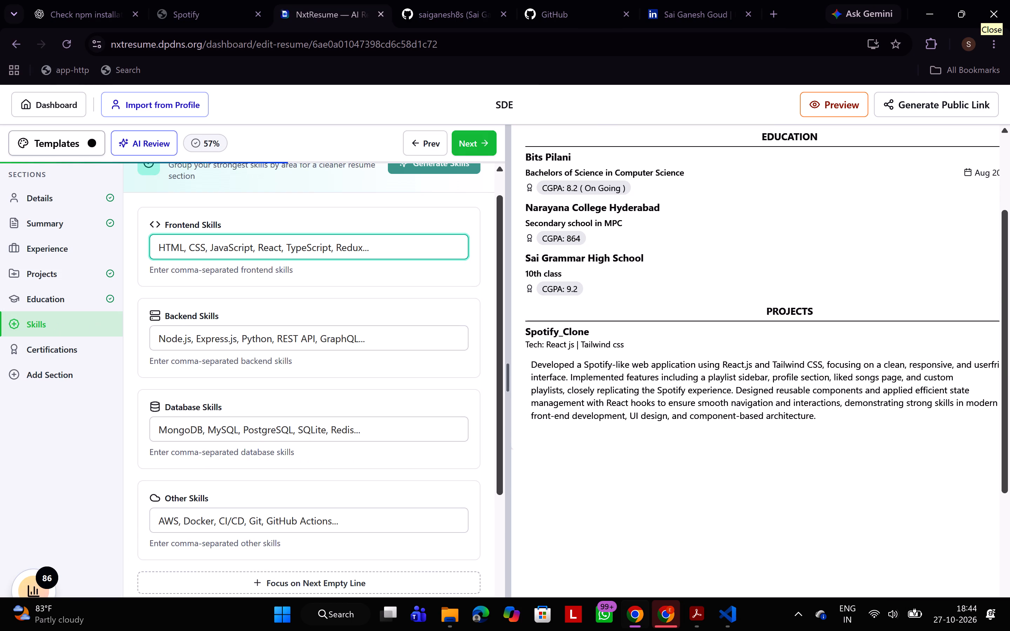
{"action": "scroll", "coordinate": [230, 370], "scroll_direction": "down", "scroll_amount": 3}
{"action": "scroll", "coordinate": [230, 370], "scroll_direction": "up", "scroll_amount": 7}
{"action": "key", "text": "alt+Tab"}
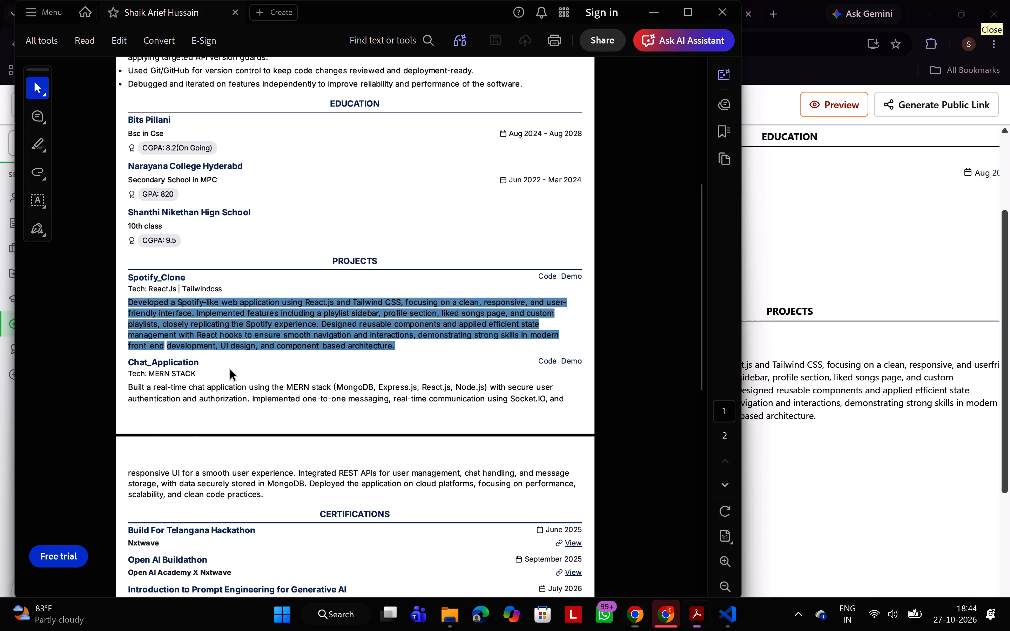
{"action": "scroll", "coordinate": [292, 423], "scroll_direction": "up", "scroll_amount": 2}
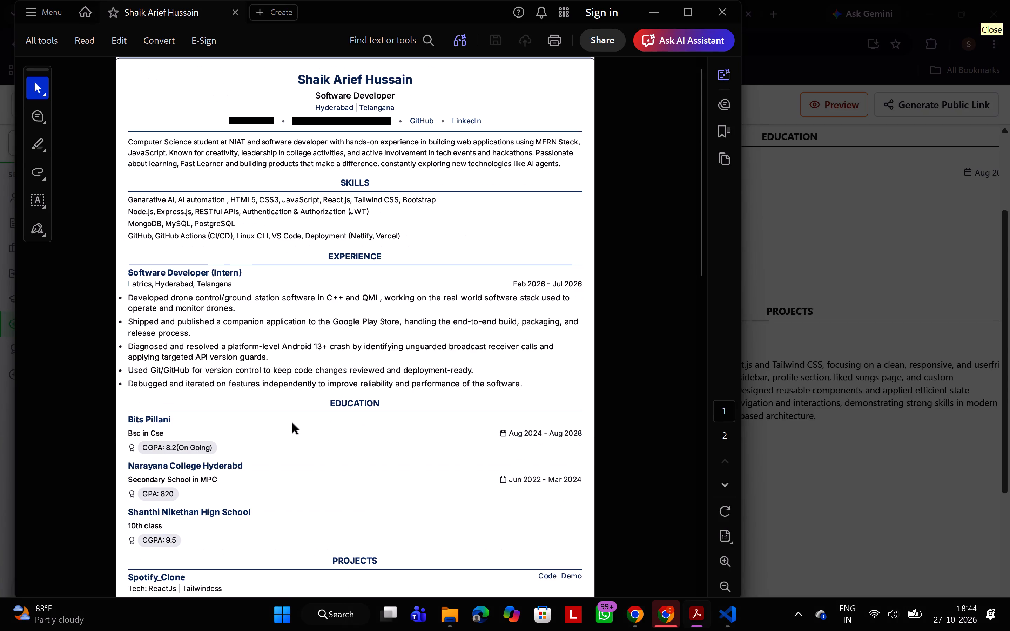
{"action": "scroll", "coordinate": [292, 423], "scroll_direction": "down", "scroll_amount": 4}
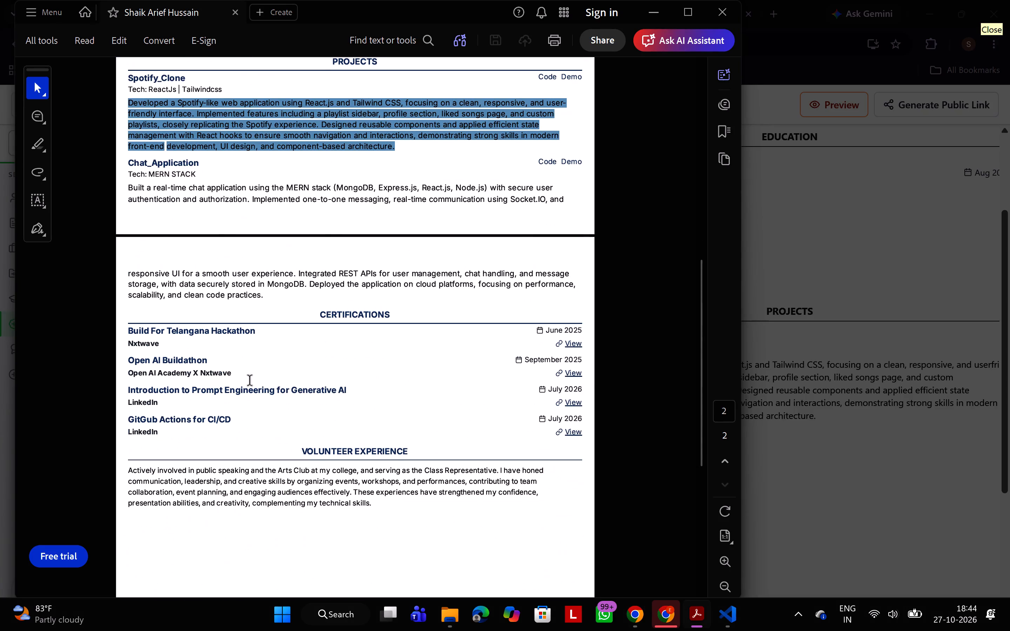
{"action": "left_click", "coordinate": [261, 365]}
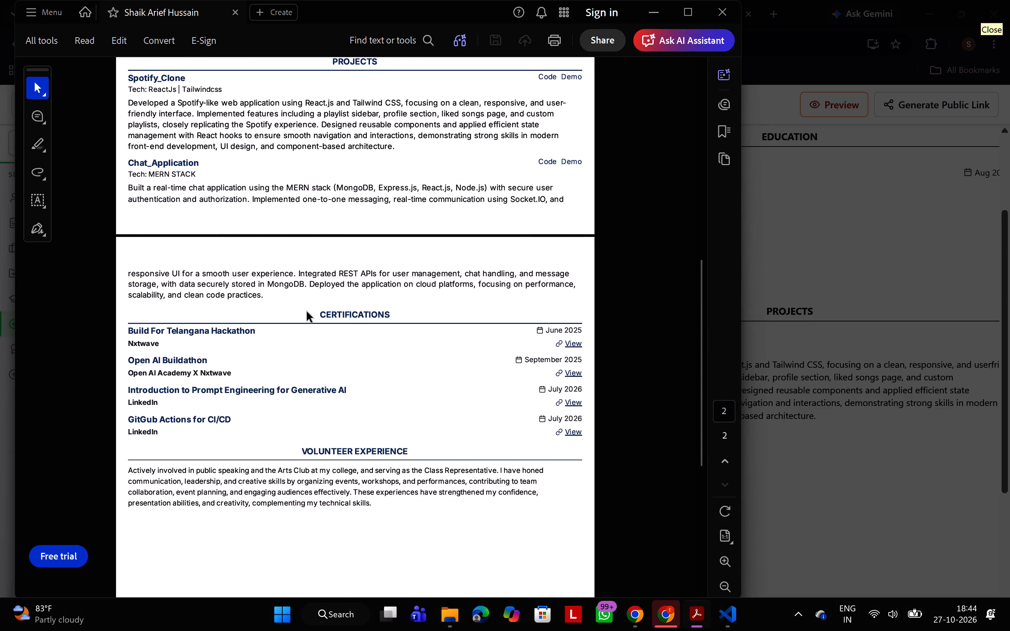
{"action": "scroll", "coordinate": [340, 272], "scroll_direction": "up", "scroll_amount": 4}
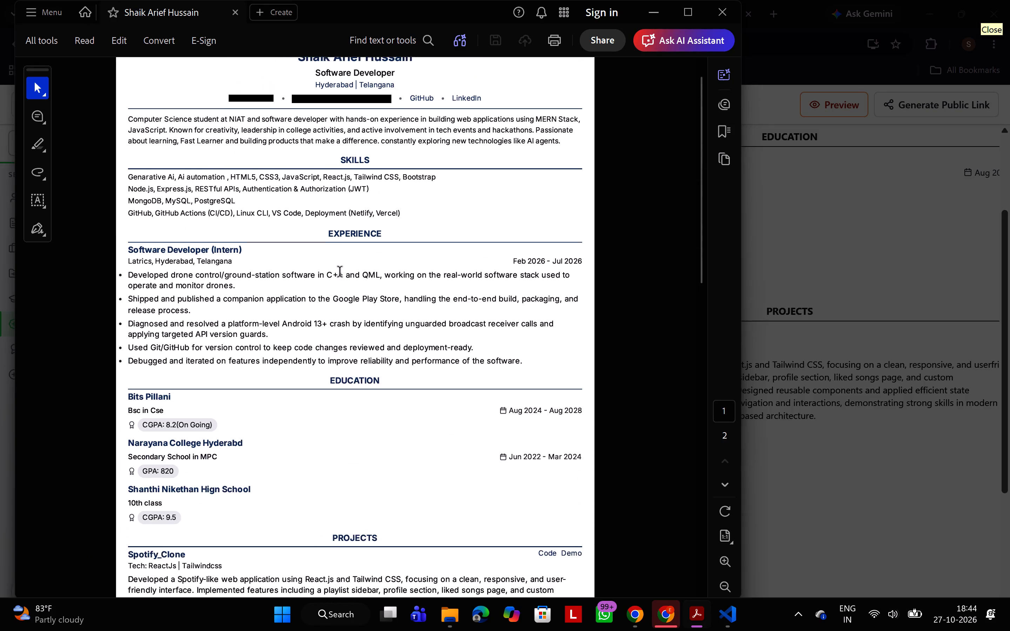
{"action": "scroll", "coordinate": [340, 272], "scroll_direction": "up", "scroll_amount": 1}
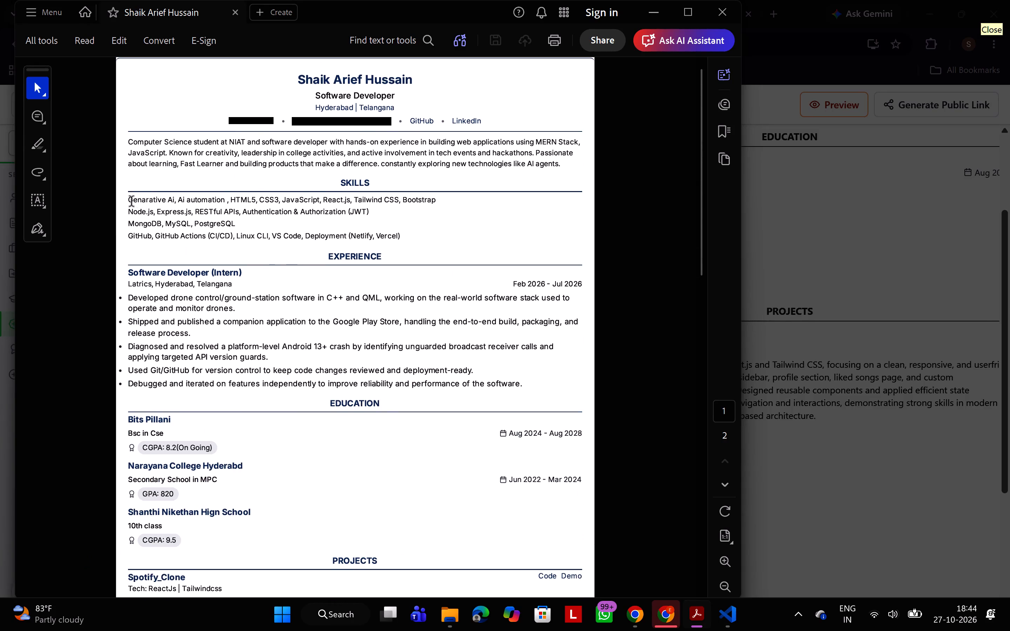
{"action": "left_click_drag", "start_coordinate": [132, 202], "coordinate": [416, 202]}
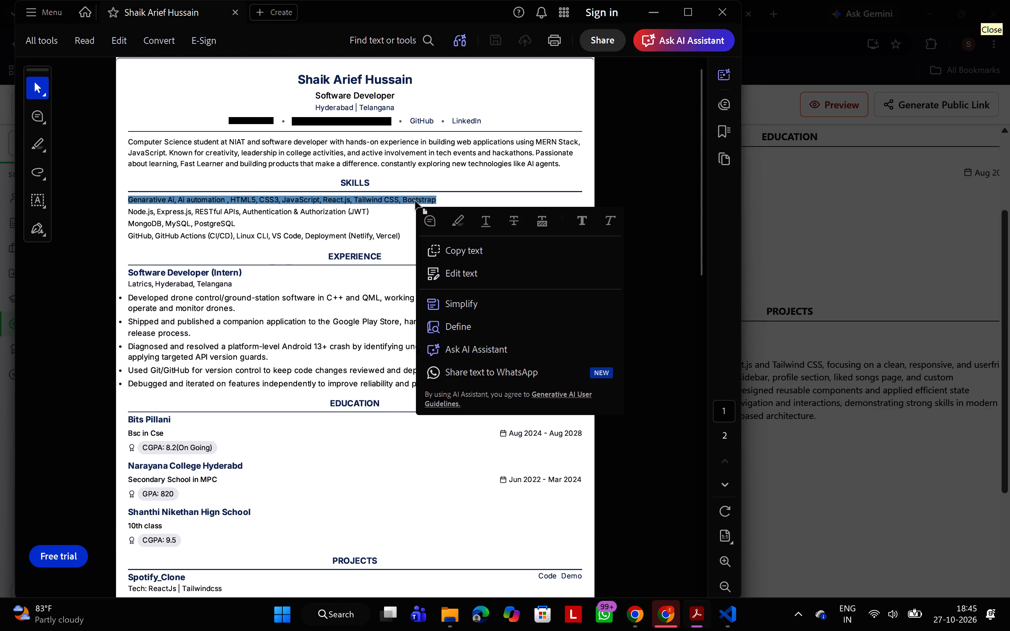
{"action": "key", "text": "ctrl+c"}
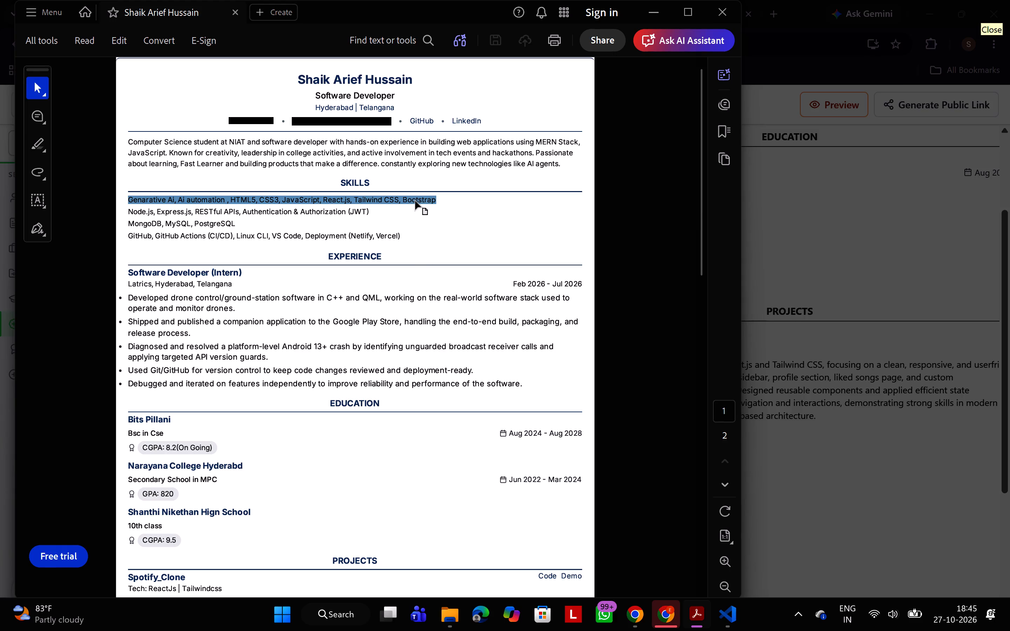
{"action": "key", "text": "alt+Tab"}
{"action": "left_click", "coordinate": [358, 281]}
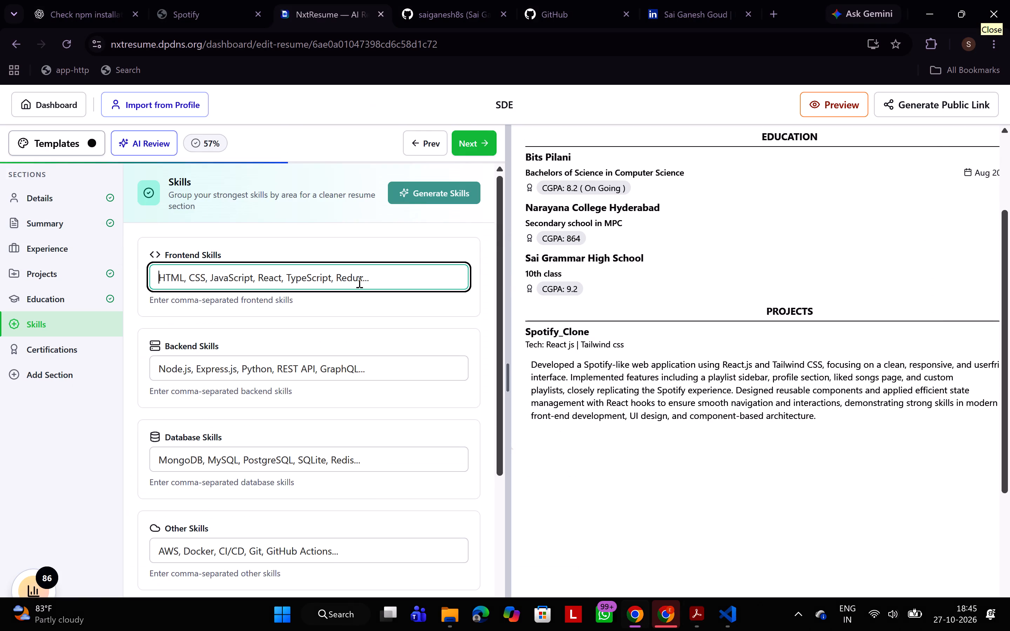
{"action": "key", "text": "ctrl+v"}
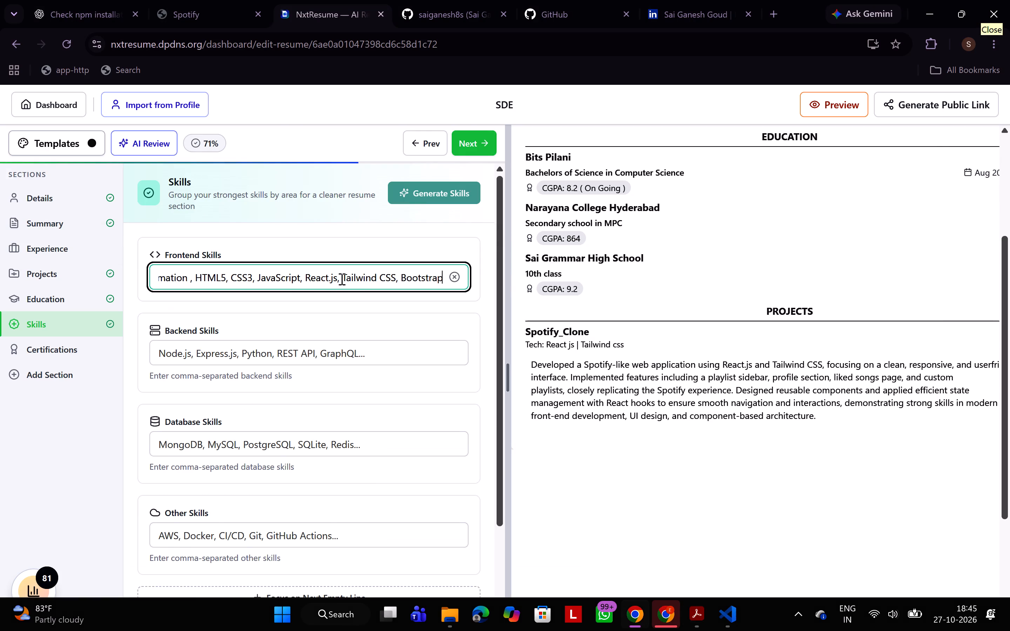
{"action": "scroll", "coordinate": [341, 279], "scroll_direction": "right", "scroll_amount": 1}
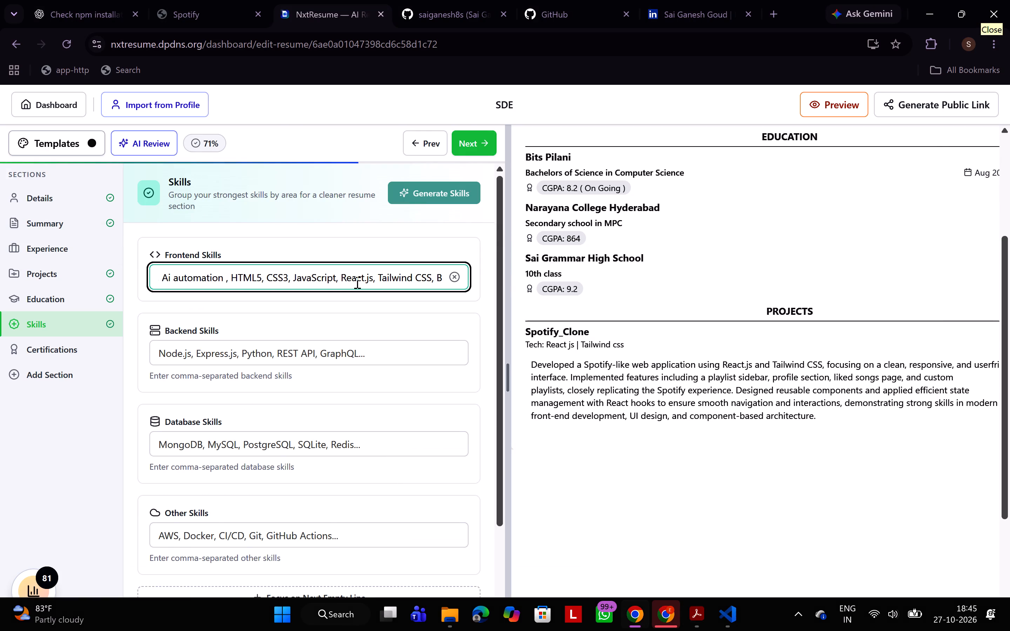
{"action": "scroll", "coordinate": [338, 280], "scroll_direction": "right", "scroll_amount": 1}
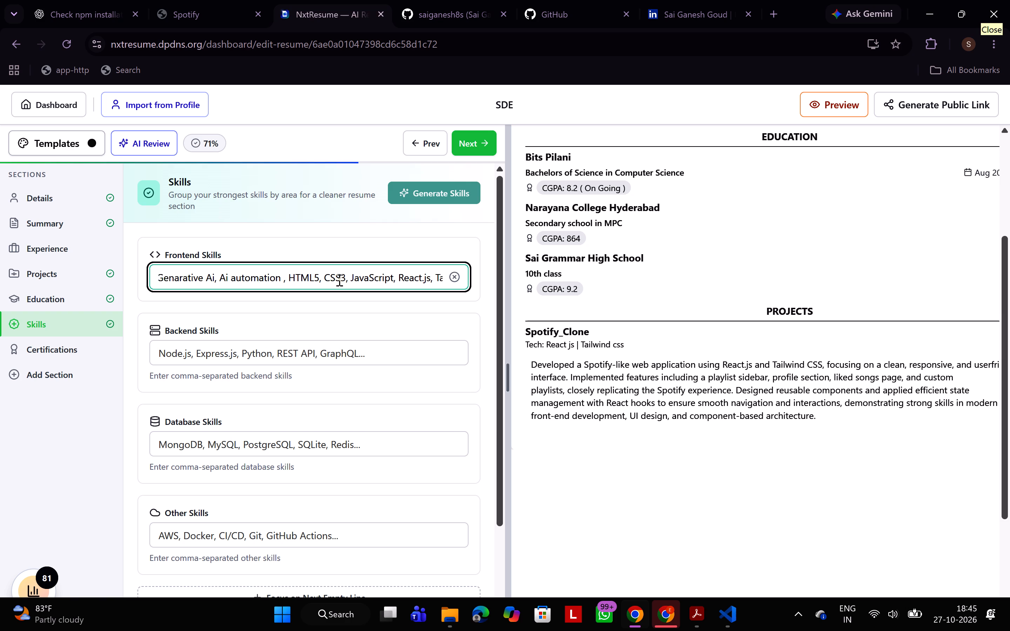
{"action": "scroll", "coordinate": [338, 280], "scroll_direction": "right", "scroll_amount": 1}
Fill Backend Skills with "RESTful APIs, Authentication" copied from the second skills line of the reference resume PDF.
{"action": "left_click", "coordinate": [311, 356]}
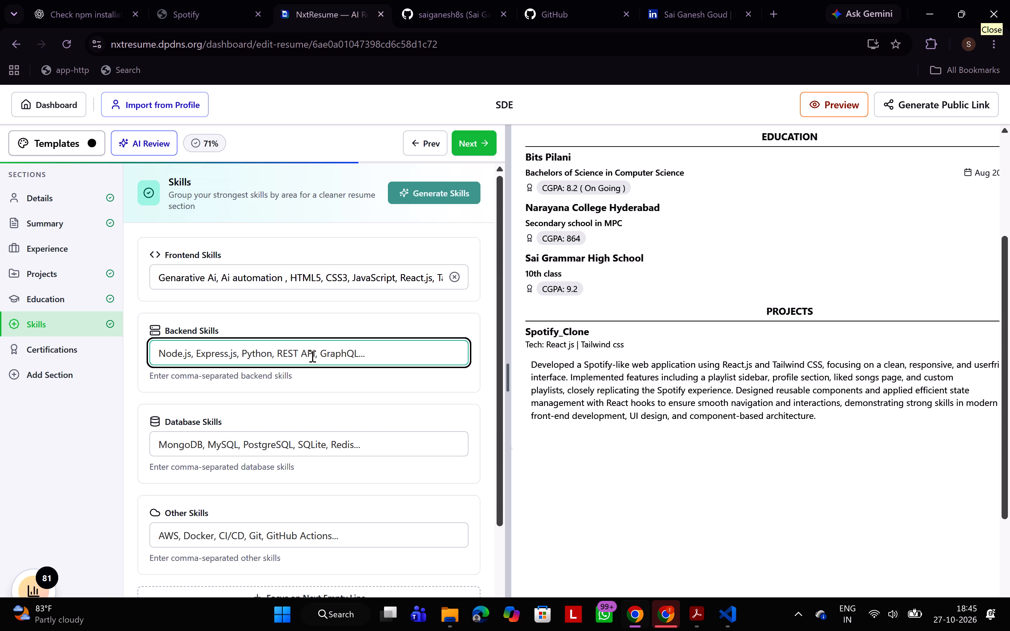
{"action": "key", "text": "alt+Tab"}
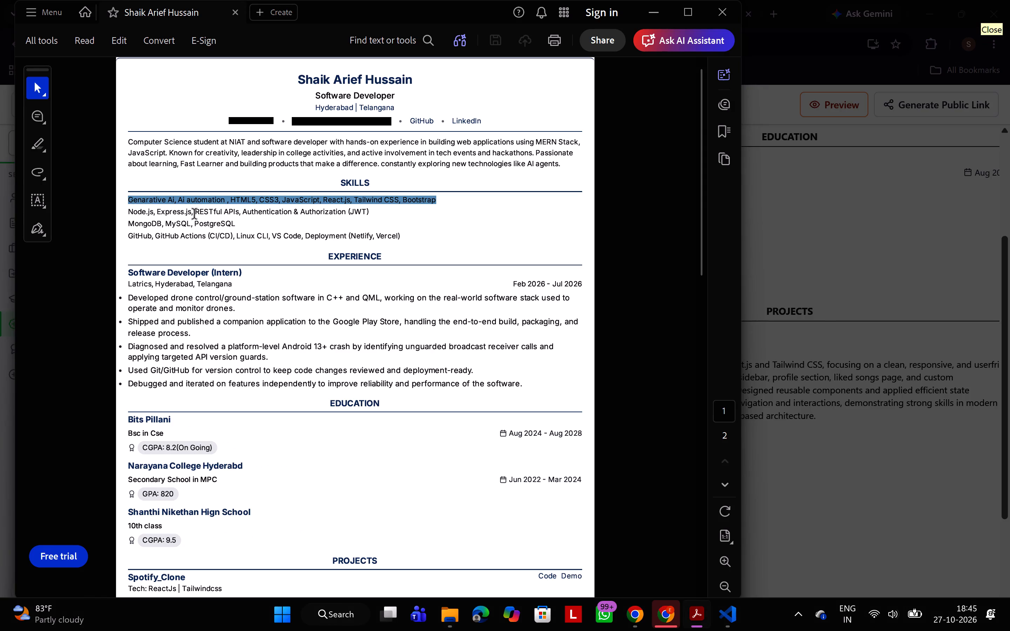
{"action": "left_click_drag", "start_coordinate": [196, 209], "coordinate": [272, 216]}
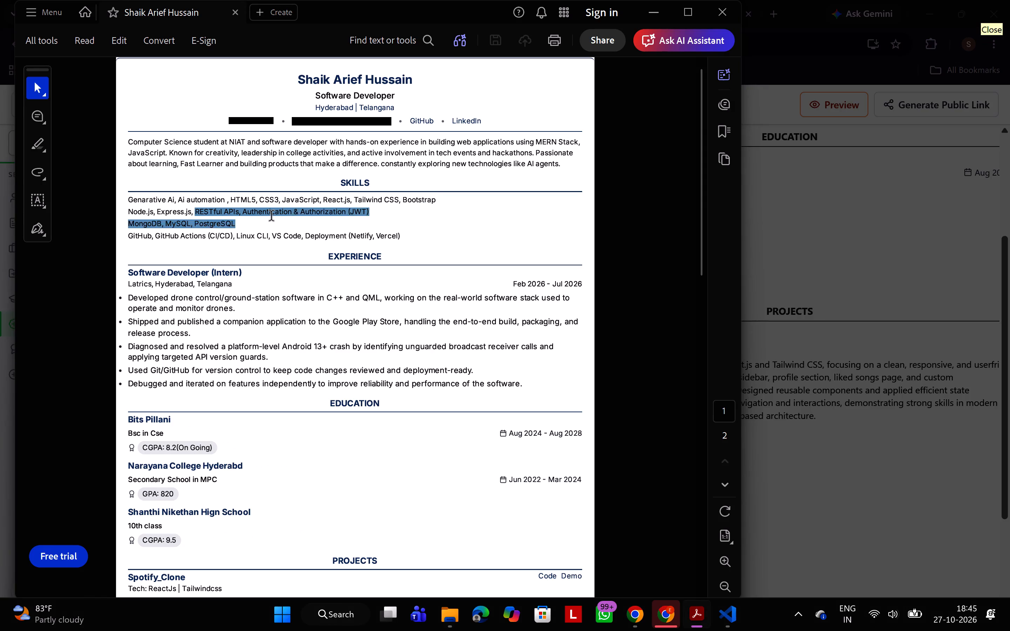
{"action": "left_click_drag", "start_coordinate": [272, 216], "coordinate": [316, 217]}
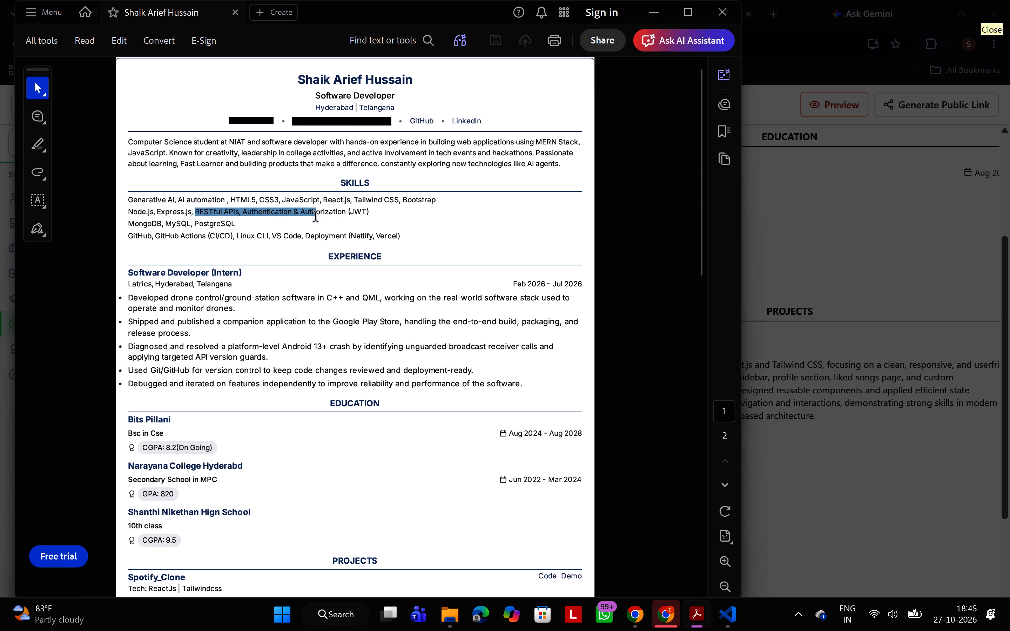
{"action": "left_click_drag", "start_coordinate": [316, 217], "coordinate": [295, 219]}
{"action": "key", "text": "ctrl+c"}
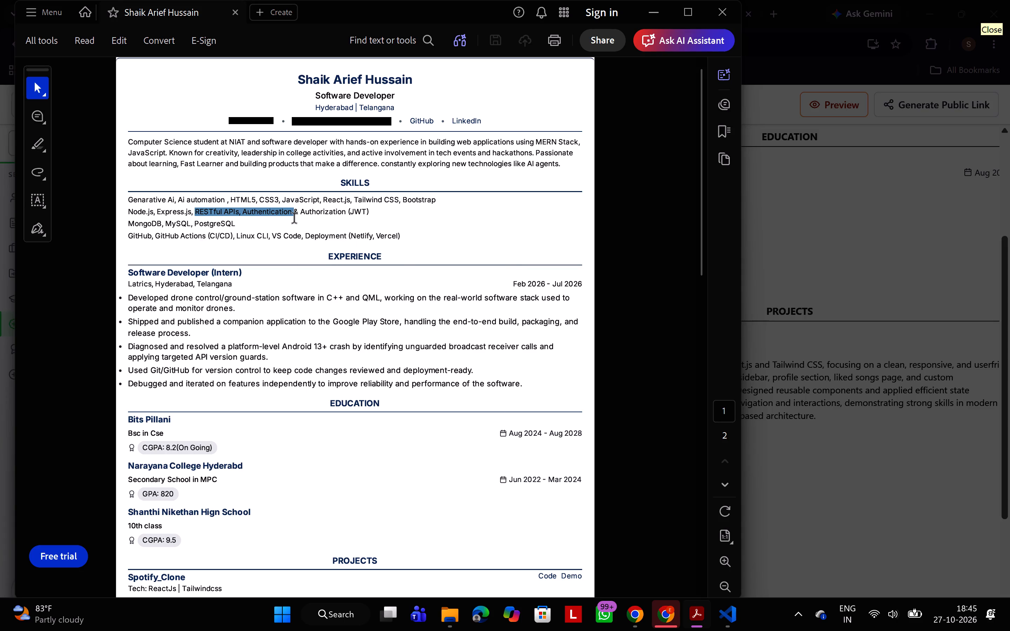
{"action": "key", "text": "alt+Tab"}
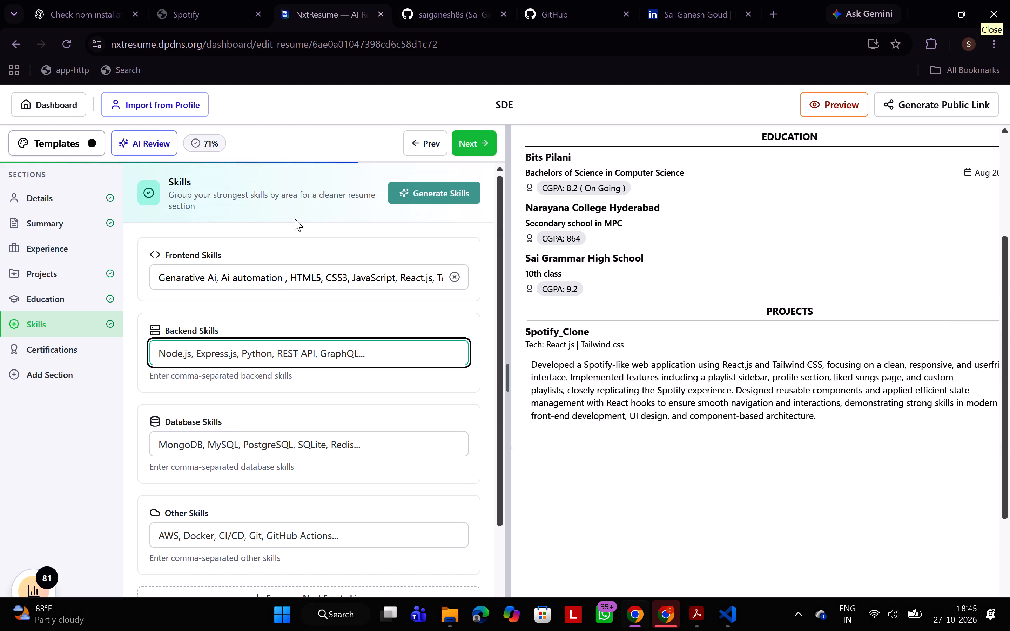
{"action": "key", "text": "ctrl+v"}
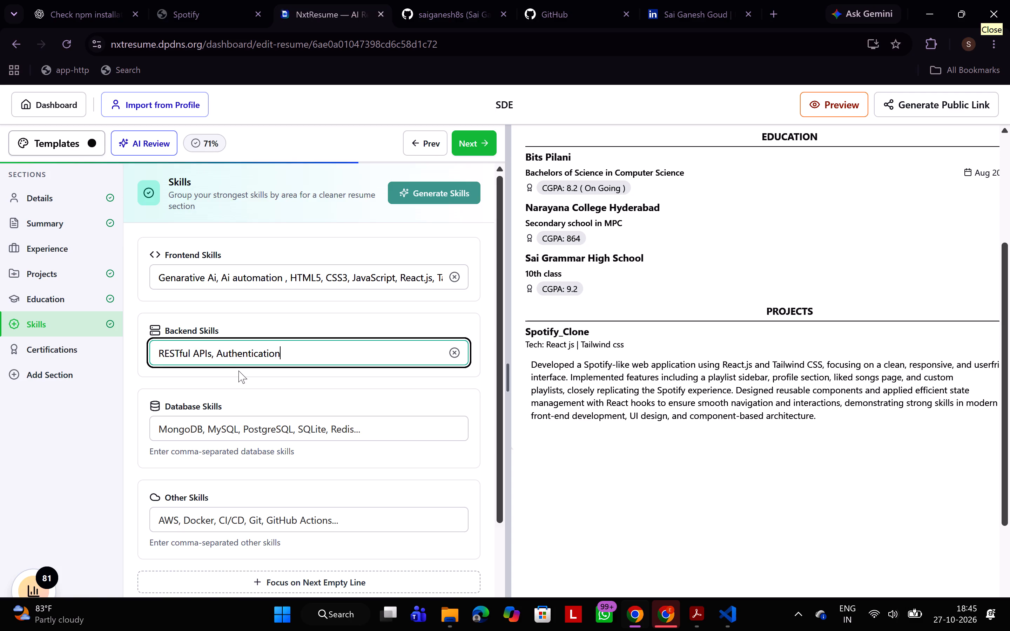
Fill Database Skills with "MySQL, SQLite", taking MySQL from the reference resume PDF and adding SQLite.
{"action": "key", "text": "alt+Tab"}
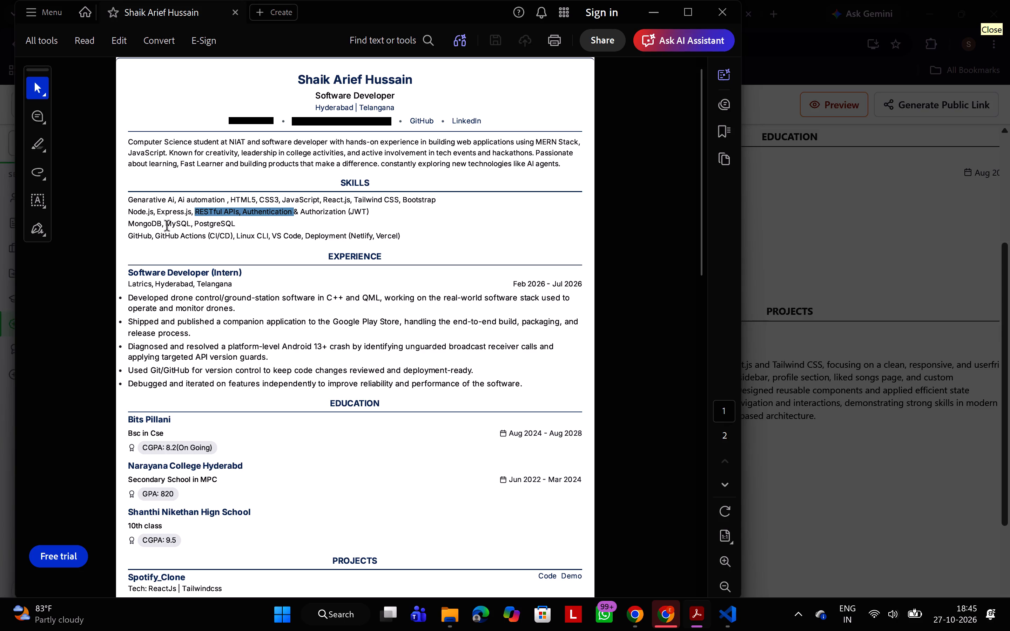
{"action": "left_click_drag", "start_coordinate": [168, 226], "coordinate": [192, 224]}
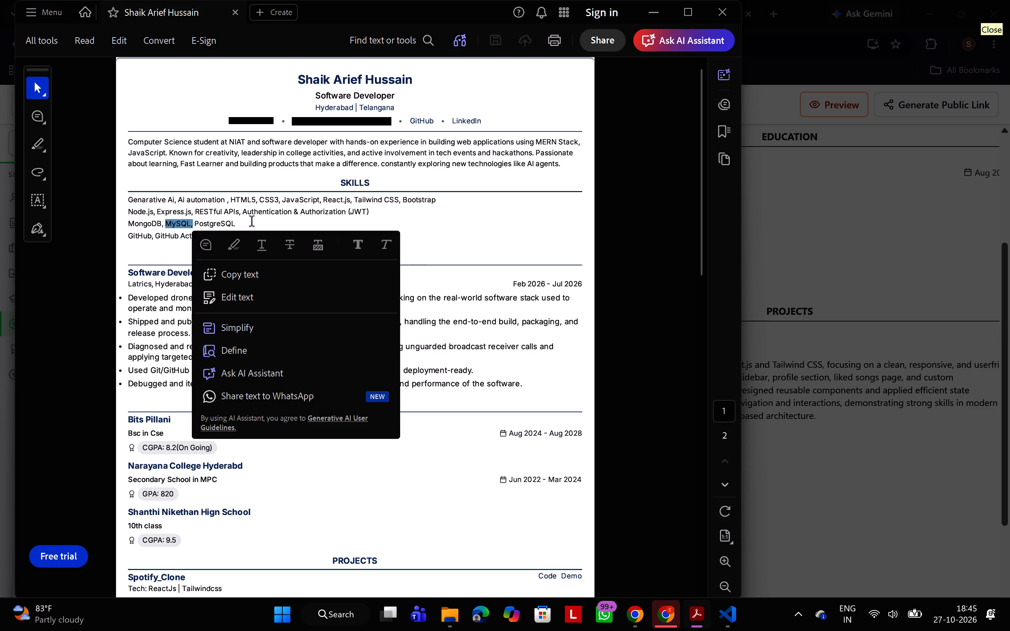
{"action": "key", "text": "ctrl+c"}
{"action": "key", "text": "alt+Tab"}
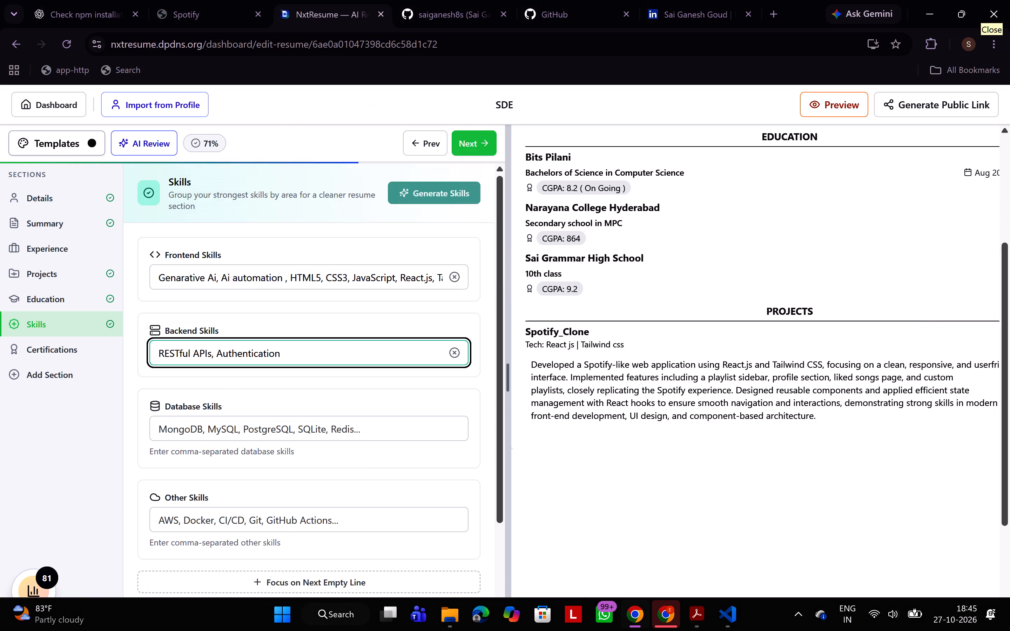
{"action": "left_click", "coordinate": [253, 432]}
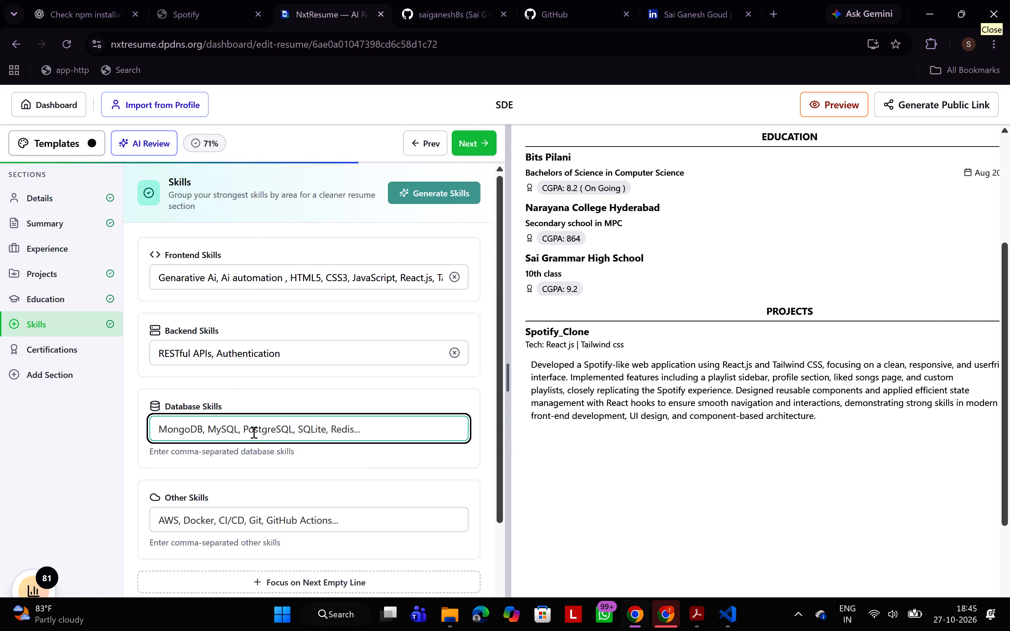
{"action": "key", "text": "ctrl+v"}
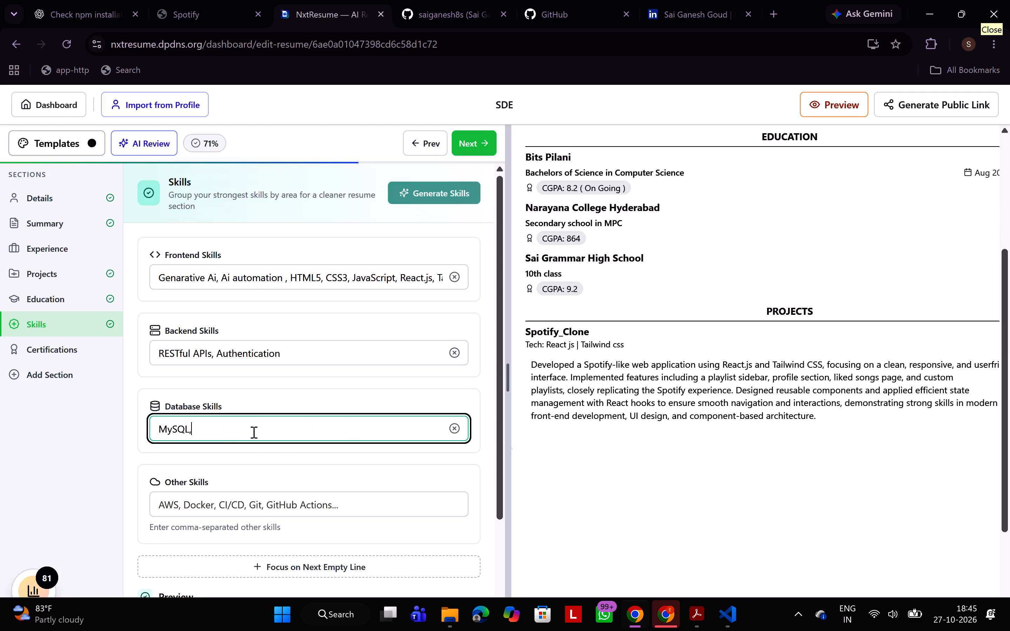
{"action": "key", "text": "space"}
{"action": "type", "text": "SQL"}
{"action": "type", "text": "ite"}
{"action": "scroll", "coordinate": [581, 328], "scroll_direction": "up", "scroll_amount": 4}
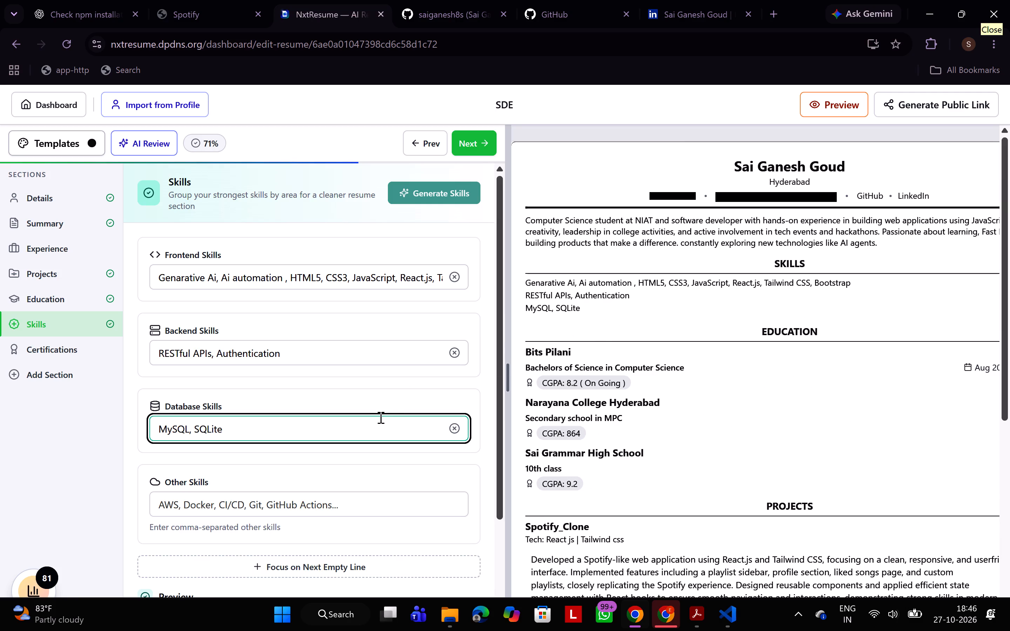
{"action": "left_click", "coordinate": [194, 427]}
Fill Other Skills with "GitHub, GitHub Actions (CI/CD)" copied from the last skills line of the reference resume PDF.
{"action": "scroll", "coordinate": [229, 443], "scroll_direction": "down", "scroll_amount": 2}
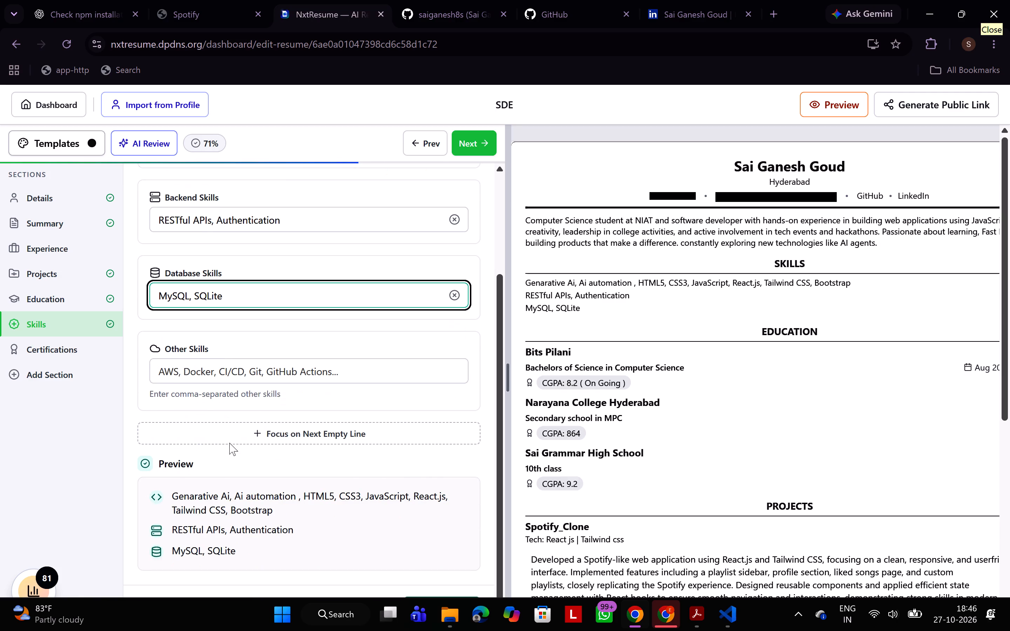
{"action": "key", "text": "alt+Tab"}
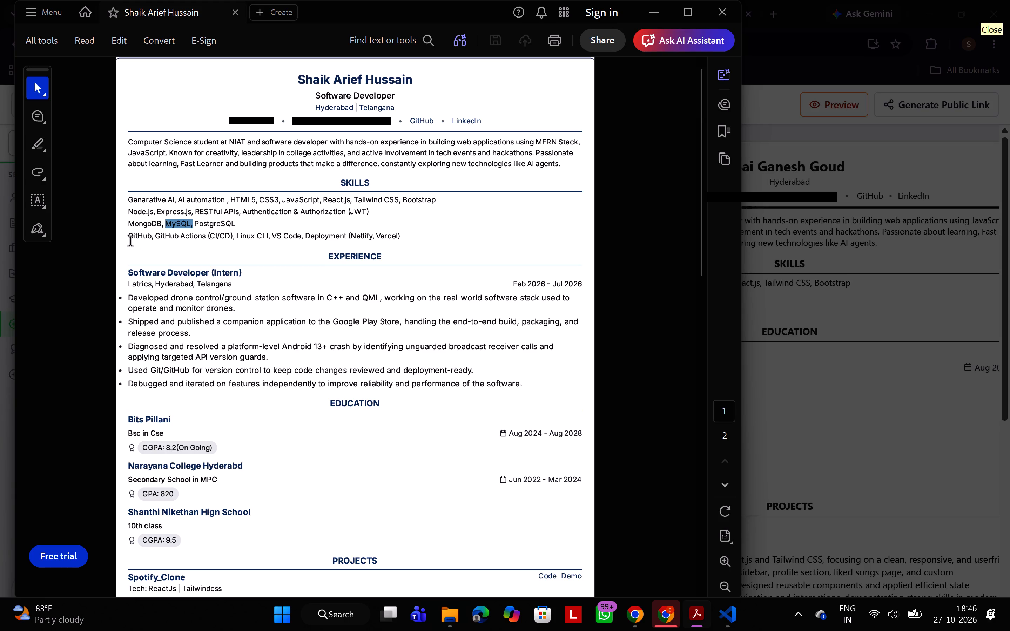
{"action": "left_click_drag", "start_coordinate": [131, 242], "coordinate": [229, 236]}
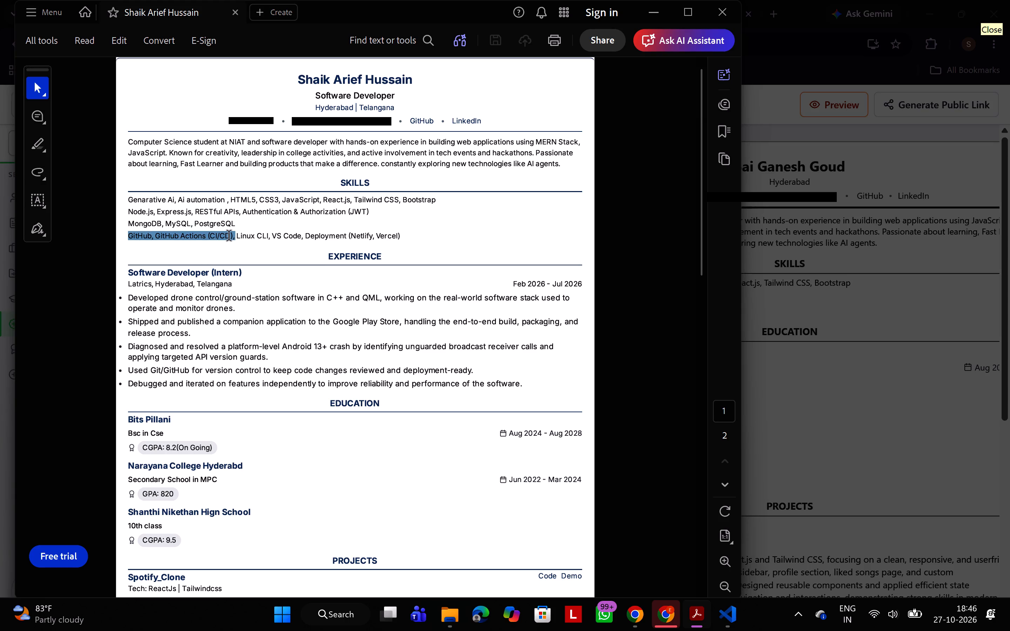
{"action": "left_click_drag", "start_coordinate": [229, 236], "coordinate": [233, 235]}
{"action": "left_click_drag", "start_coordinate": [233, 235], "coordinate": [234, 235]}
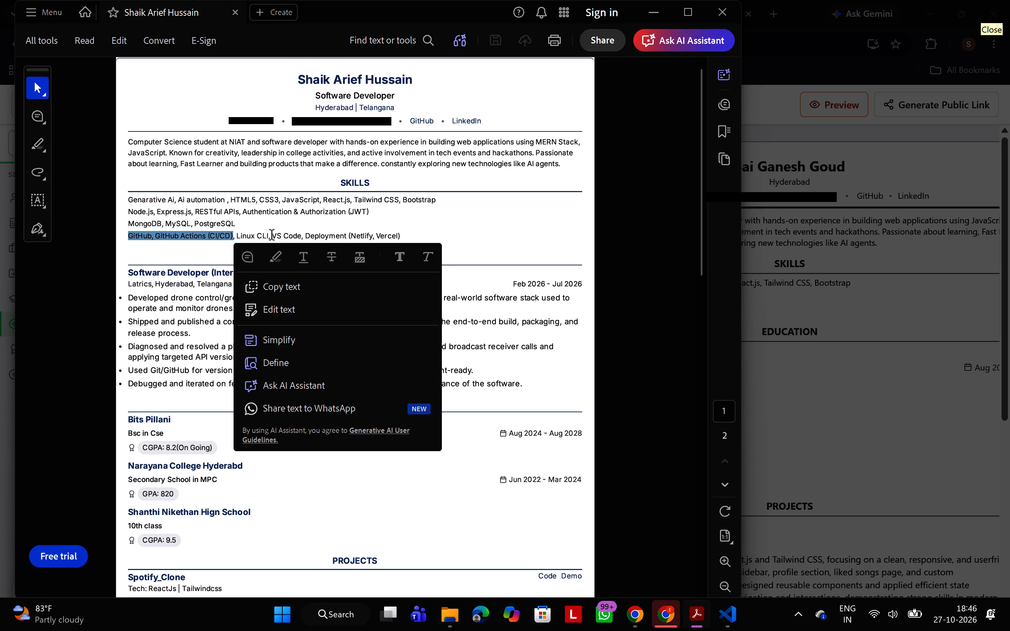
{"action": "key", "text": "ctrl+c"}
{"action": "key", "text": "alt+Tab"}
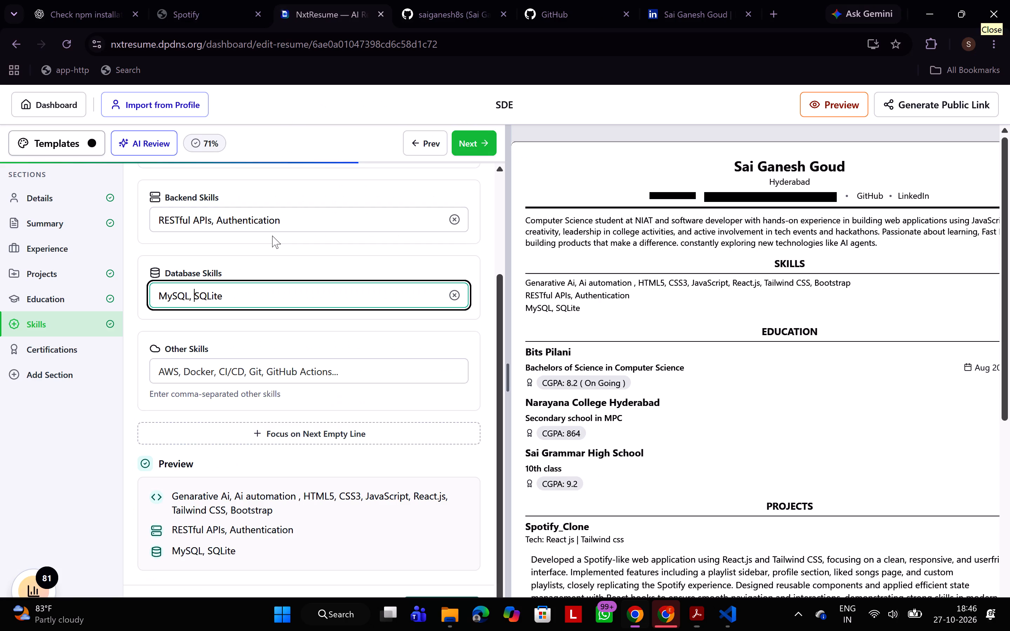
{"action": "left_click", "coordinate": [277, 366]}
{"action": "key", "text": "ctrl+v"}
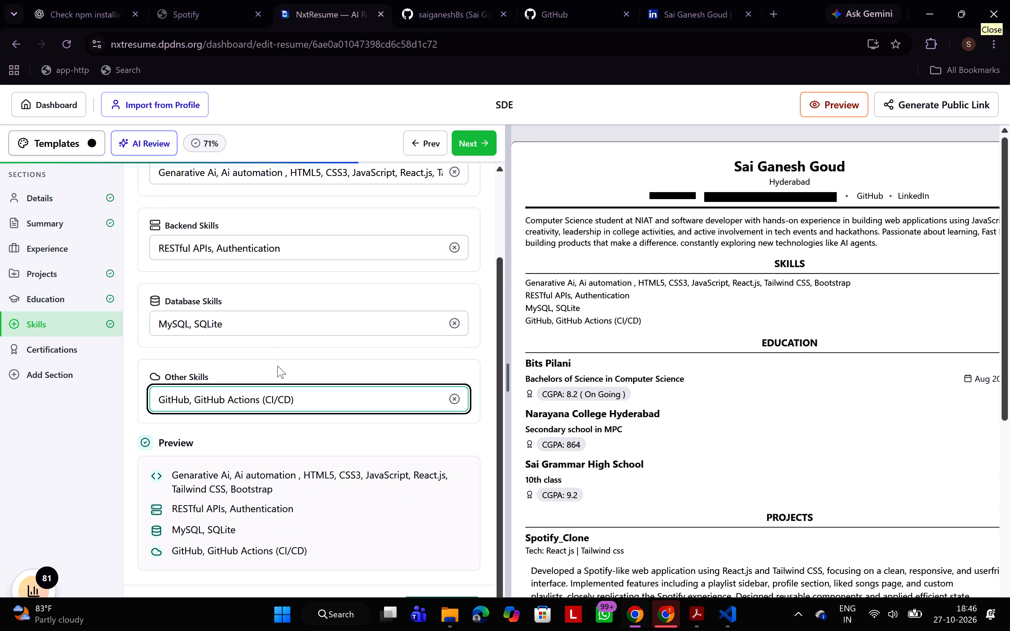
{"action": "scroll", "coordinate": [277, 366], "scroll_direction": "down", "scroll_amount": 3}
{"action": "scroll", "coordinate": [291, 493], "scroll_direction": "down", "scroll_amount": 2}
Consult the reference resume PDF briefly and open the Certifications section of the SDE resume.
{"action": "key", "text": "alt+Tab"}
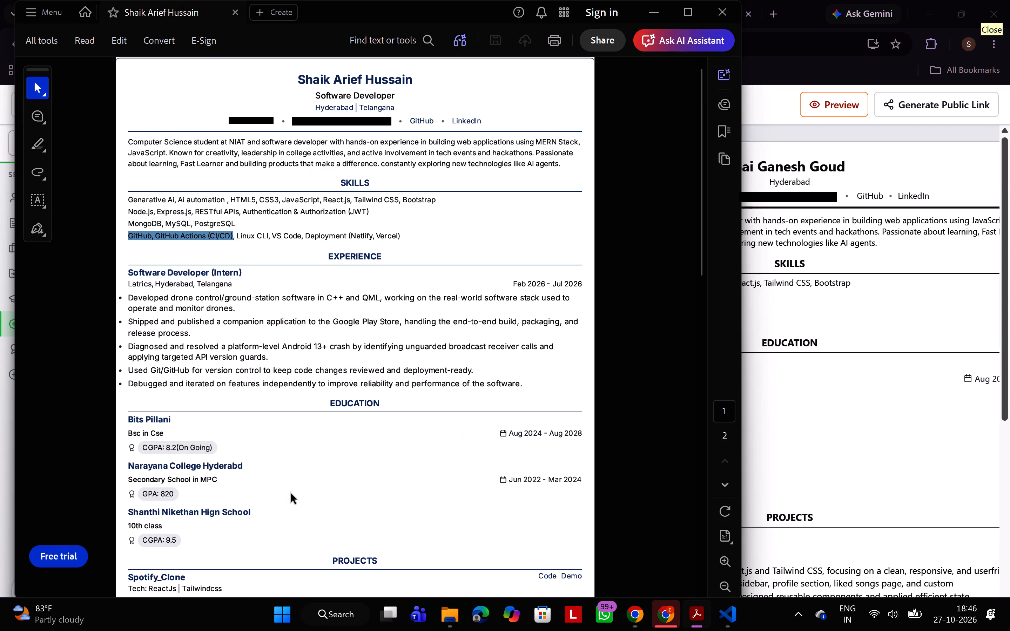
{"action": "left_click_drag", "start_coordinate": [300, 592], "coordinate": [369, 440]}
{"action": "left_click", "coordinate": [369, 440]}
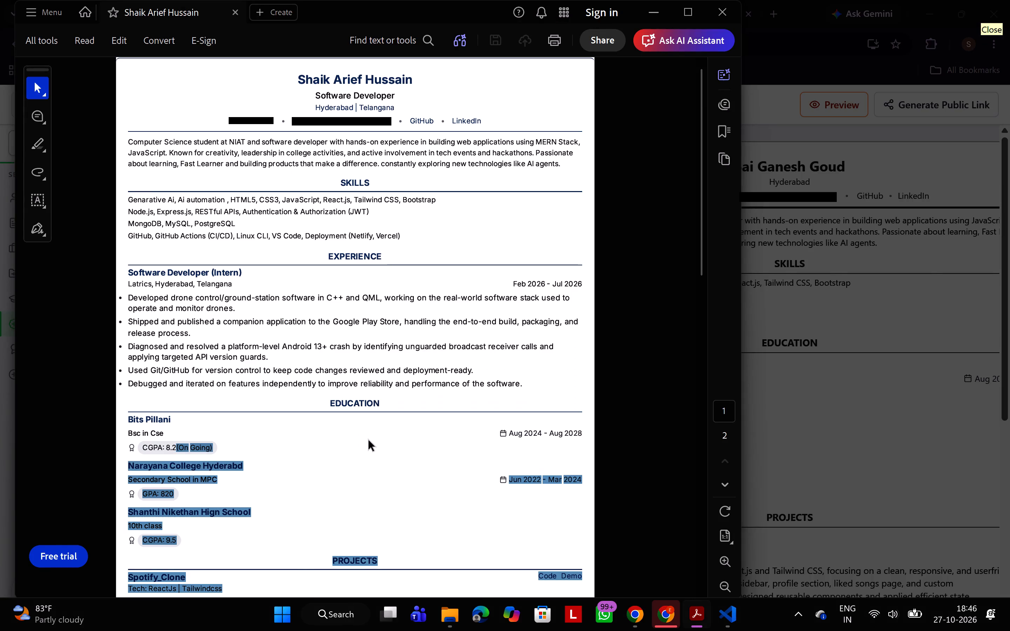
{"action": "key", "text": "alt+Tab"}
{"action": "left_click", "coordinate": [62, 346]}
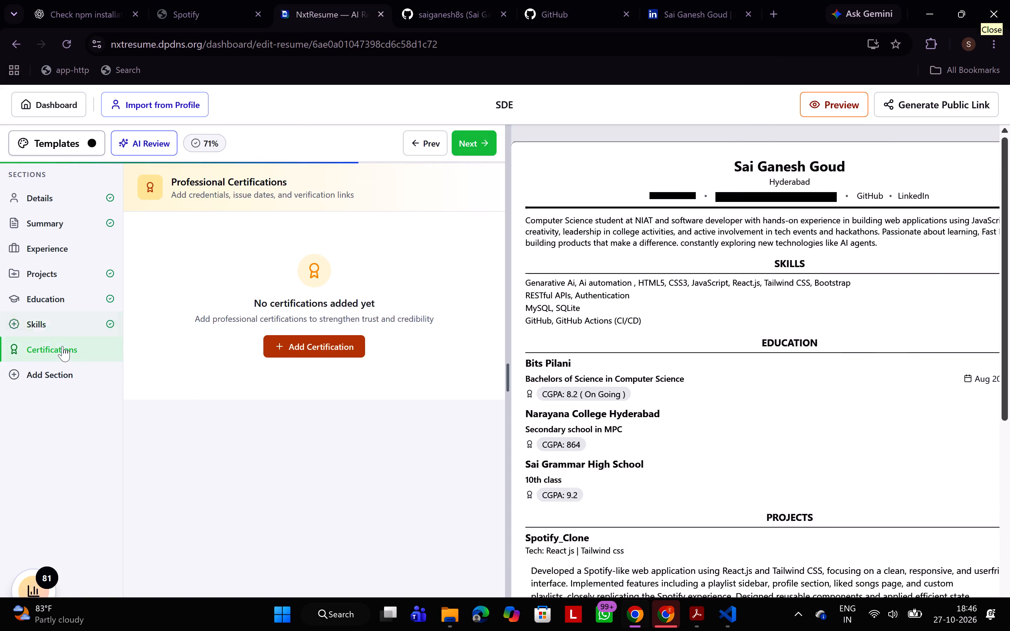
Open the Build For Telangana Hackathon certificate linked in the reference resume PDF, allowing the connection to cdn1.ccbp.in, examine it and close it.
{"action": "key", "text": "alt+Tab"}
{"action": "scroll", "coordinate": [348, 385], "scroll_direction": "down", "scroll_amount": 4}
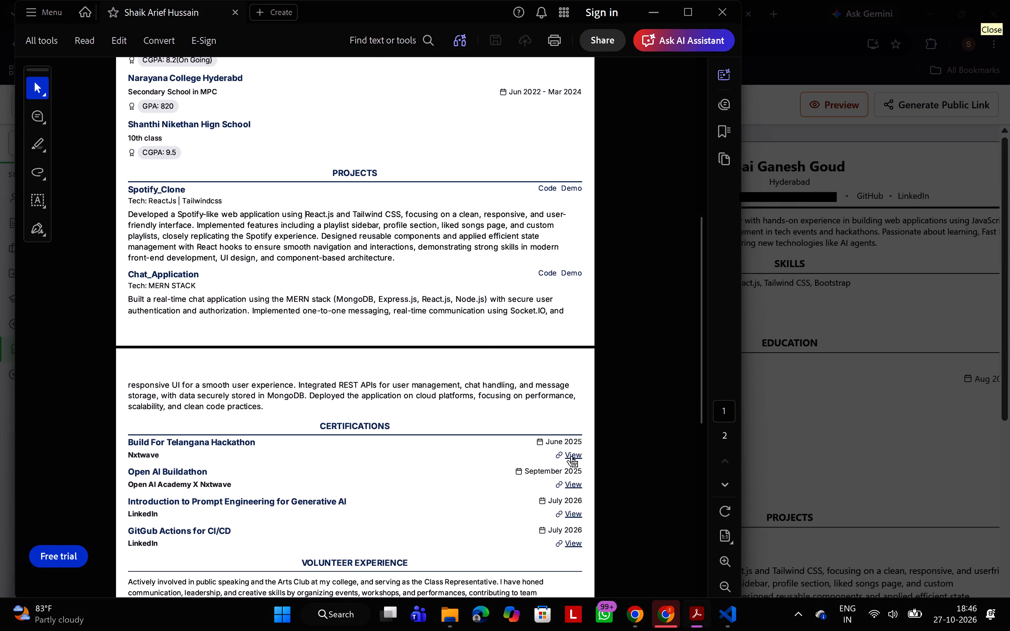
{"action": "left_click", "coordinate": [574, 456]}
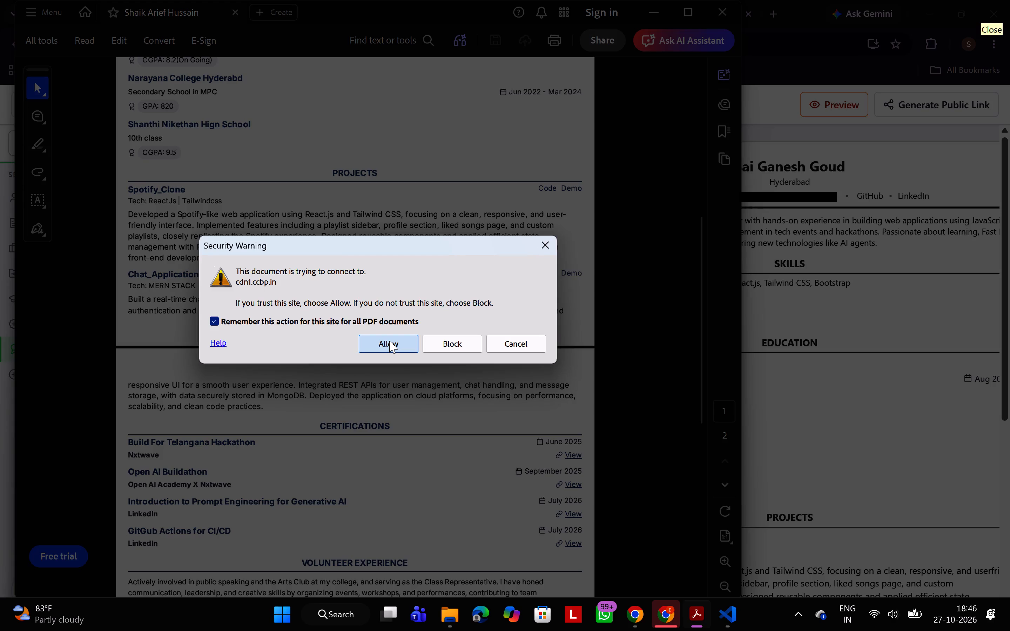
{"action": "left_click", "coordinate": [389, 341]}
{"action": "scroll", "coordinate": [480, 373], "scroll_direction": "down", "scroll_amount": 2}
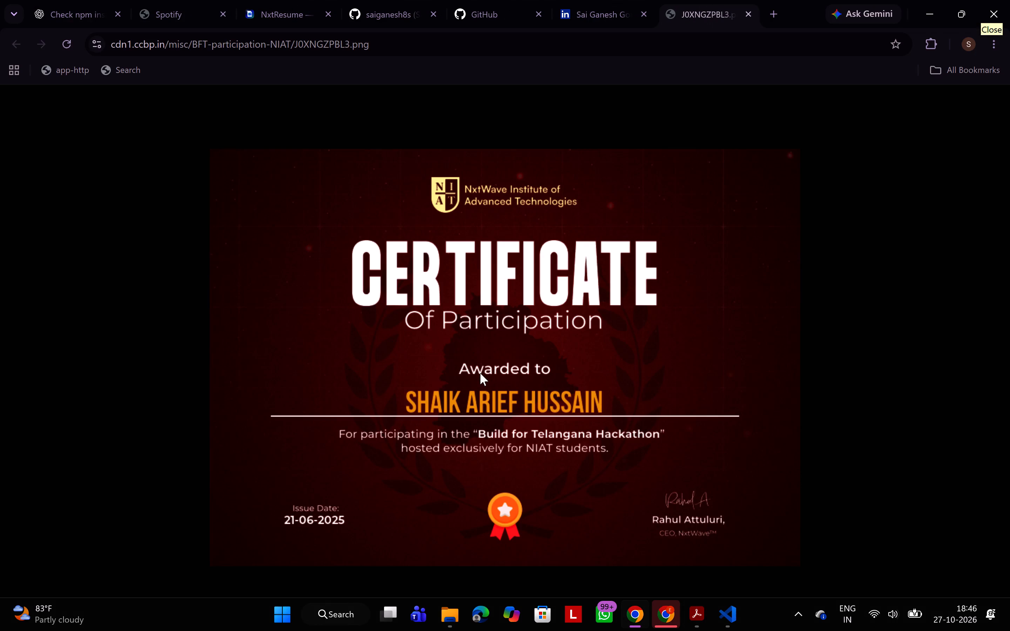
{"action": "scroll", "coordinate": [480, 373], "scroll_direction": "down", "scroll_amount": 1}
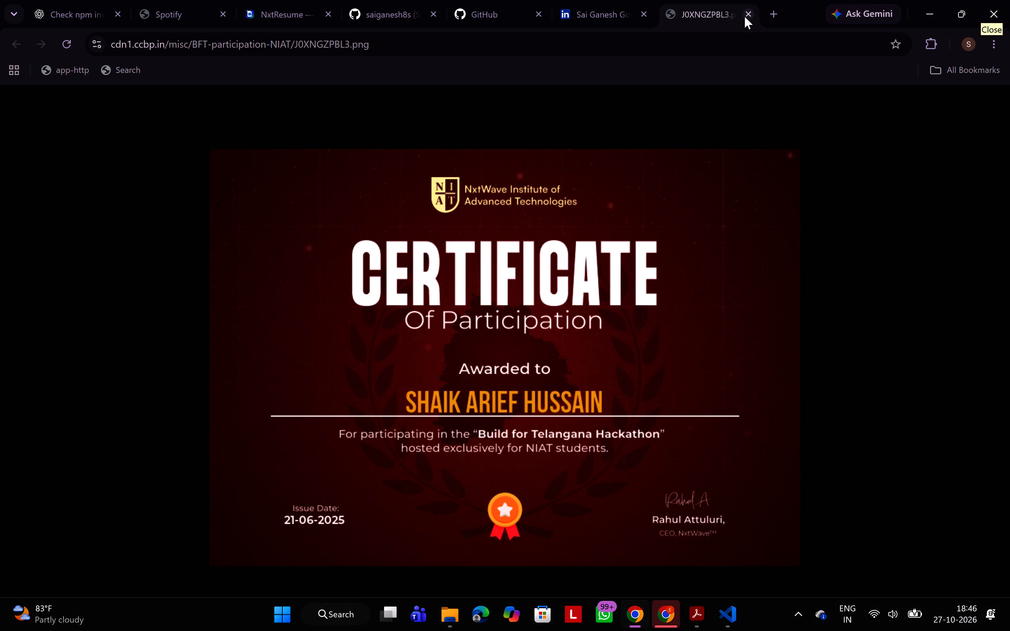
{"action": "left_click", "coordinate": [745, 16]}
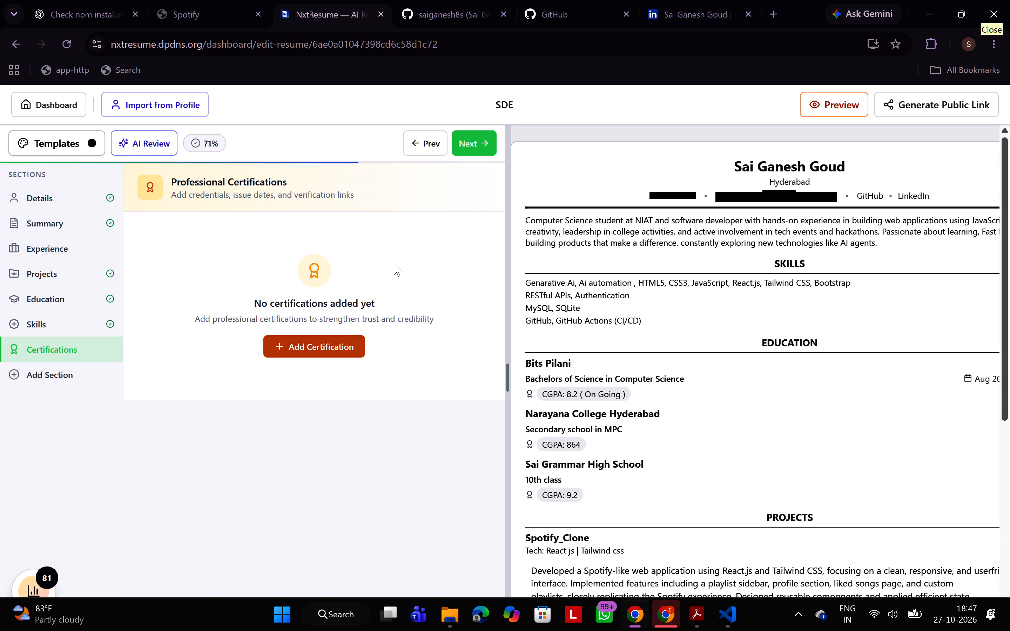
{"action": "key", "text": "alt+Tab"}
{"action": "scroll", "coordinate": [355, 395], "scroll_direction": "down", "scroll_amount": 2}
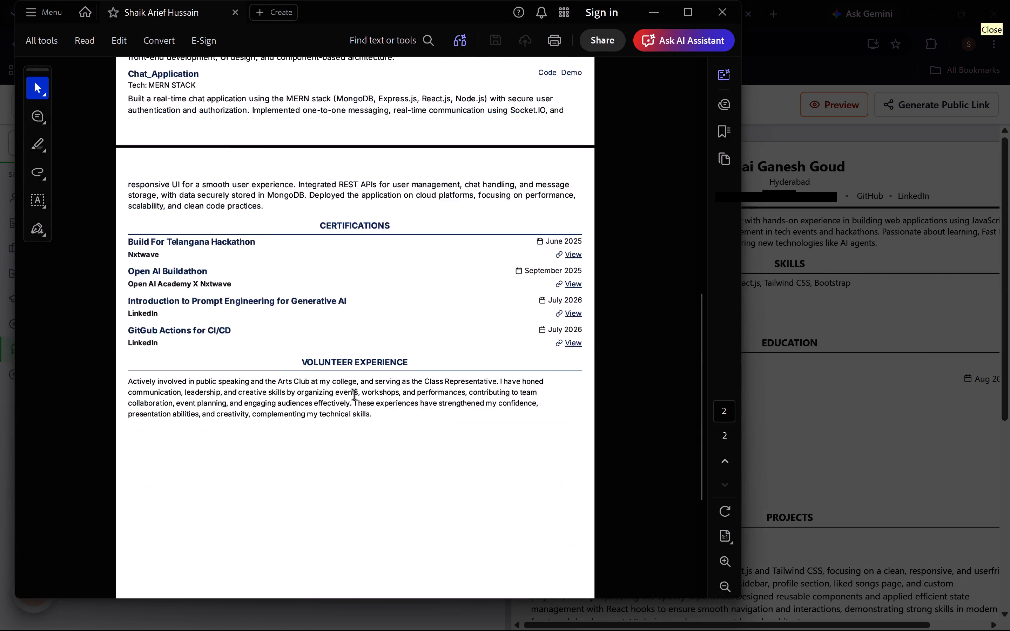
{"action": "scroll", "coordinate": [355, 395], "scroll_direction": "down", "scroll_amount": 2}
{"action": "scroll", "coordinate": [355, 395], "scroll_direction": "up", "scroll_amount": 1}
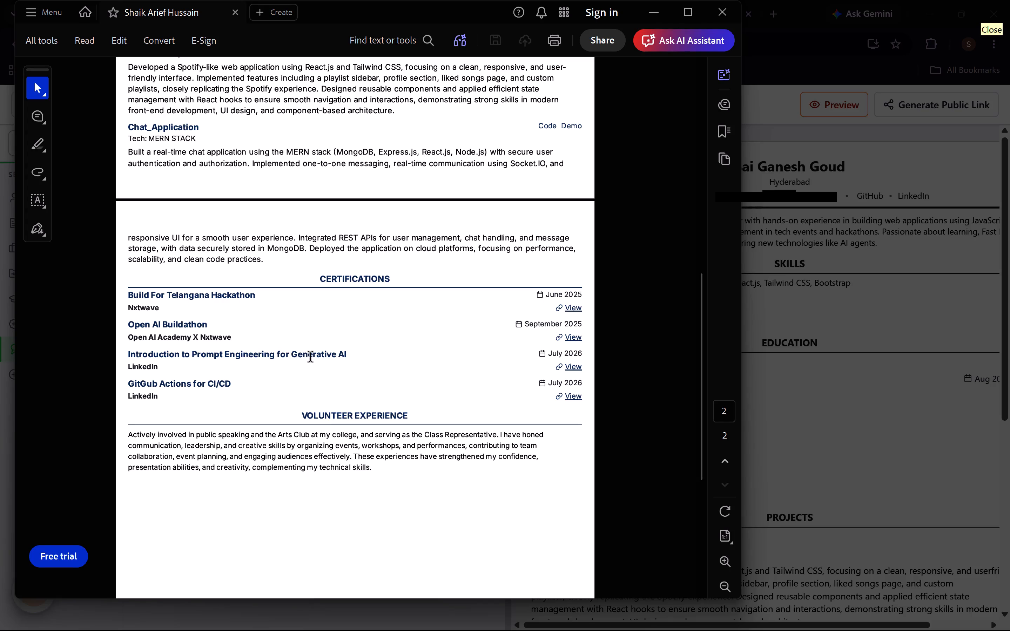
{"action": "scroll", "coordinate": [311, 358], "scroll_direction": "down", "scroll_amount": 1}
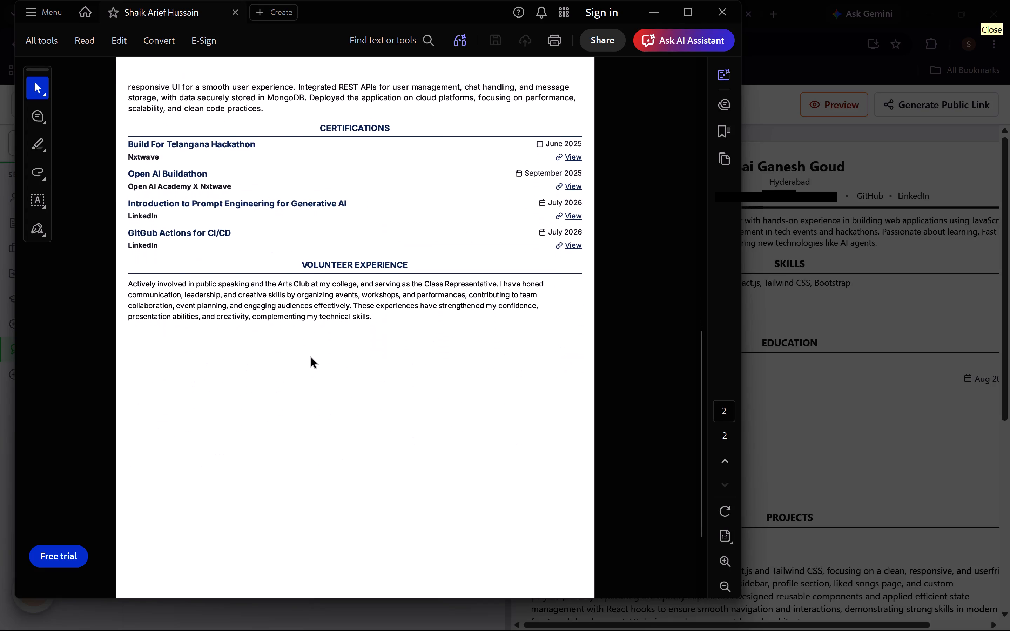
{"action": "left_click", "coordinate": [570, 247]}
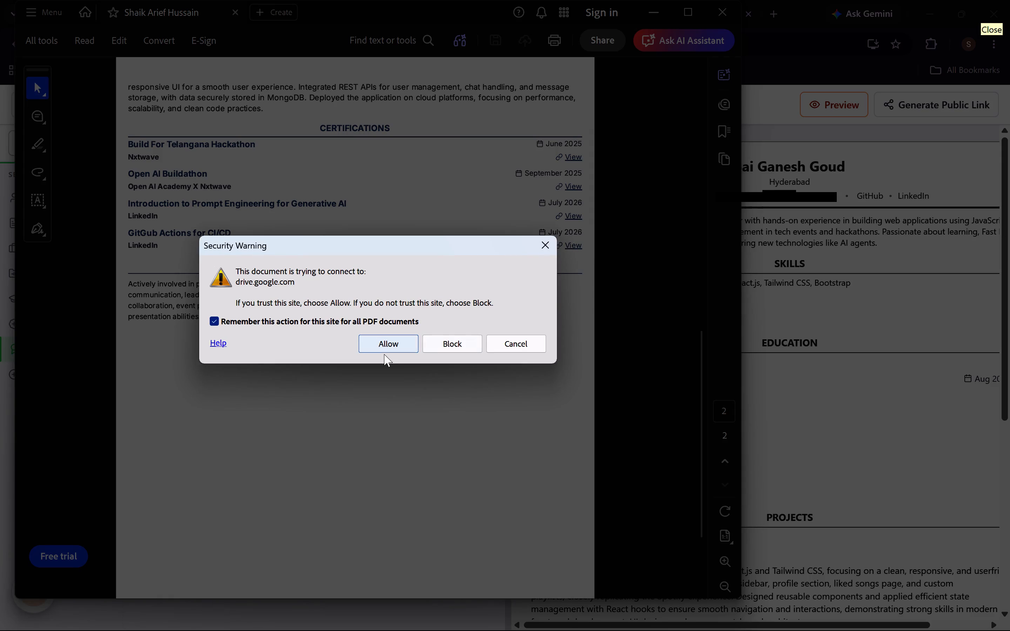
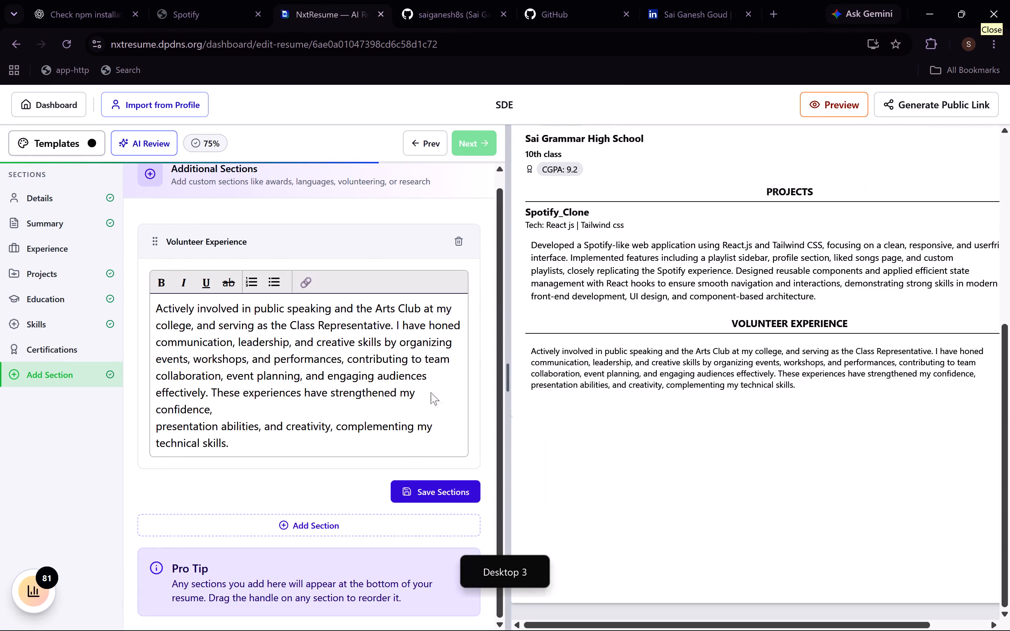
Open the AI Review for the SDE resume and start the AI analysis of all its sections.
{"action": "scroll", "coordinate": [688, 487], "scroll_direction": "up", "scroll_amount": 3}
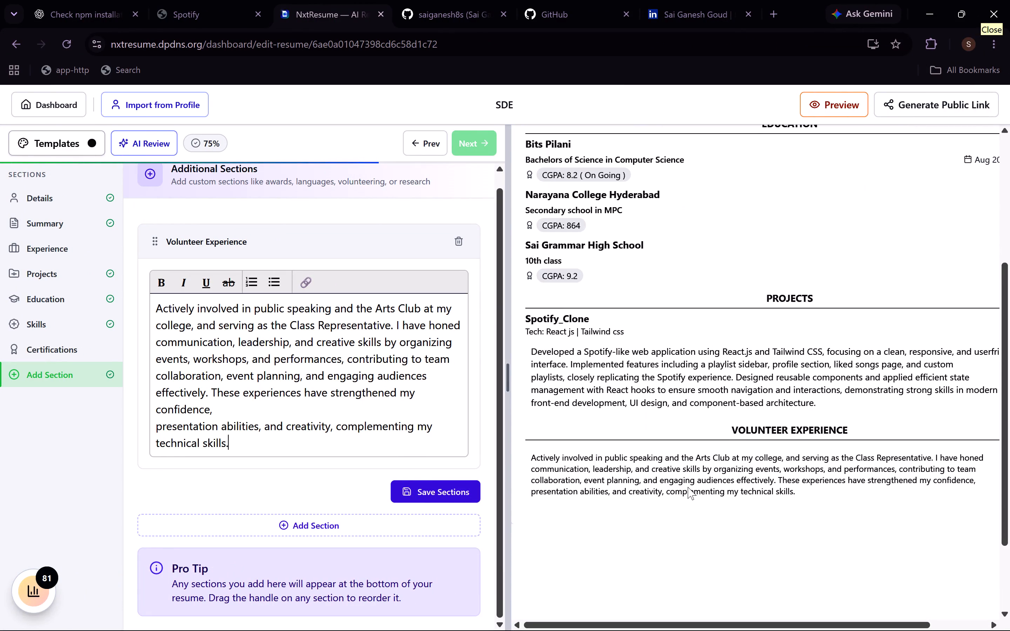
{"action": "scroll", "coordinate": [688, 487], "scroll_direction": "up", "scroll_amount": 8}
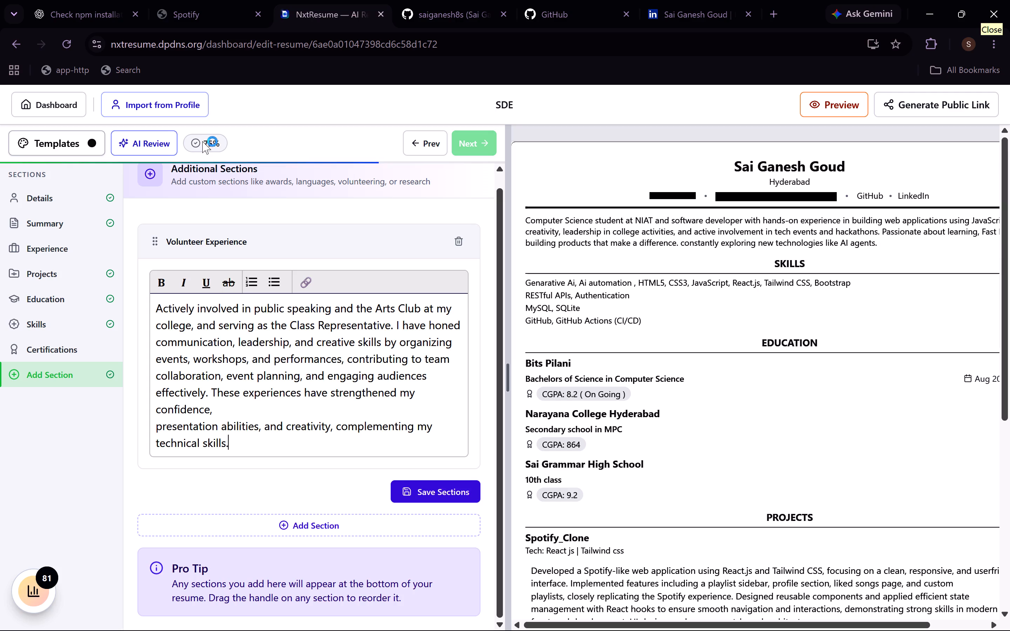
{"action": "left_click", "coordinate": [155, 149]}
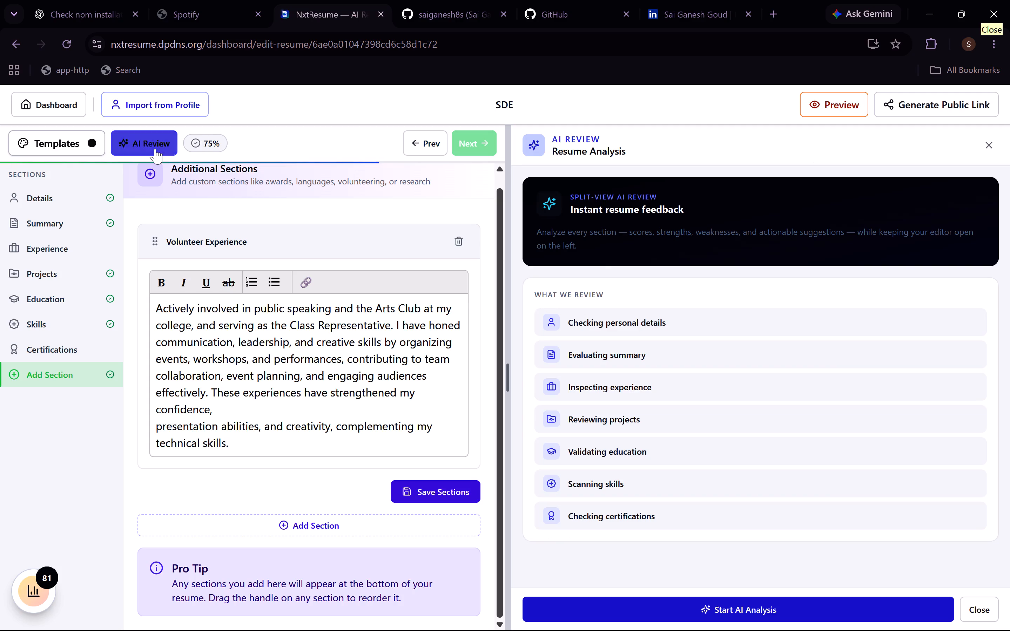
{"action": "scroll", "coordinate": [638, 509], "scroll_direction": "down", "scroll_amount": 1}
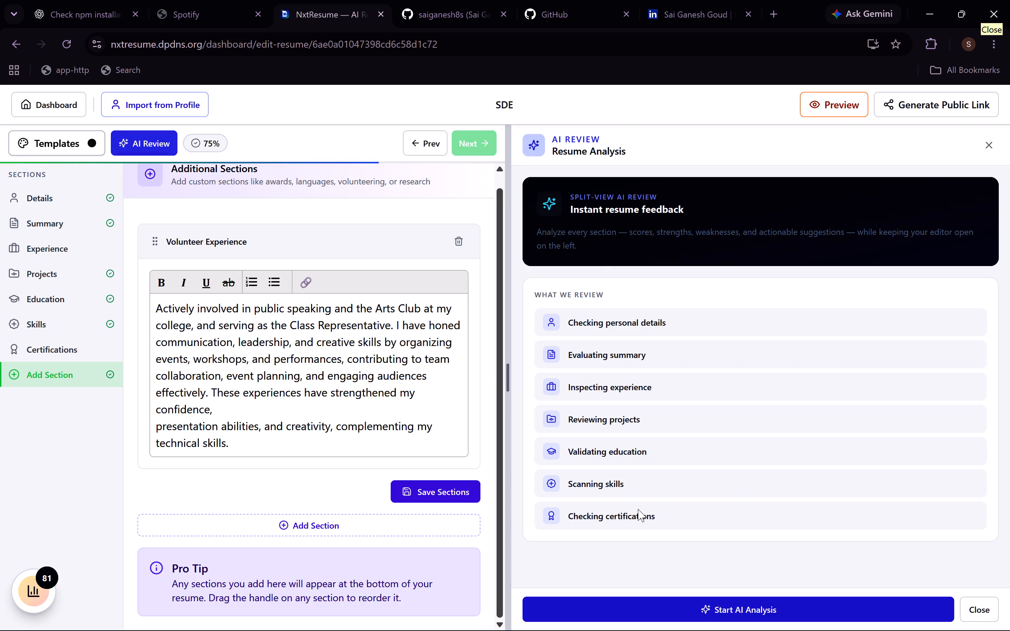
{"action": "scroll", "coordinate": [638, 509], "scroll_direction": "down", "scroll_amount": 1}
{"action": "left_click", "coordinate": [667, 608]}
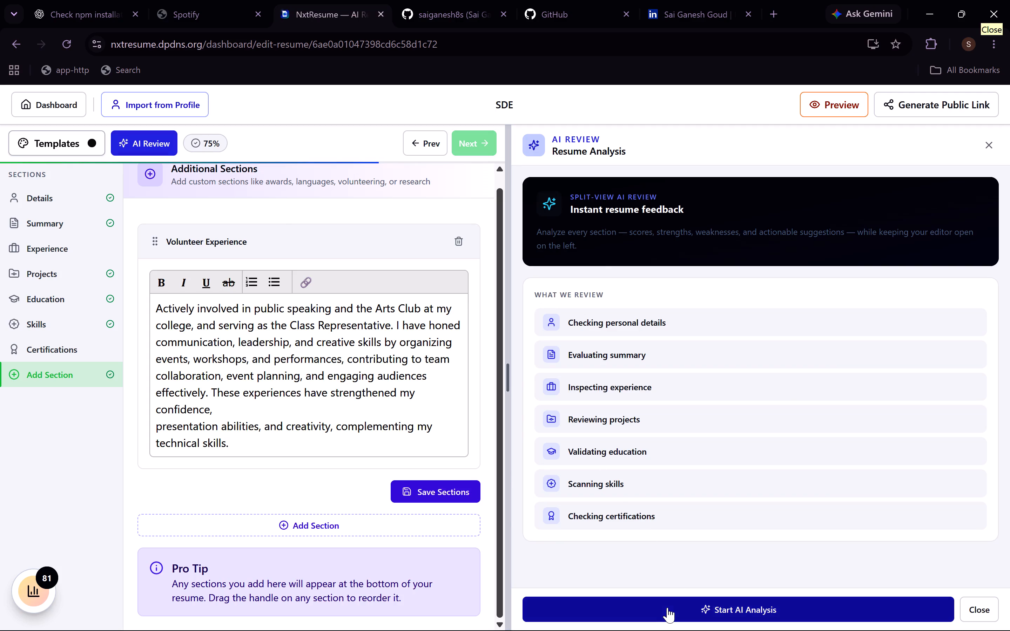
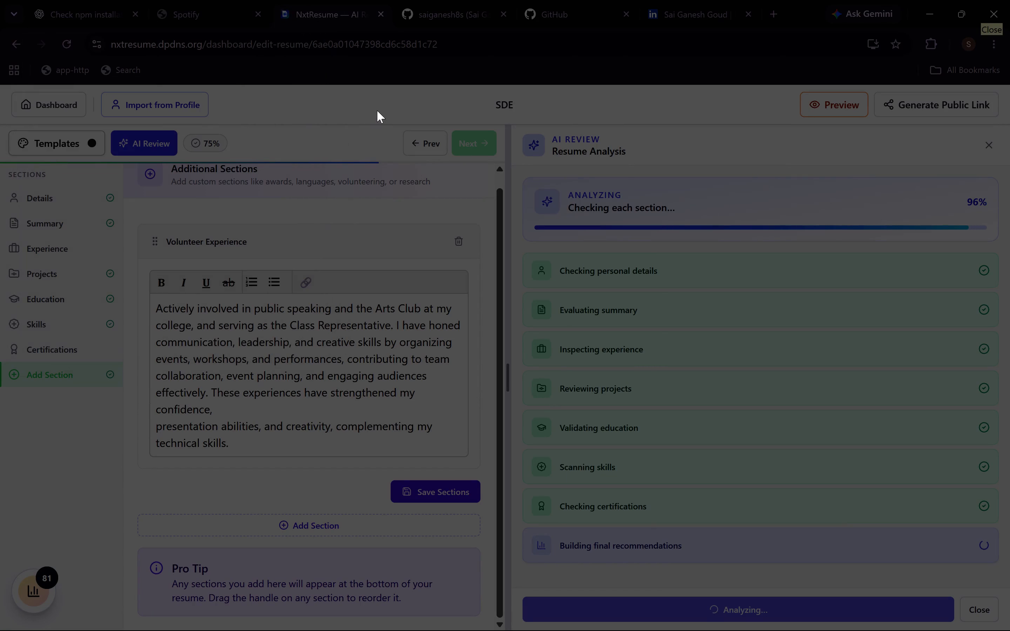
Examine the AI review's scorecard, section breakdown, strengths, weaknesses and suggestions for the SDE resume.
{"action": "left_click", "coordinate": [377, 110]}
{"action": "scroll", "coordinate": [621, 386], "scroll_direction": "down", "scroll_amount": 2}
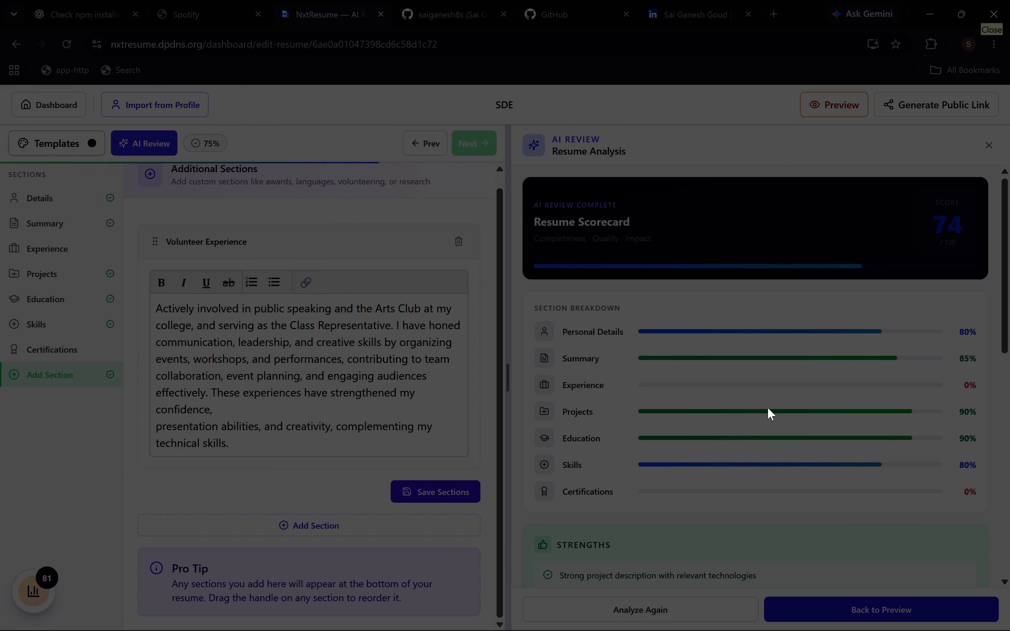
{"action": "scroll", "coordinate": [767, 406], "scroll_direction": "down", "scroll_amount": 5}
{"action": "scroll", "coordinate": [767, 406], "scroll_direction": "up", "scroll_amount": 6}
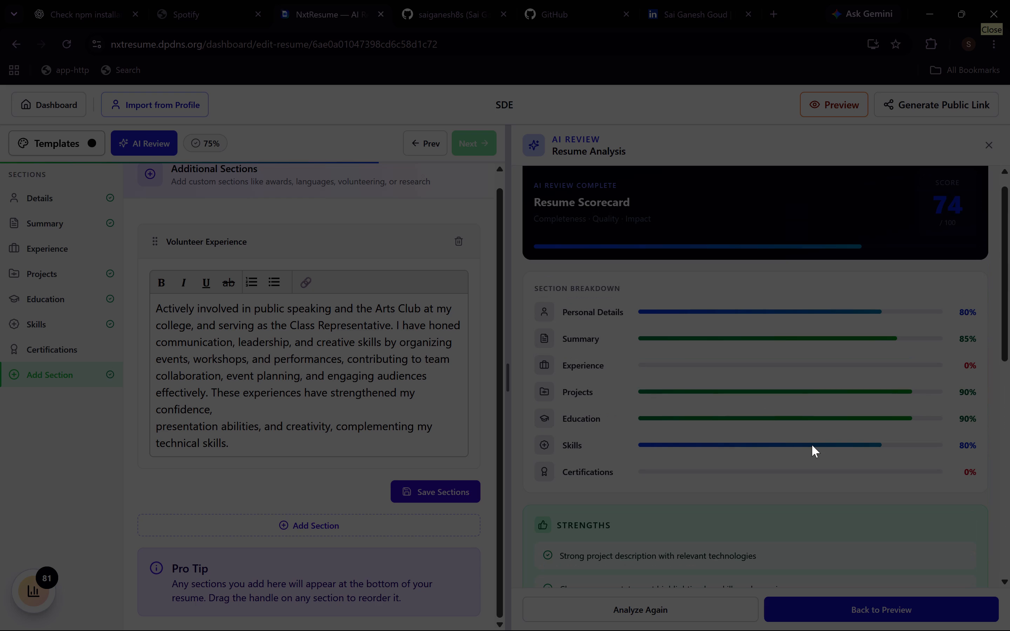
{"action": "scroll", "coordinate": [812, 445], "scroll_direction": "down", "scroll_amount": 1}
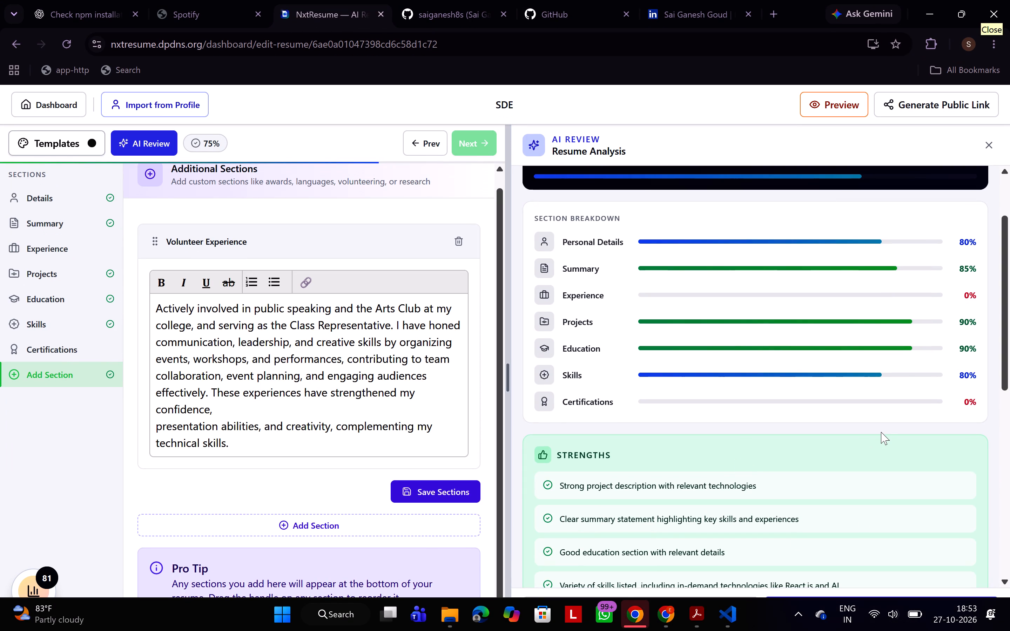
{"action": "scroll", "coordinate": [881, 432], "scroll_direction": "down", "scroll_amount": 2}
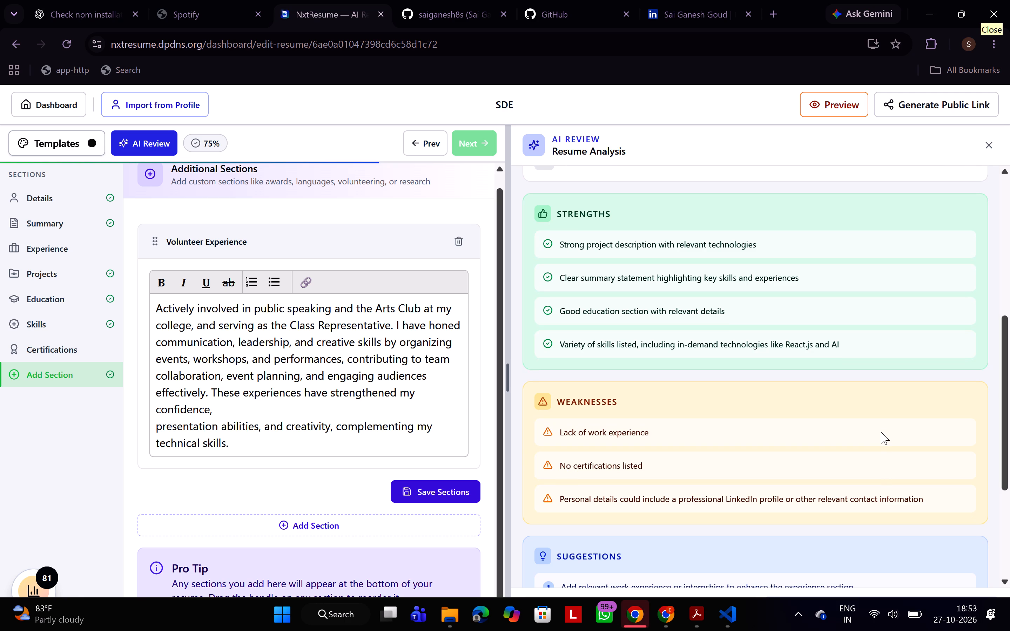
{"action": "scroll", "coordinate": [811, 379], "scroll_direction": "down", "scroll_amount": 5}
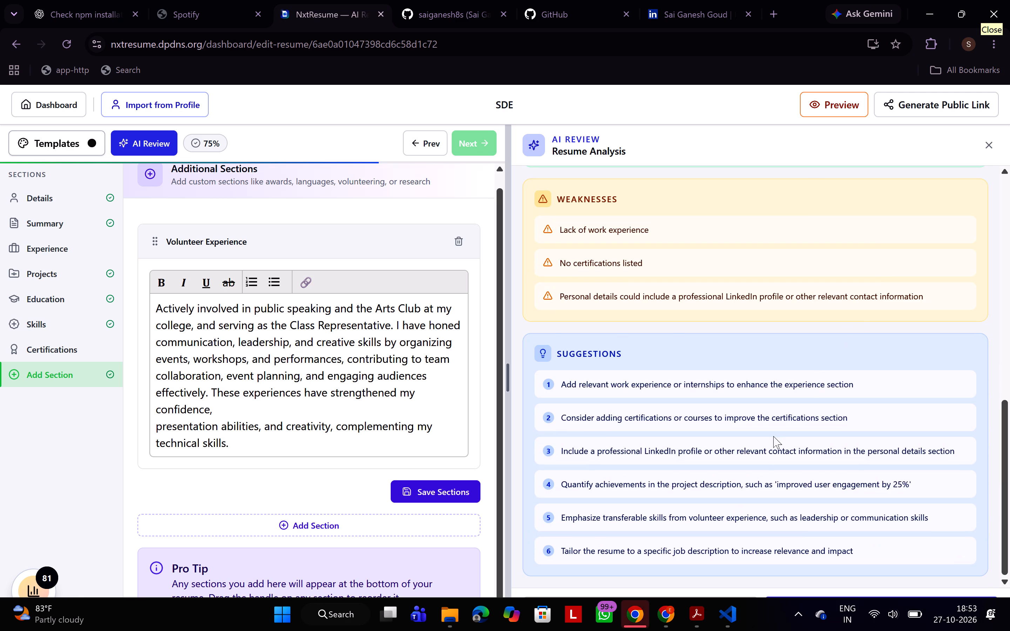
{"action": "left_click", "coordinate": [762, 463]}
{"action": "scroll", "coordinate": [760, 500], "scroll_direction": "up", "scroll_amount": 6}
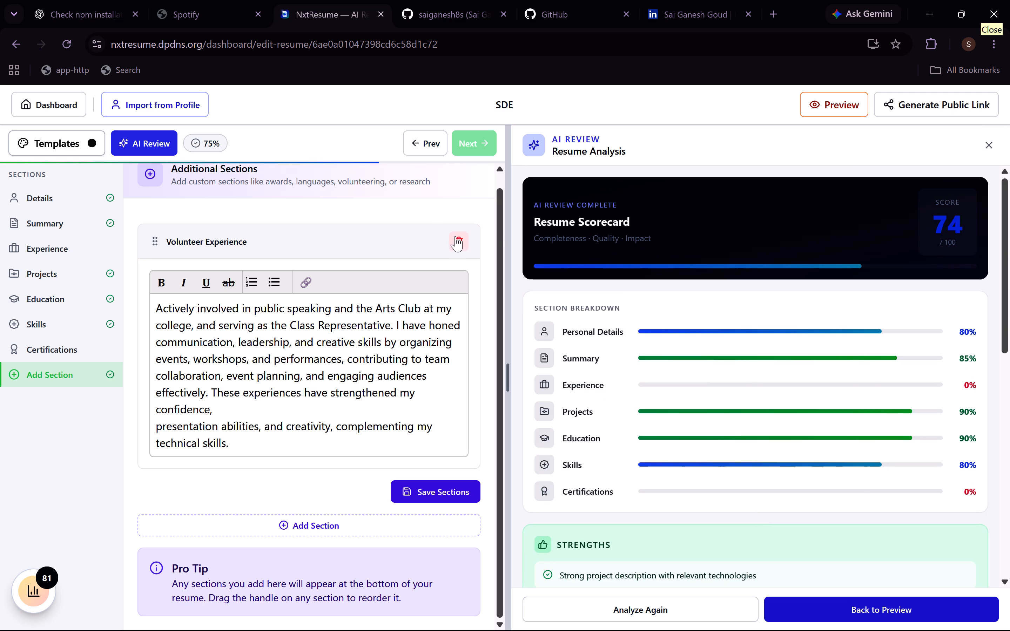
{"action": "scroll", "coordinate": [356, 249], "scroll_direction": "up", "scroll_amount": 4}
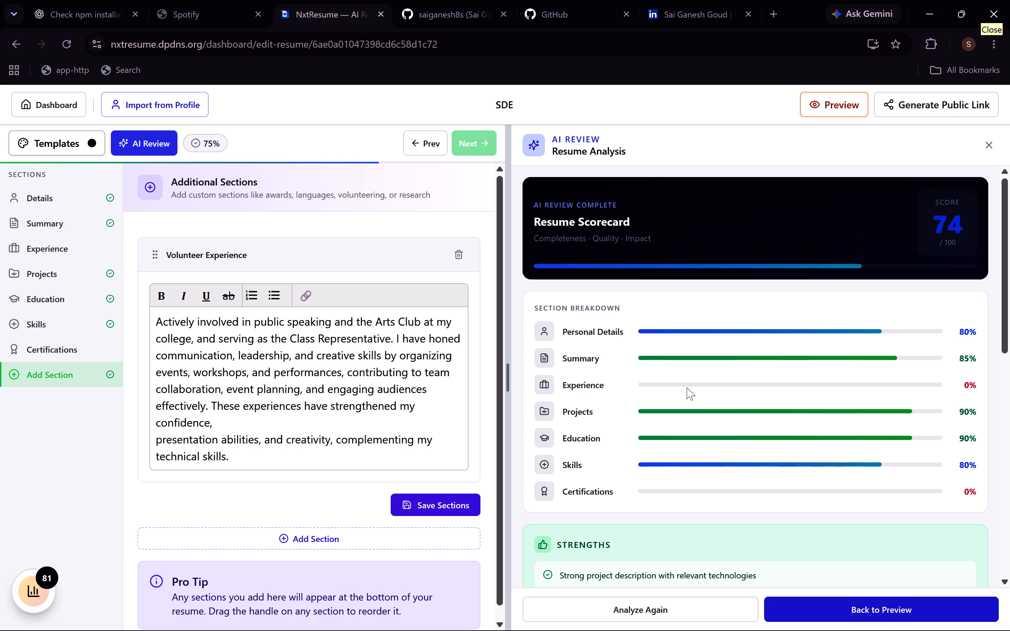
{"action": "scroll", "coordinate": [687, 387], "scroll_direction": "down", "scroll_amount": 3}
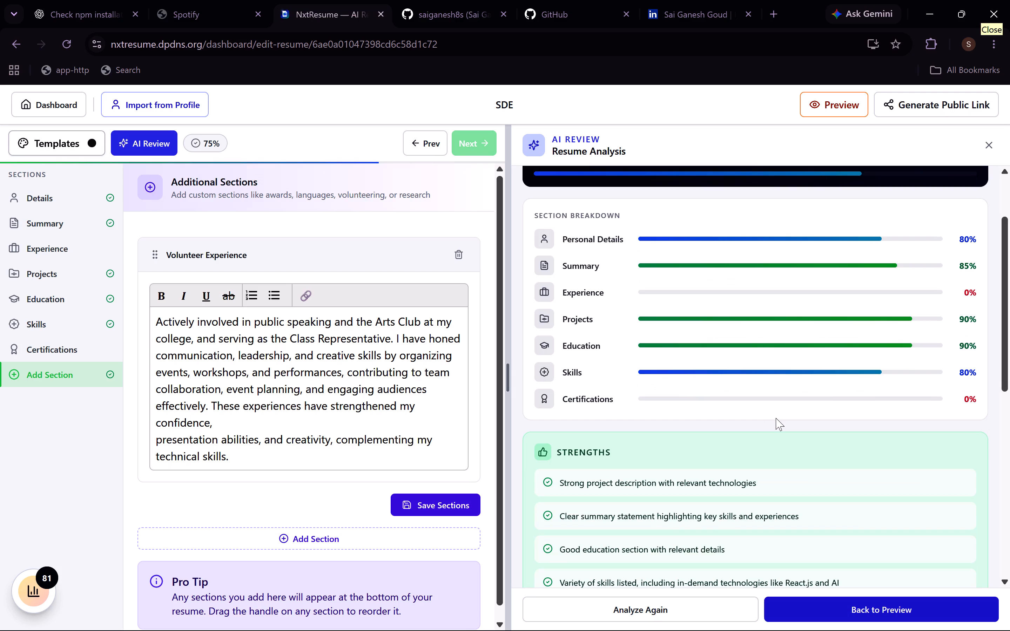
{"action": "scroll", "coordinate": [776, 418], "scroll_direction": "up", "scroll_amount": 4}
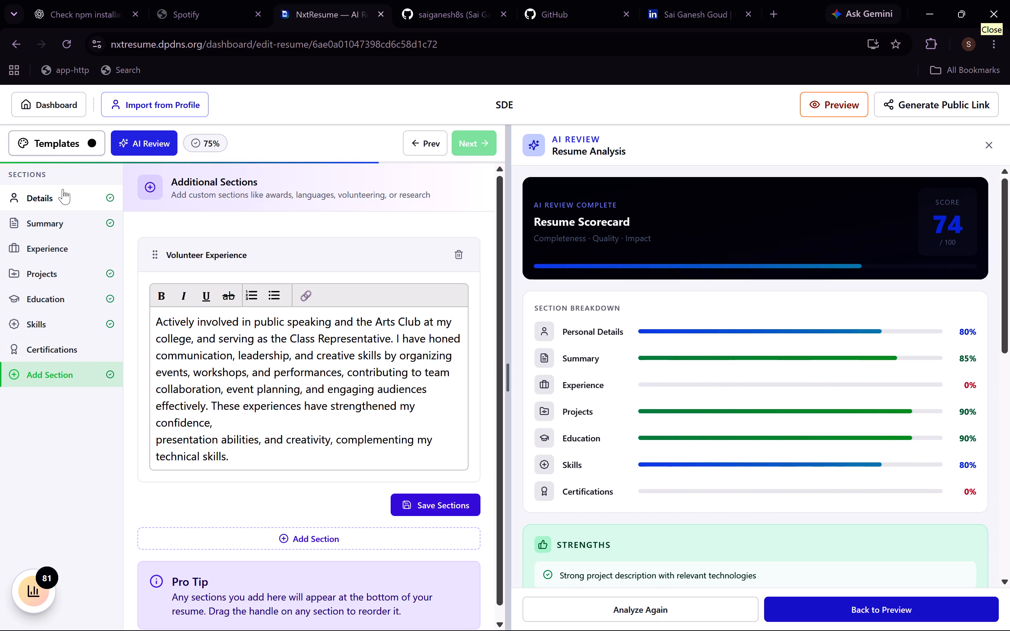
Check the personal details section against the AI review's weaknesses and suggestions, and close the review.
{"action": "left_click", "coordinate": [63, 189]}
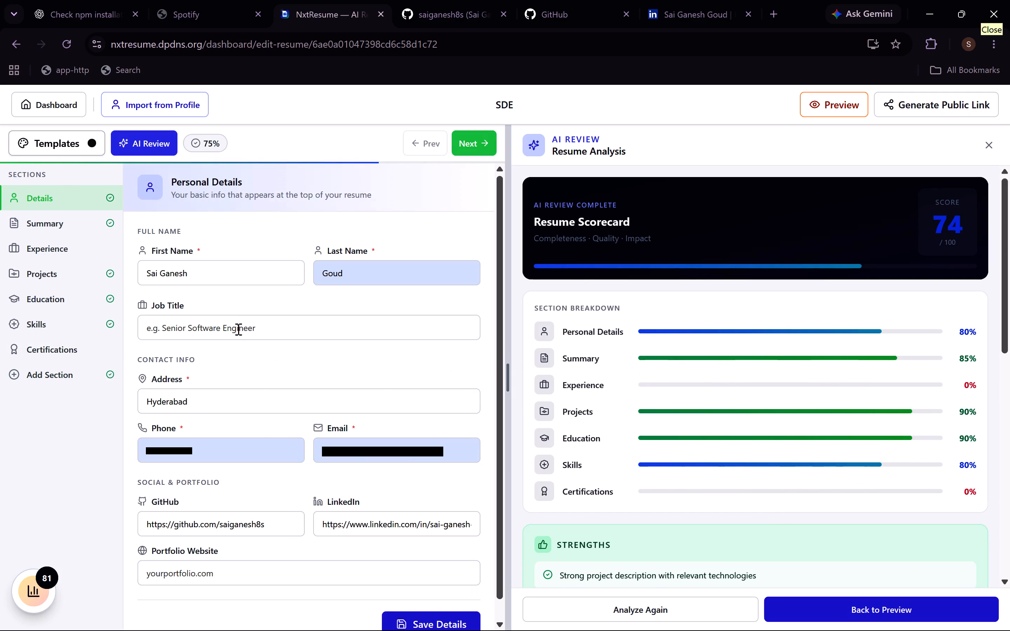
{"action": "scroll", "coordinate": [237, 329], "scroll_direction": "down", "scroll_amount": 2}
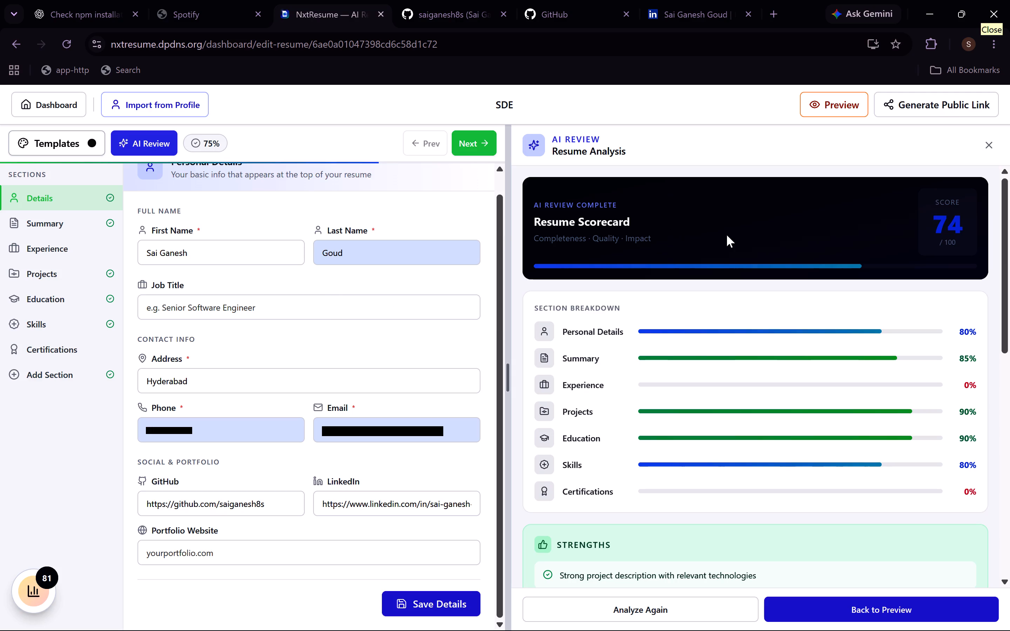
{"action": "scroll", "coordinate": [893, 217], "scroll_direction": "down", "scroll_amount": 10}
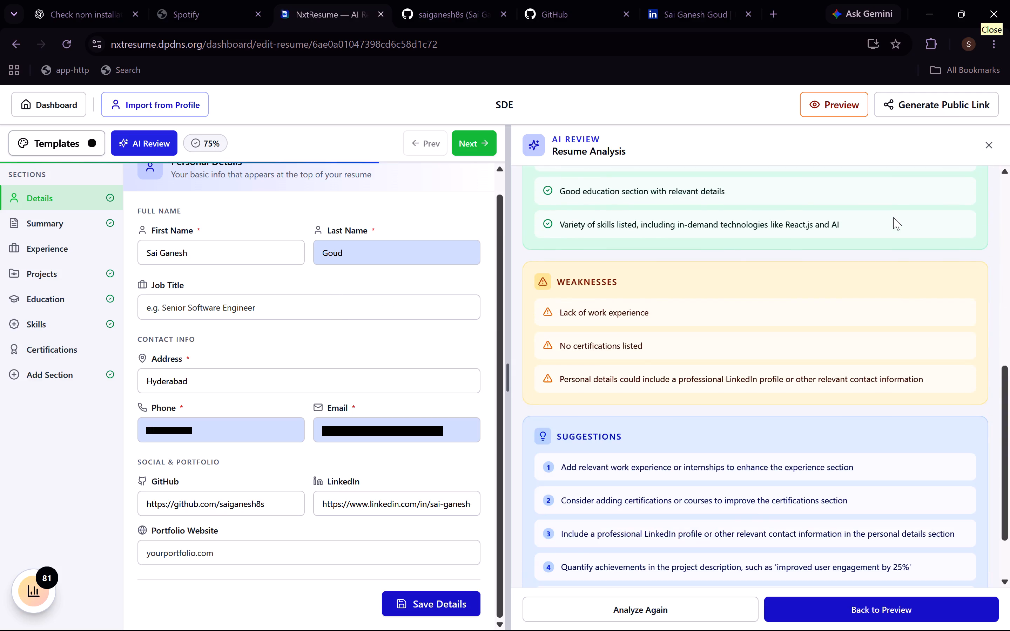
{"action": "scroll", "coordinate": [893, 217], "scroll_direction": "up", "scroll_amount": 7}
{"action": "left_click", "coordinate": [990, 148]}
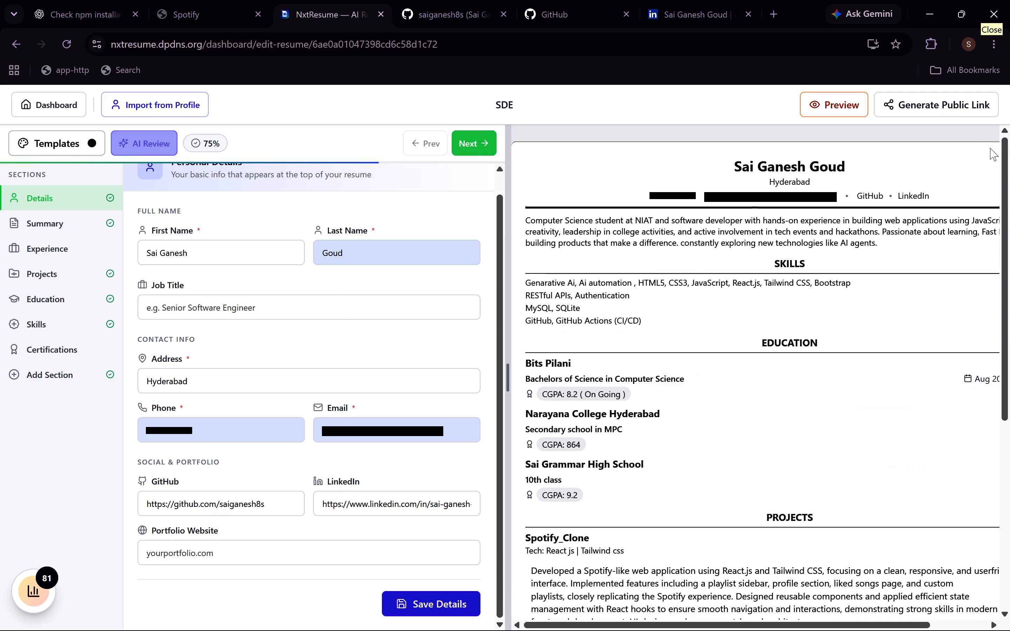
Widen the resume preview to show the full page width and look over the resume.
{"action": "scroll", "coordinate": [822, 396], "scroll_direction": "down", "scroll_amount": 7}
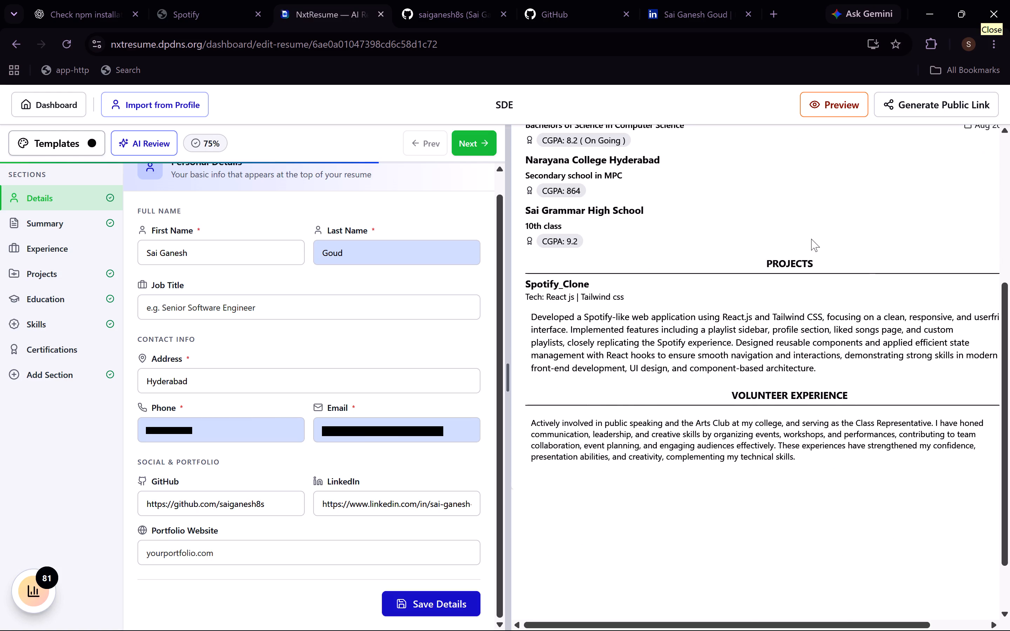
{"action": "scroll", "coordinate": [811, 239], "scroll_direction": "up", "scroll_amount": 5}
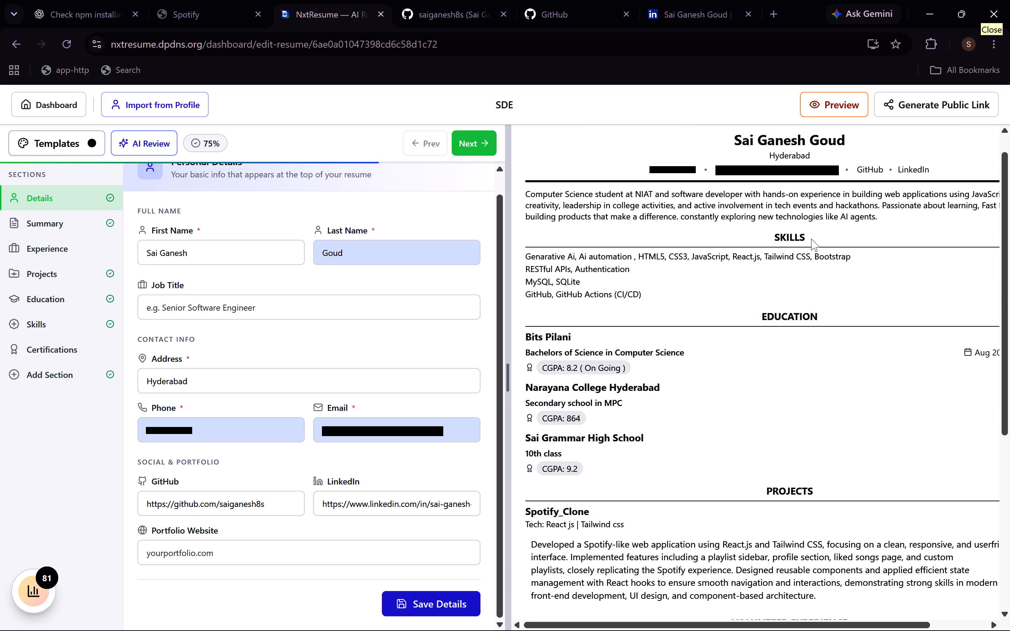
{"action": "scroll", "coordinate": [805, 319], "scroll_direction": "left", "scroll_amount": 4}
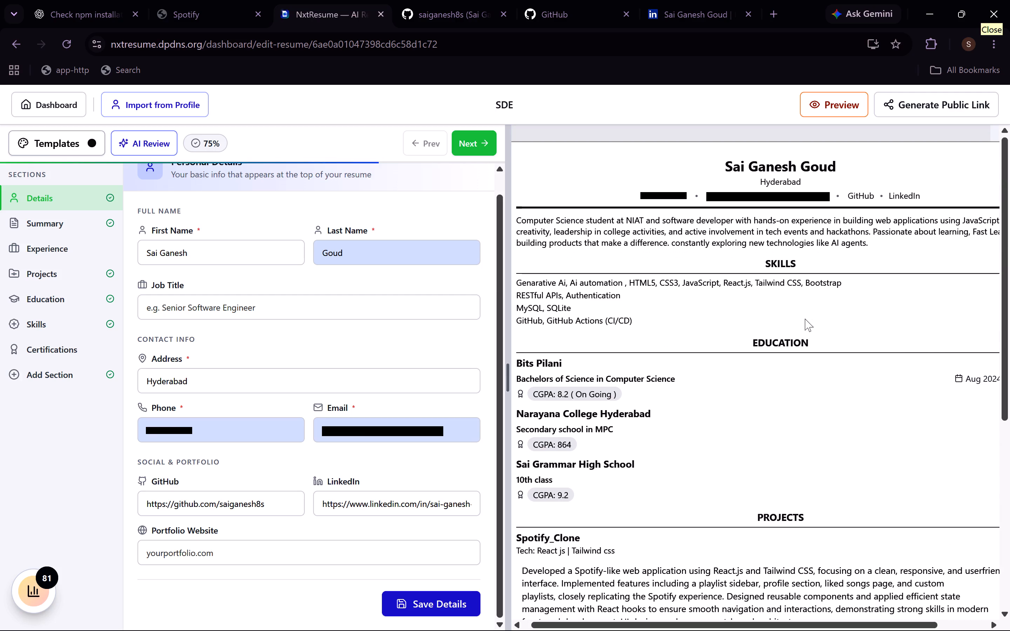
{"action": "left_click", "coordinate": [507, 379]}
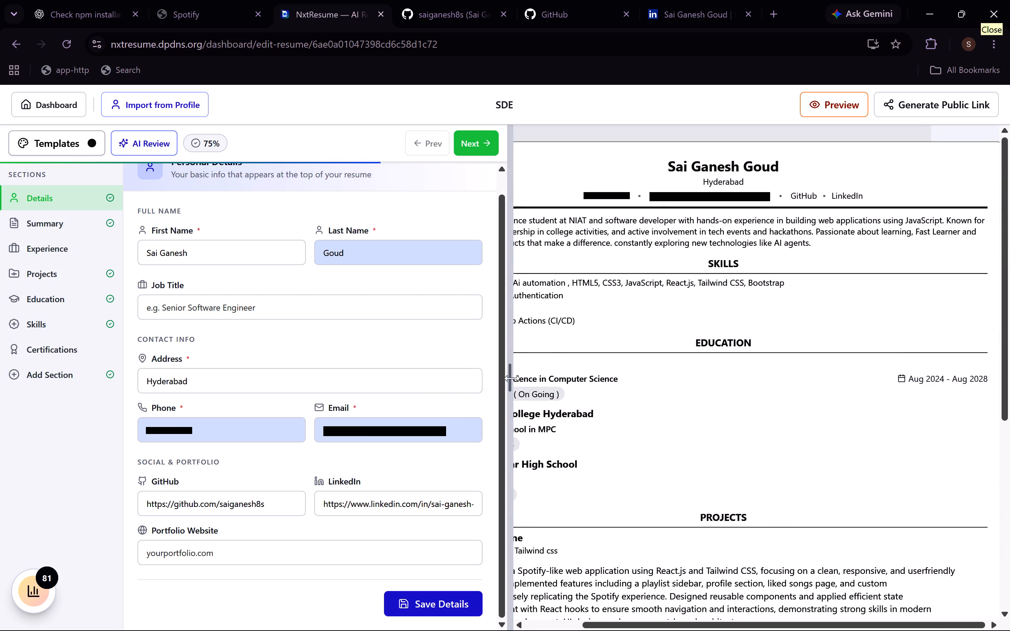
{"action": "left_click_drag", "start_coordinate": [509, 380], "coordinate": [479, 384]}
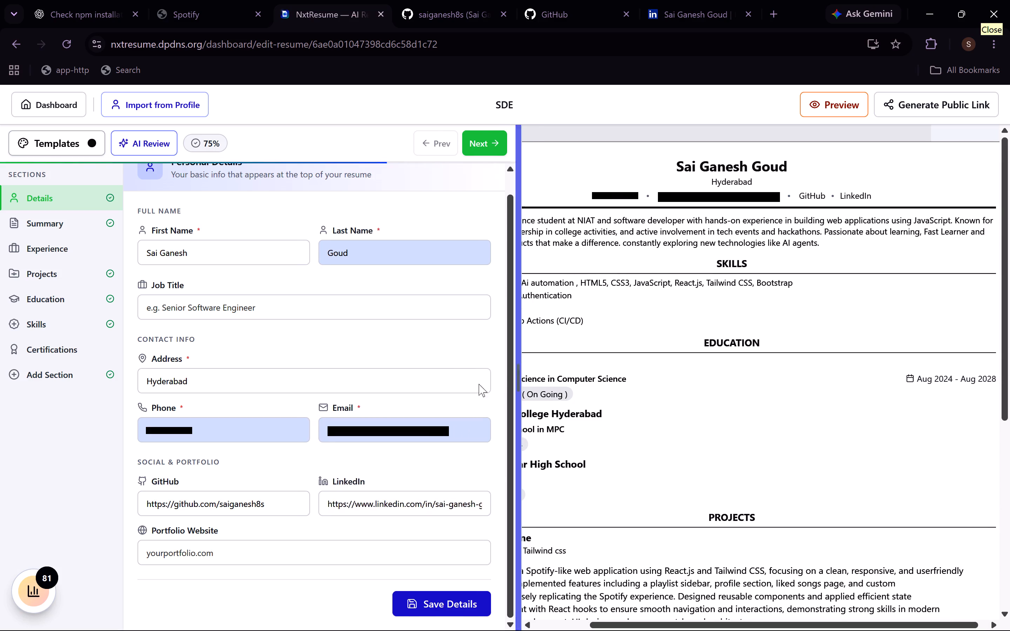
{"action": "left_click_drag", "start_coordinate": [479, 384], "coordinate": [368, 389]}
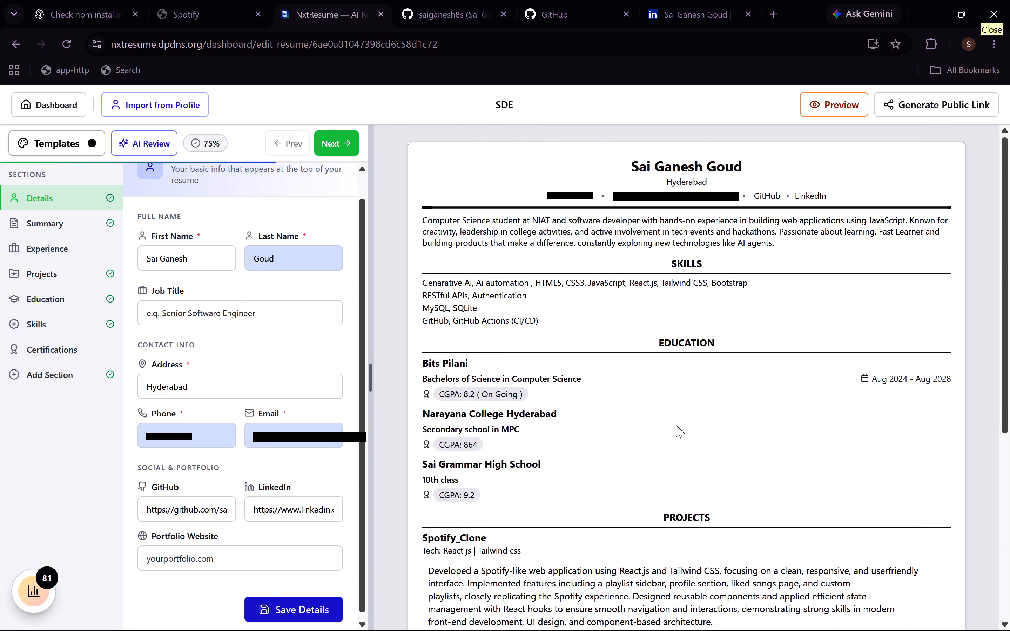
{"action": "scroll", "coordinate": [685, 434], "scroll_direction": "down", "scroll_amount": 7}
{"action": "scroll", "coordinate": [685, 434], "scroll_direction": "up", "scroll_amount": 8}
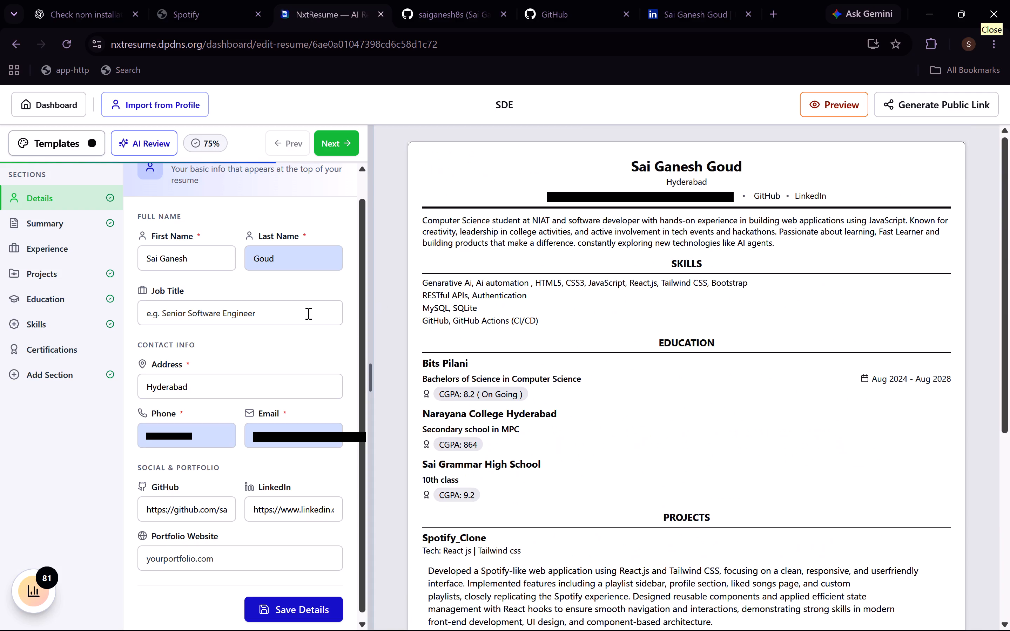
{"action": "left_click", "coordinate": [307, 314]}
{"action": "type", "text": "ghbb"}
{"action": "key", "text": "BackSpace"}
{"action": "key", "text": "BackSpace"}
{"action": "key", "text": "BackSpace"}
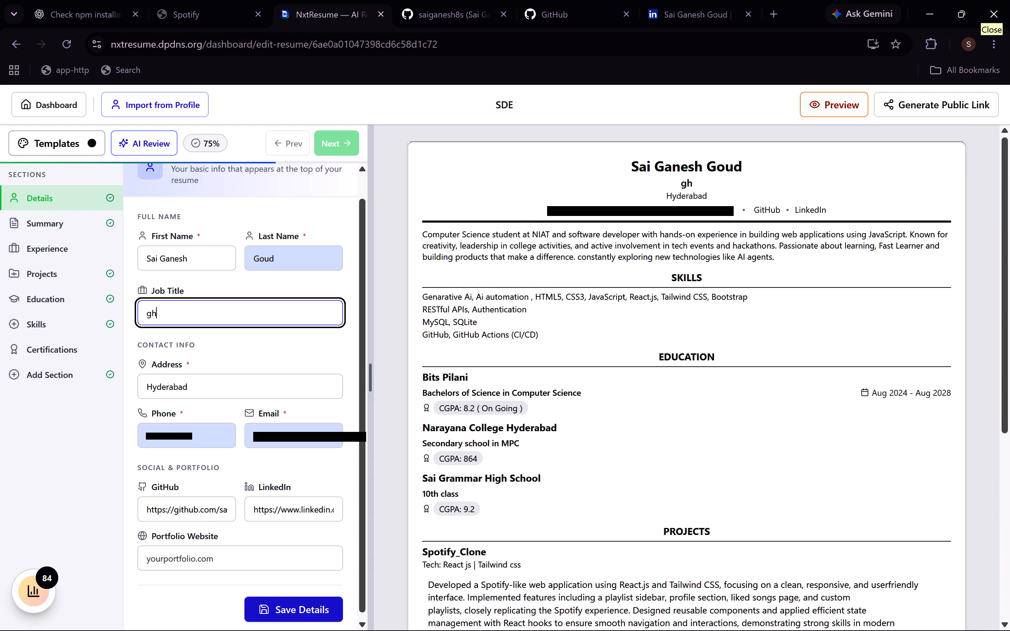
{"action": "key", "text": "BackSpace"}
View the Resume Score evaluation with its section breakdown and improvement tips, and close it.
{"action": "scroll", "coordinate": [215, 386], "scroll_direction": "down", "scroll_amount": 3}
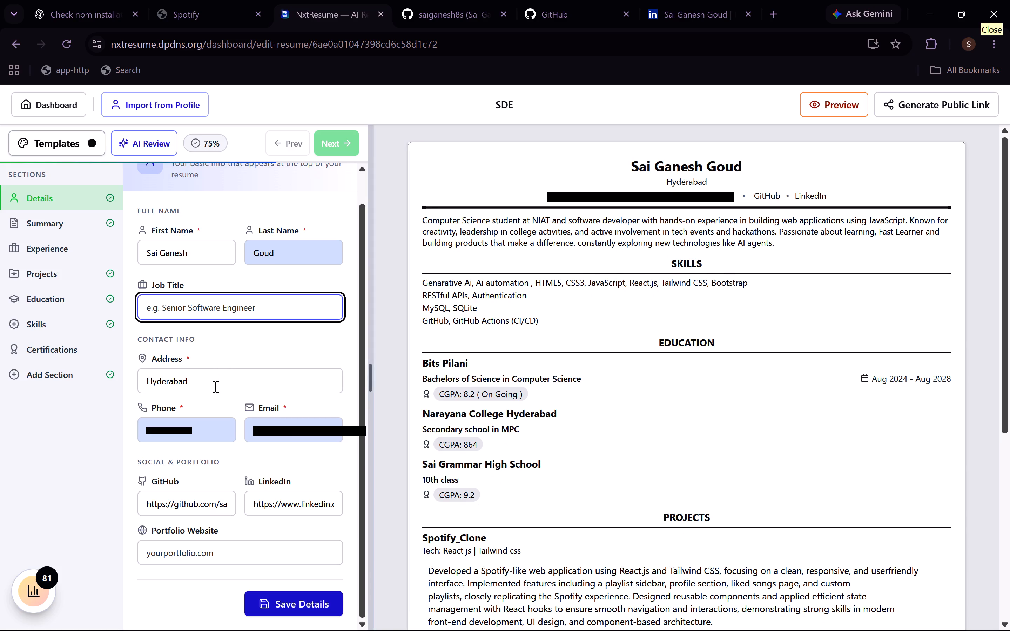
{"action": "scroll", "coordinate": [215, 386], "scroll_direction": "down", "scroll_amount": 1}
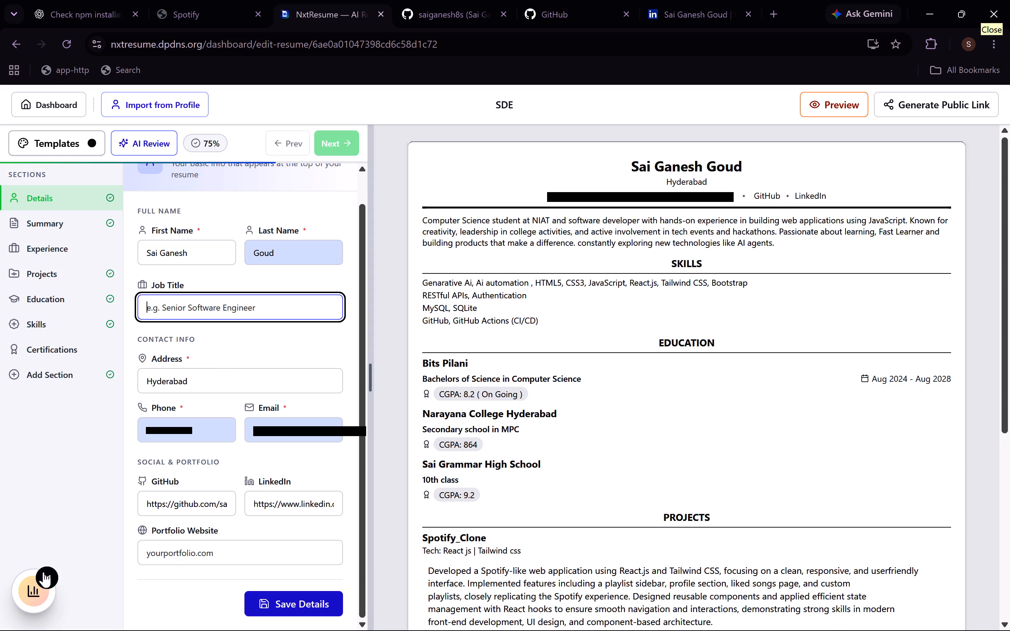
{"action": "left_click", "coordinate": [43, 572]}
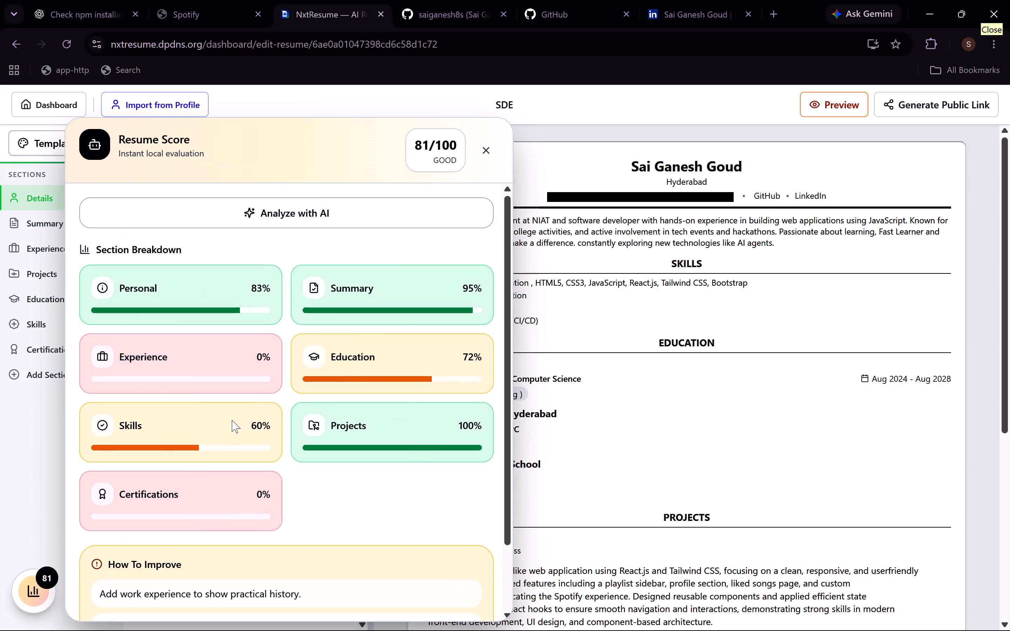
{"action": "scroll", "coordinate": [232, 420], "scroll_direction": "down", "scroll_amount": 3}
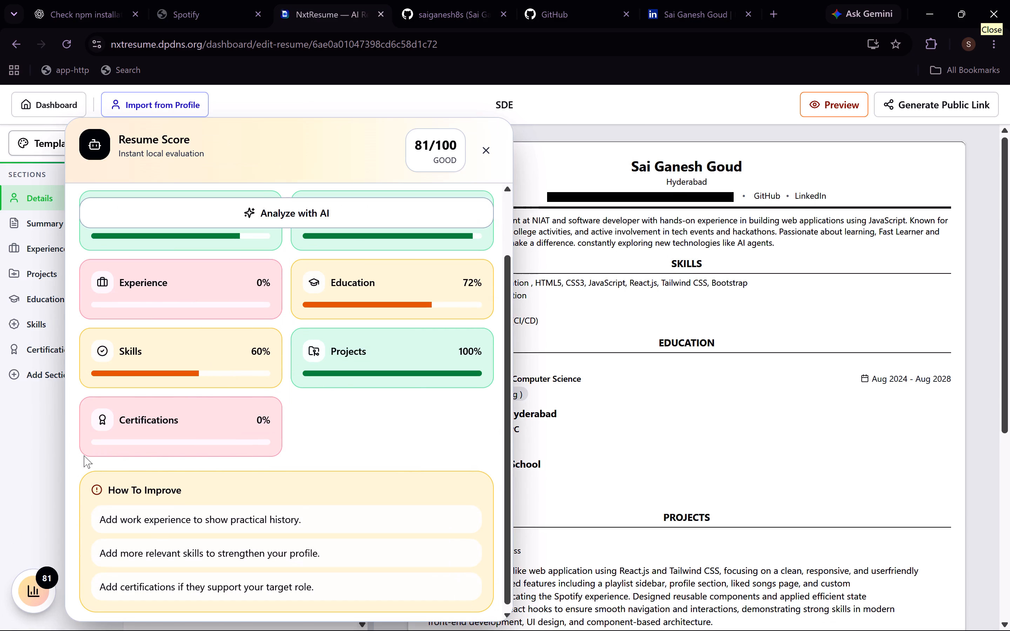
{"action": "left_click", "coordinate": [35, 466]}
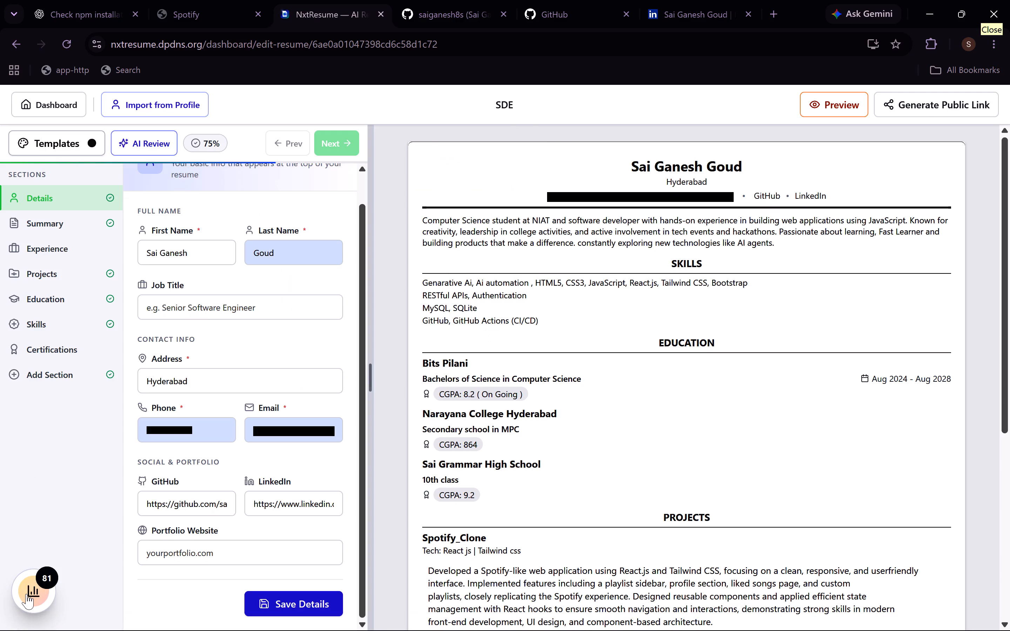
{"action": "left_click", "coordinate": [26, 594]}
{"action": "left_click", "coordinate": [21, 506]}
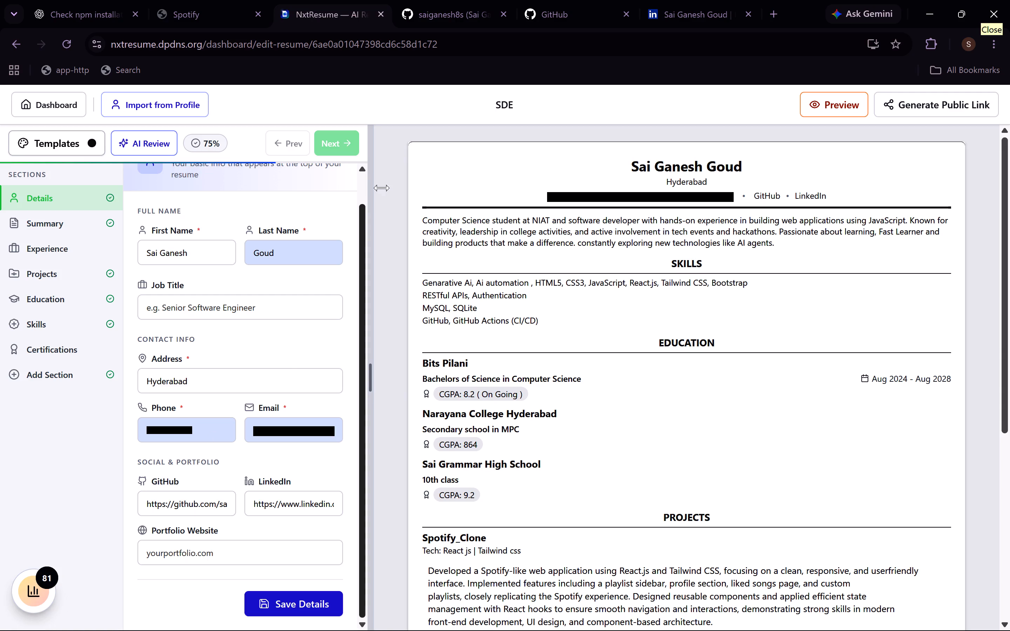
Read through the resume preview, examining the summary, skills, education, projects and volunteer experience sections.
{"action": "scroll", "coordinate": [421, 212], "scroll_direction": "down", "scroll_amount": 3}
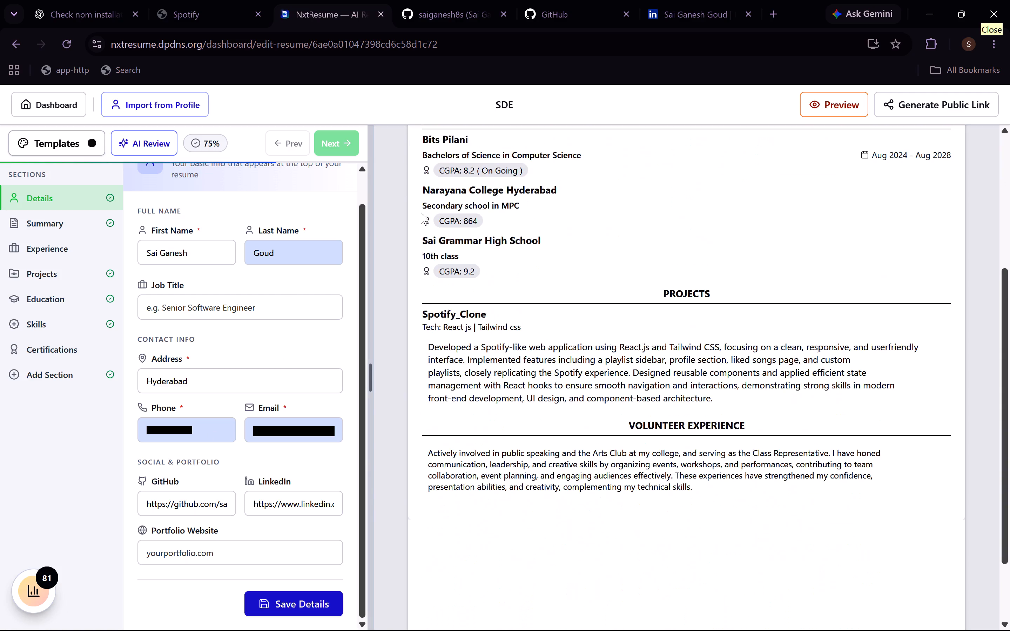
{"action": "scroll", "coordinate": [421, 212], "scroll_direction": "down", "scroll_amount": 3}
{"action": "scroll", "coordinate": [421, 212], "scroll_direction": "up", "scroll_amount": 7}
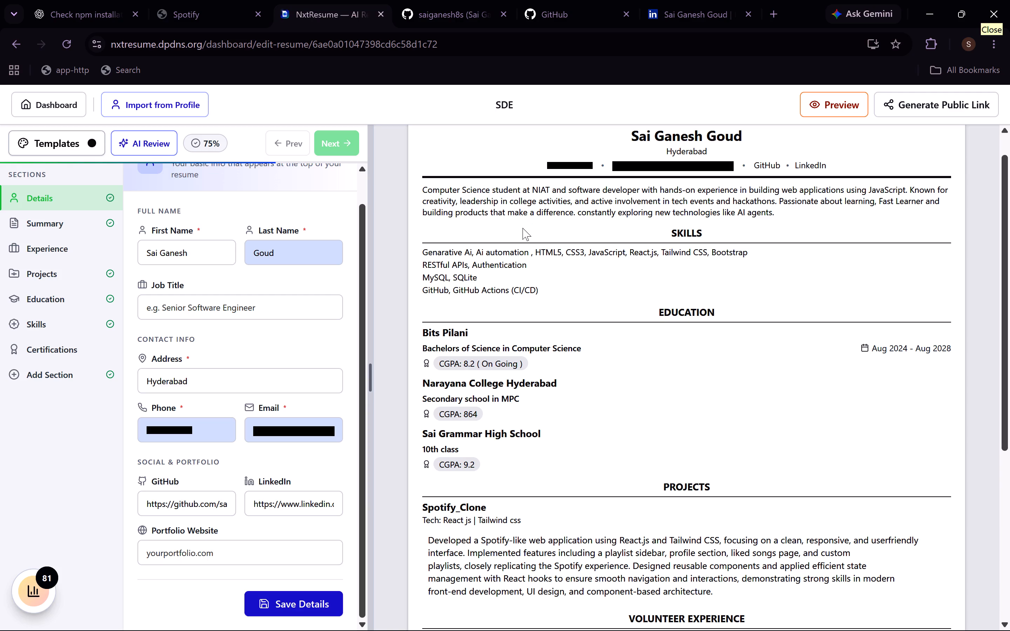
{"action": "scroll", "coordinate": [523, 228], "scroll_direction": "down", "scroll_amount": 1}
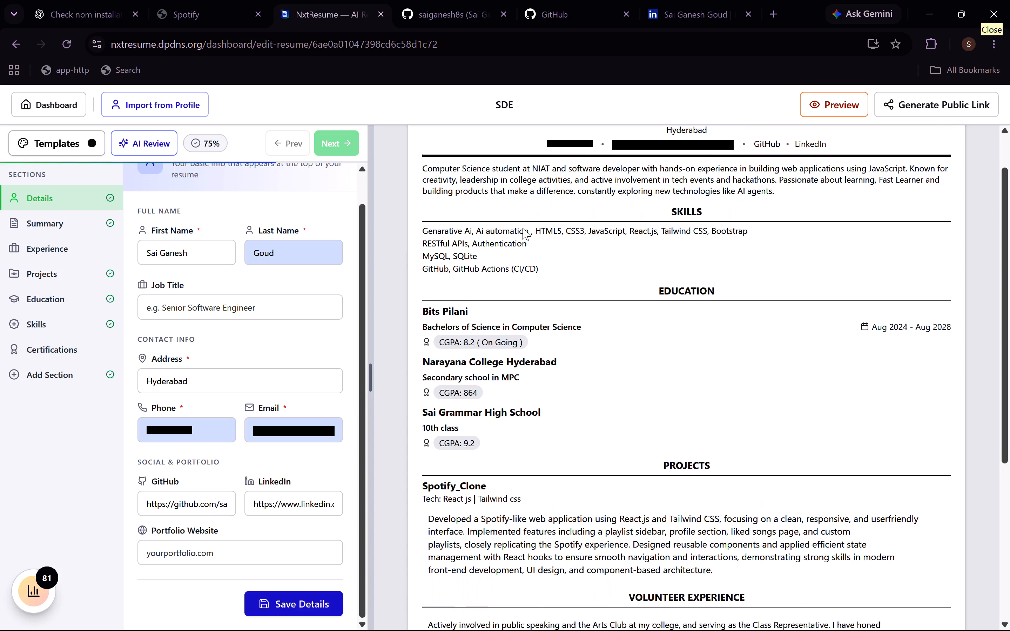
{"action": "scroll", "coordinate": [523, 228], "scroll_direction": "down", "scroll_amount": 3}
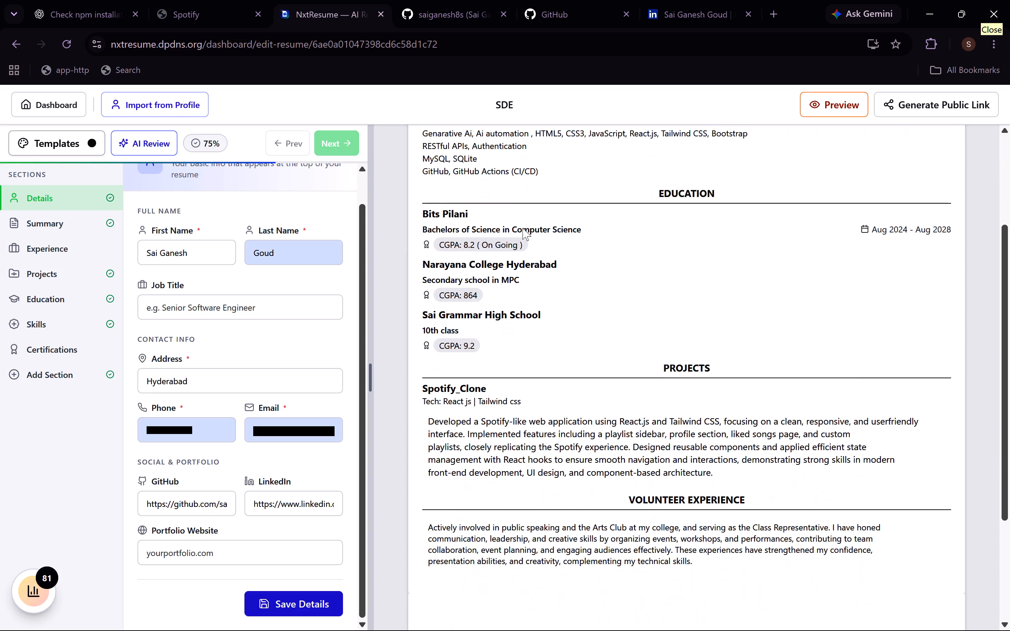
{"action": "scroll", "coordinate": [523, 228], "scroll_direction": "down", "scroll_amount": 3}
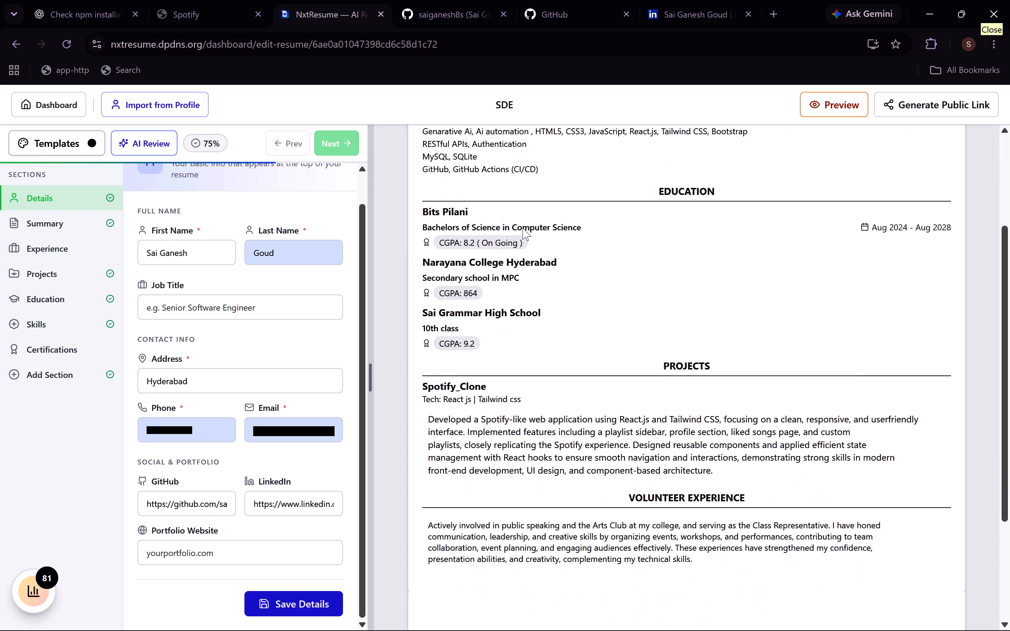
{"action": "scroll", "coordinate": [523, 228], "scroll_direction": "down", "scroll_amount": 2}
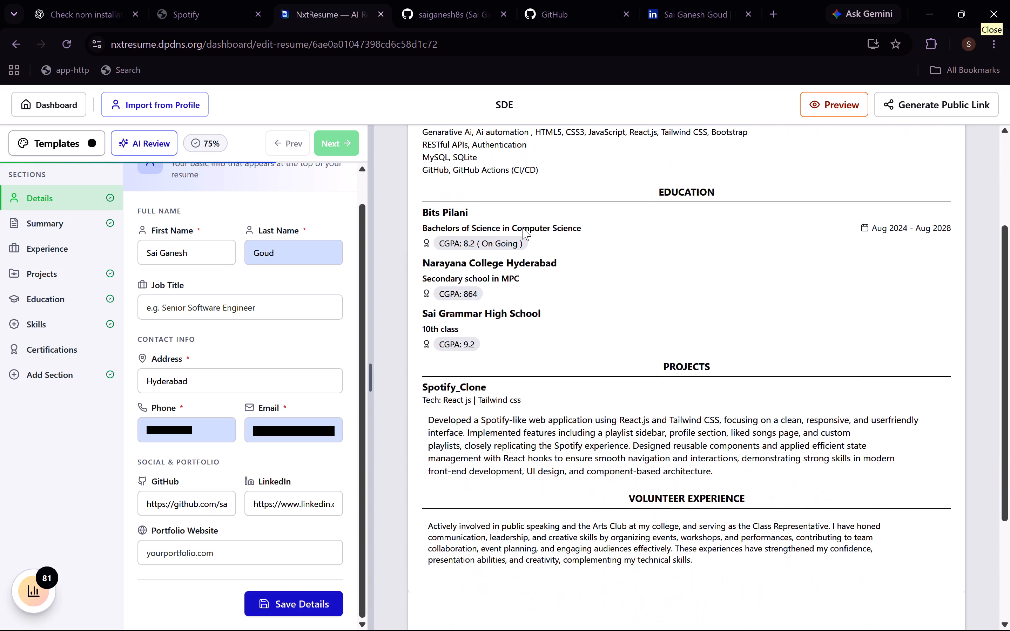
{"action": "scroll", "coordinate": [523, 228], "scroll_direction": "down", "scroll_amount": 3}
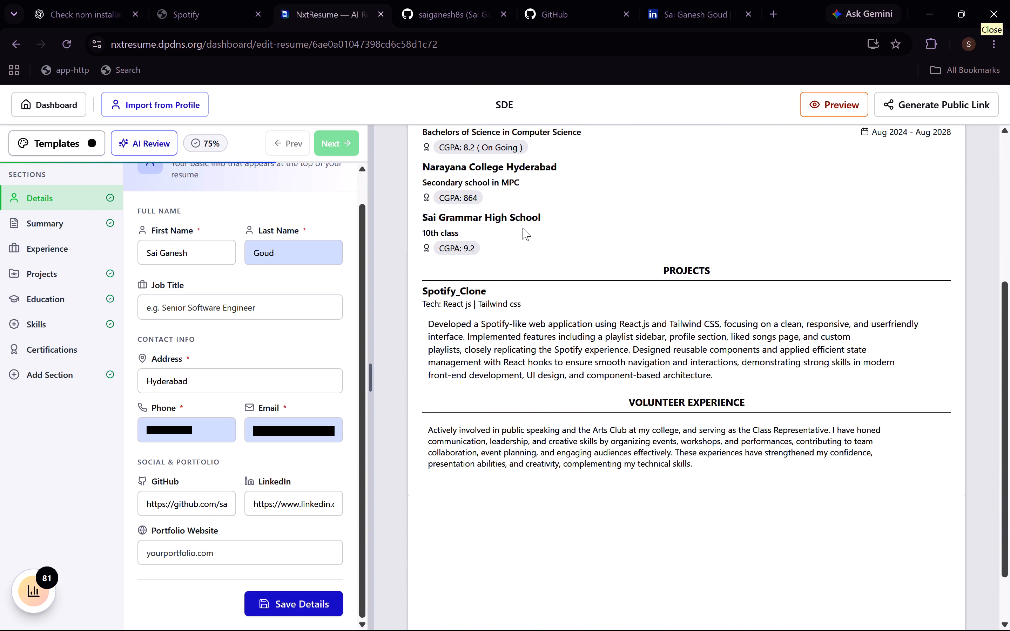
{"action": "scroll", "coordinate": [564, 416], "scroll_direction": "up", "scroll_amount": 1}
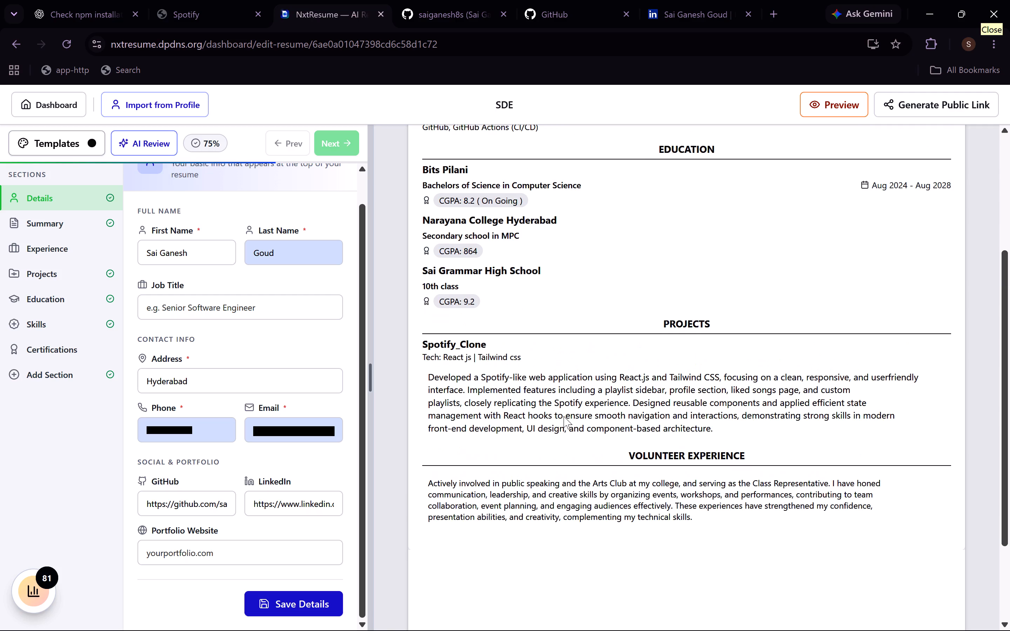
Reread the resume preview from the header and summary through skills, education, projects and volunteer experience.
{"action": "scroll", "coordinate": [564, 416], "scroll_direction": "up", "scroll_amount": 3}
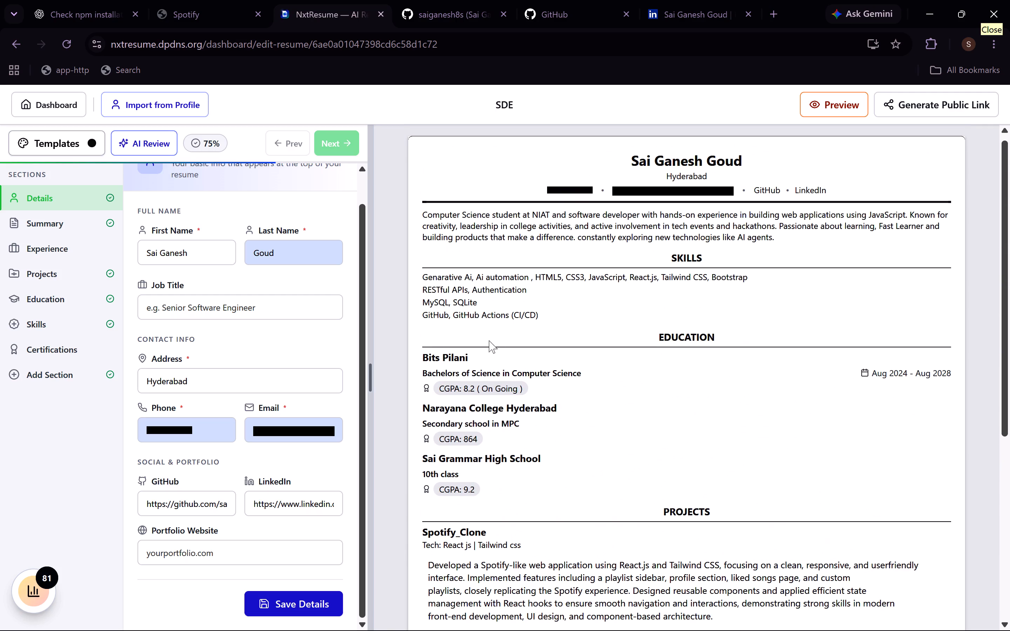
{"action": "scroll", "coordinate": [577, 373], "scroll_direction": "down", "scroll_amount": 1}
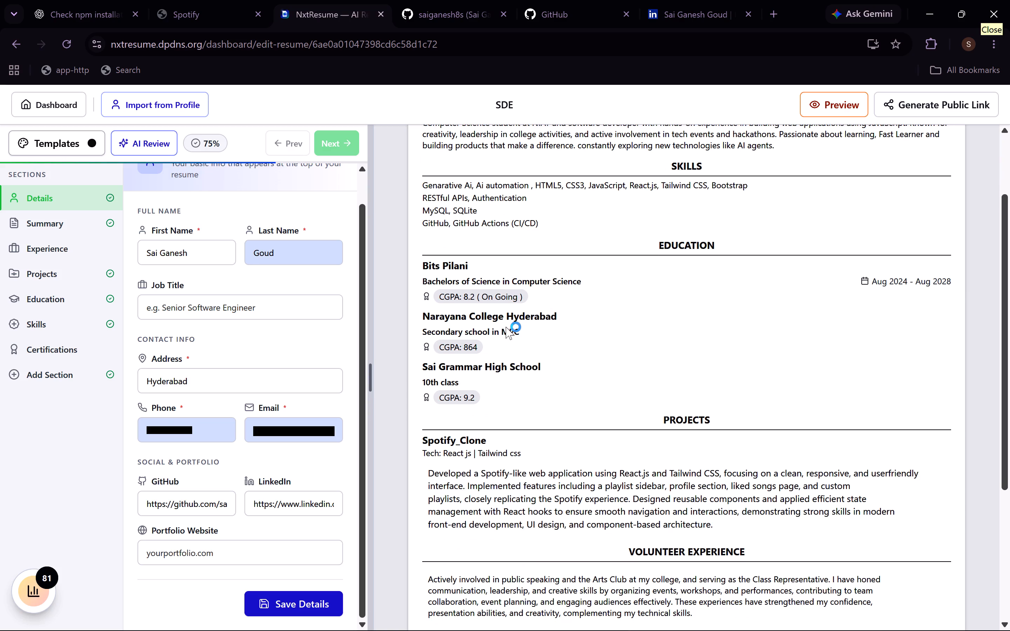
{"action": "scroll", "coordinate": [536, 445], "scroll_direction": "down", "scroll_amount": 1}
{"action": "scroll", "coordinate": [635, 379], "scroll_direction": "down", "scroll_amount": 1}
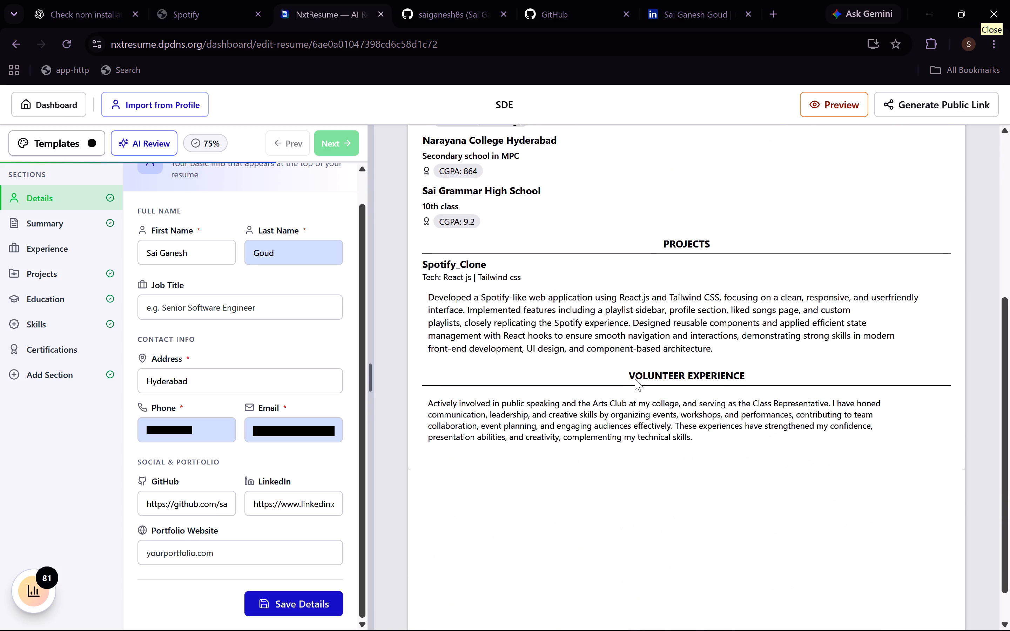
{"action": "scroll", "coordinate": [655, 427], "scroll_direction": "up", "scroll_amount": 4}
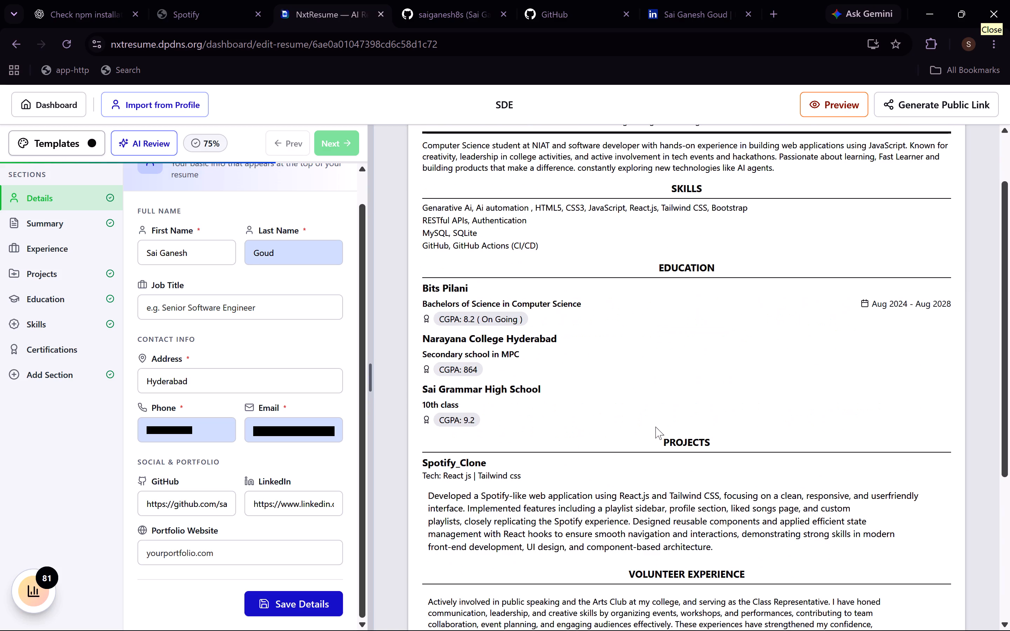
{"action": "scroll", "coordinate": [655, 427], "scroll_direction": "down", "scroll_amount": 1}
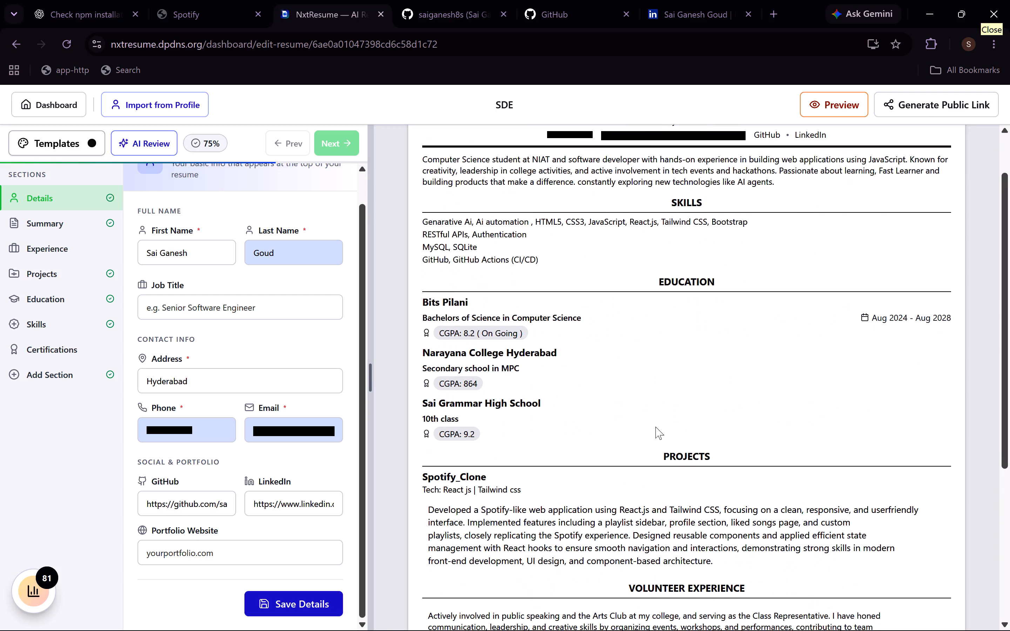
{"action": "scroll", "coordinate": [655, 427], "scroll_direction": "down", "scroll_amount": 1}
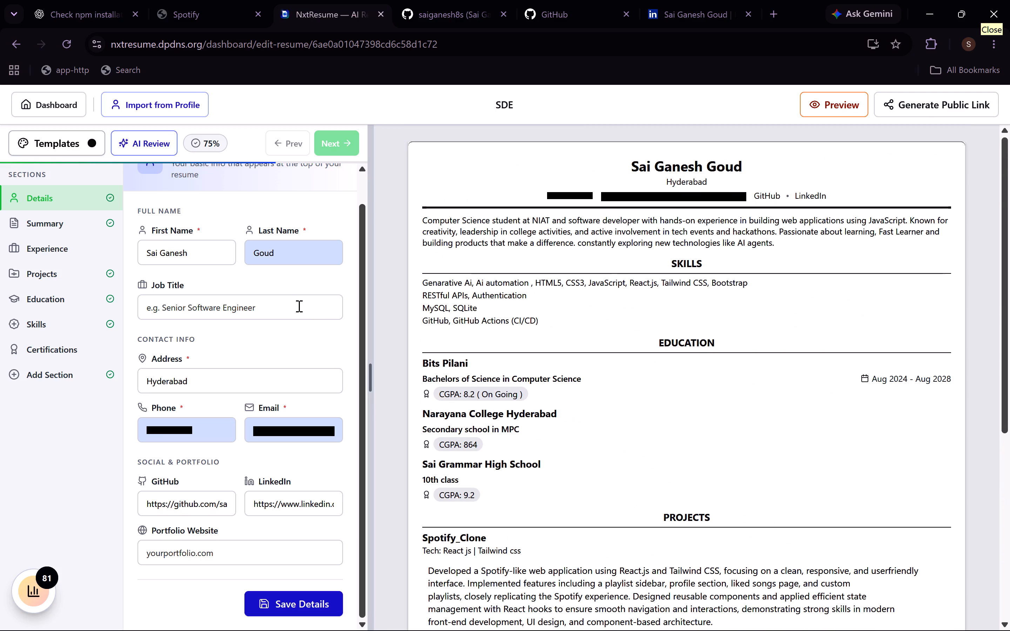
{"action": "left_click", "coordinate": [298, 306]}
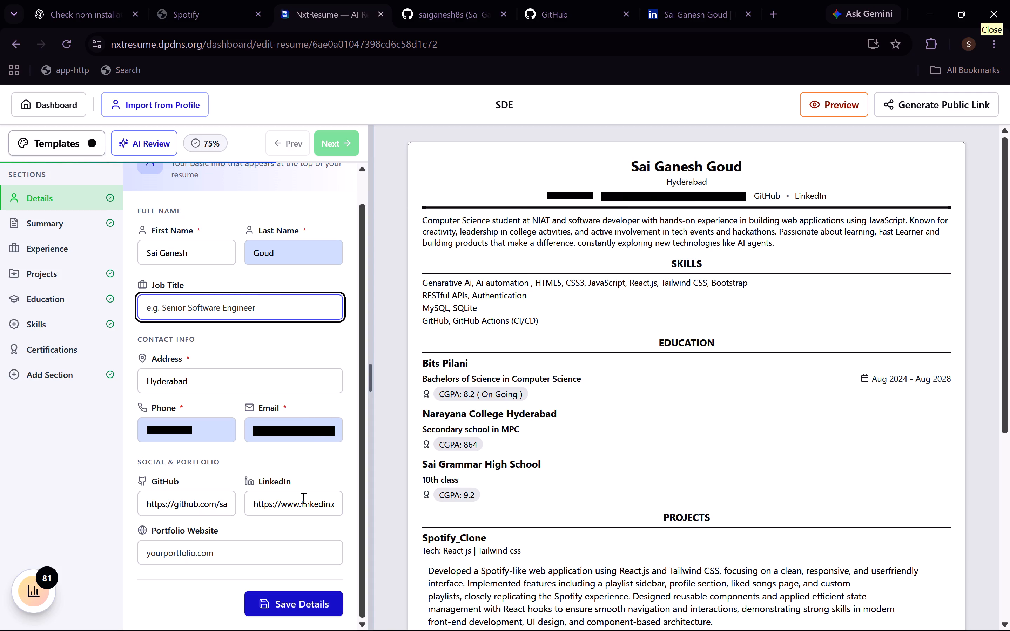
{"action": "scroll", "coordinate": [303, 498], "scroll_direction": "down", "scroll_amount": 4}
Open the professional summary section, read through the summary text and try to improve it with Enhance.
{"action": "left_click", "coordinate": [69, 222]}
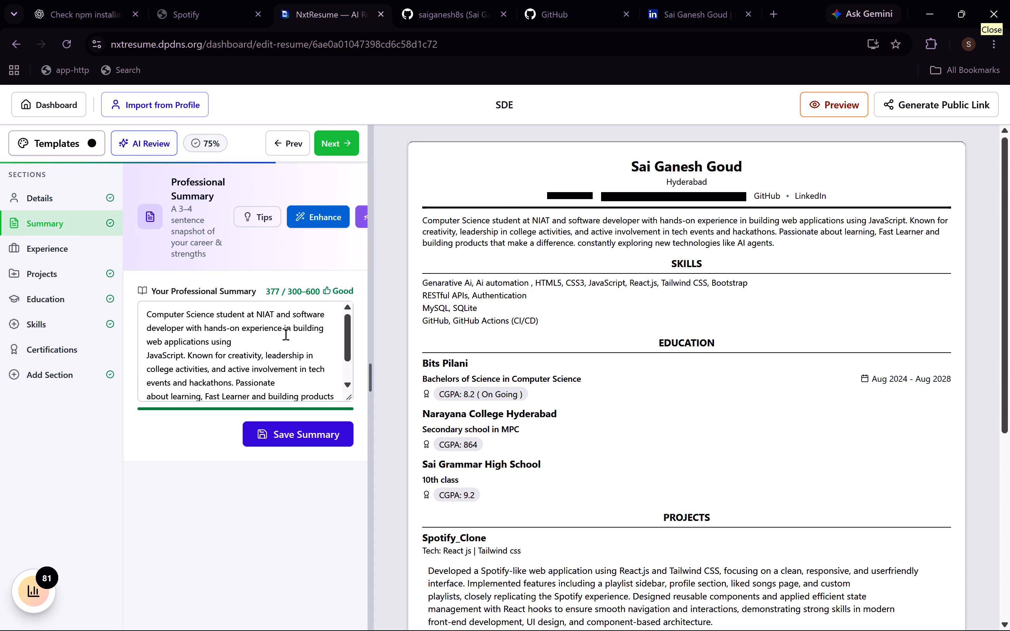
{"action": "scroll", "coordinate": [257, 352], "scroll_direction": "down", "scroll_amount": 3}
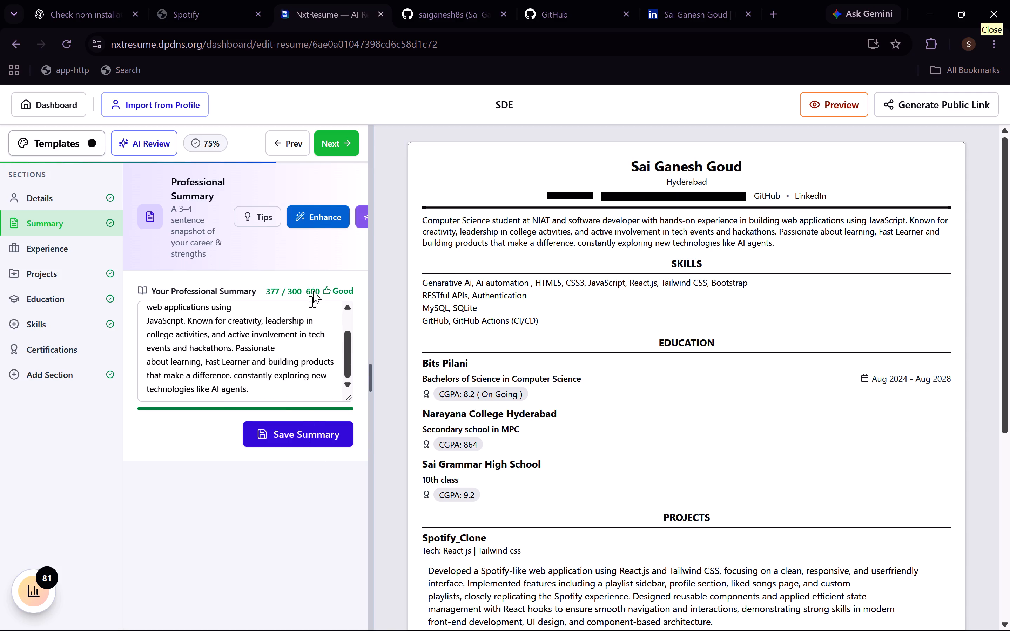
{"action": "scroll", "coordinate": [315, 213], "scroll_direction": "left", "scroll_amount": 2}
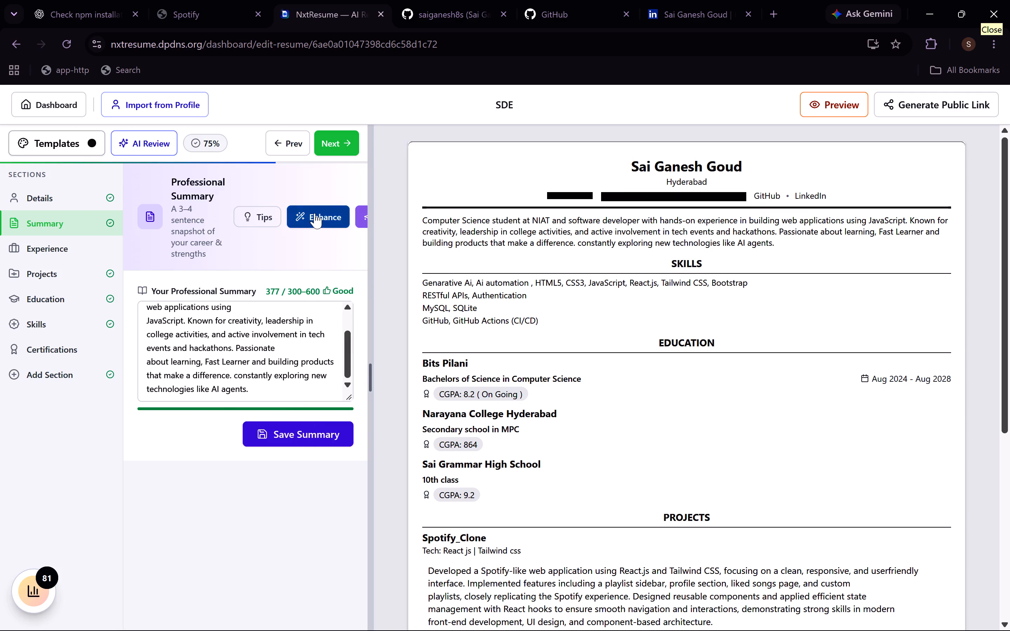
{"action": "left_click", "coordinate": [312, 217]}
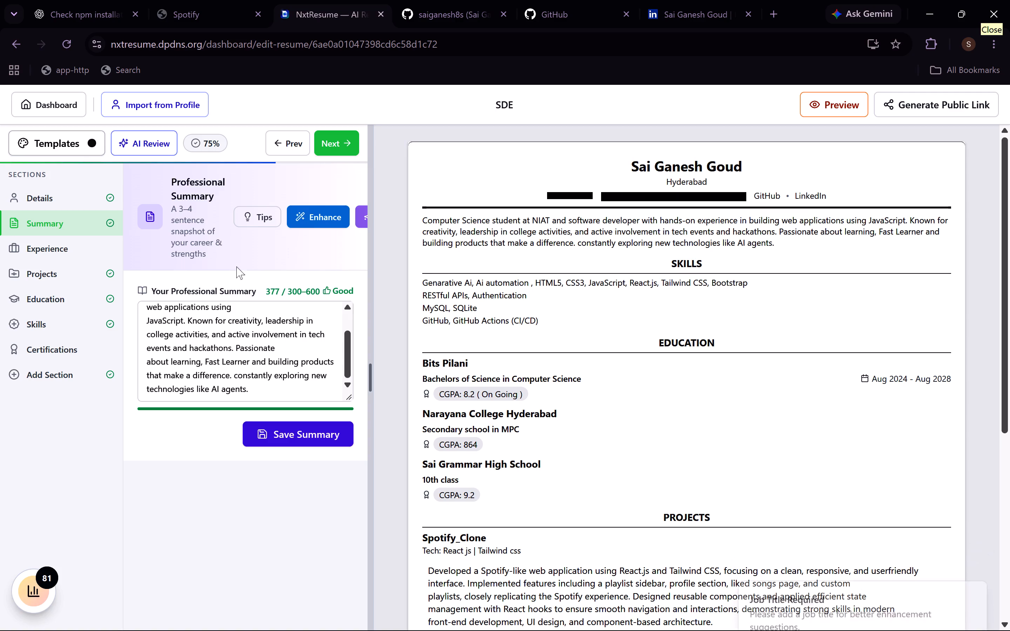
{"action": "scroll", "coordinate": [303, 212], "scroll_direction": "left", "scroll_amount": 2}
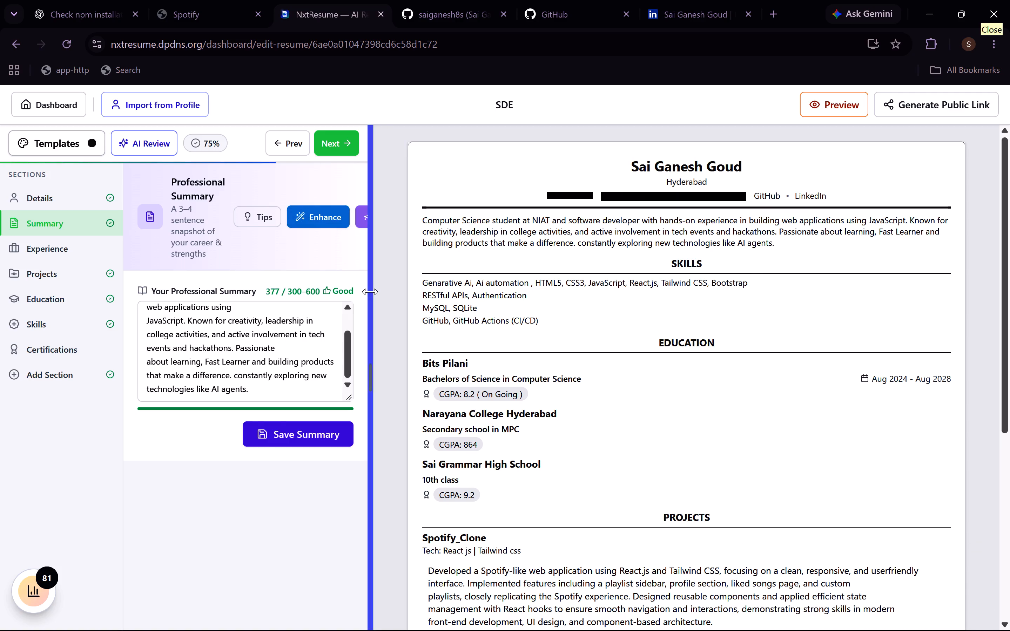
Widen the editing pane beside the resume preview and try to produce a professional summary with Generate.
{"action": "left_click_drag", "start_coordinate": [370, 292], "coordinate": [448, 289]}
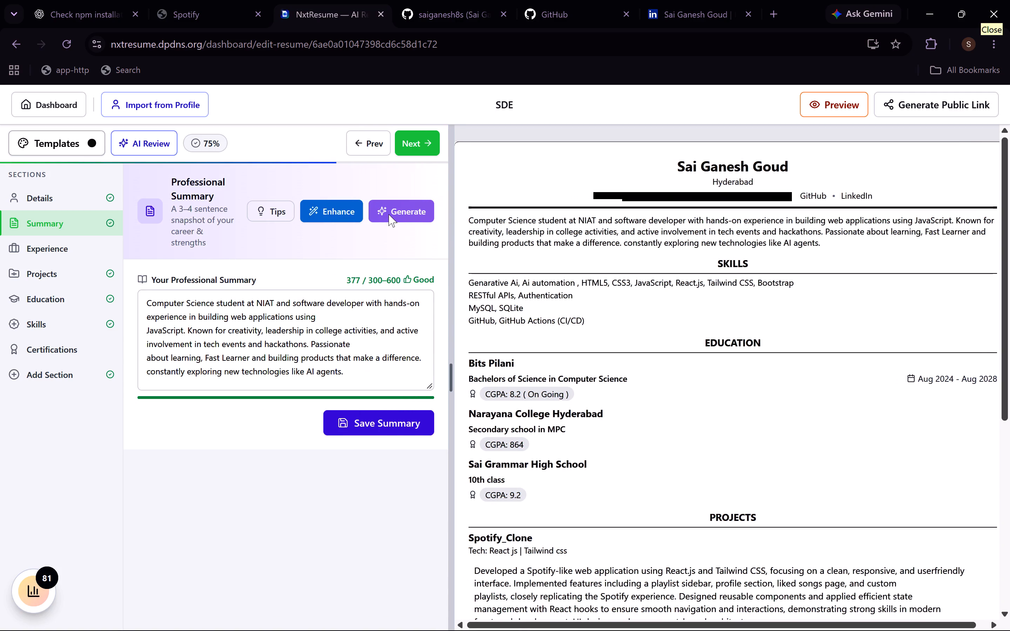
{"action": "left_click", "coordinate": [389, 214]}
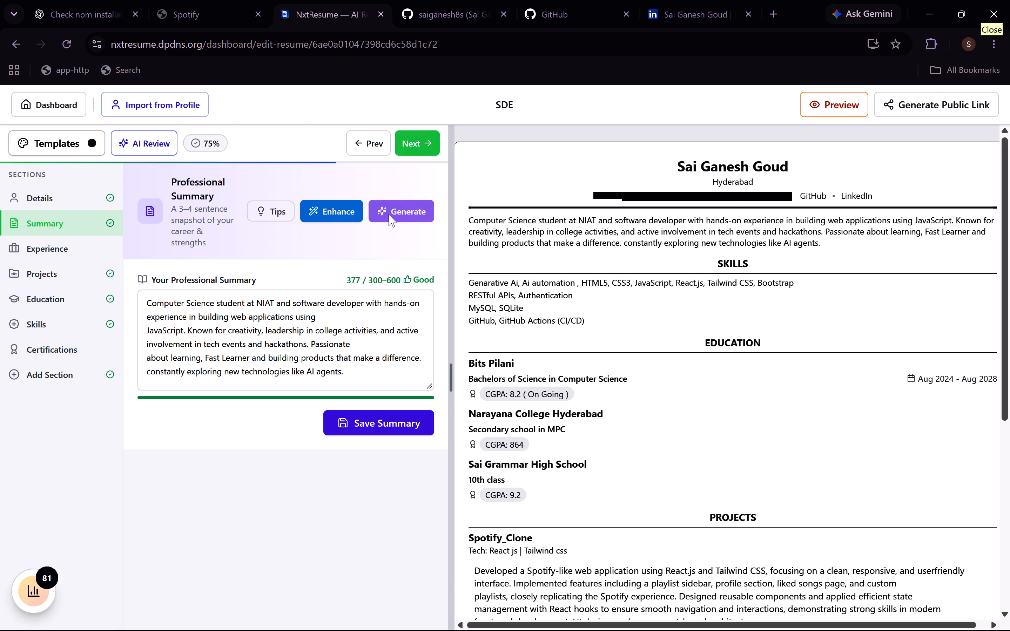
{"action": "left_click", "coordinate": [389, 214]}
{"action": "scroll", "coordinate": [355, 367], "scroll_direction": "up", "scroll_amount": 1}
{"action": "scroll", "coordinate": [355, 367], "scroll_direction": "down", "scroll_amount": 3}
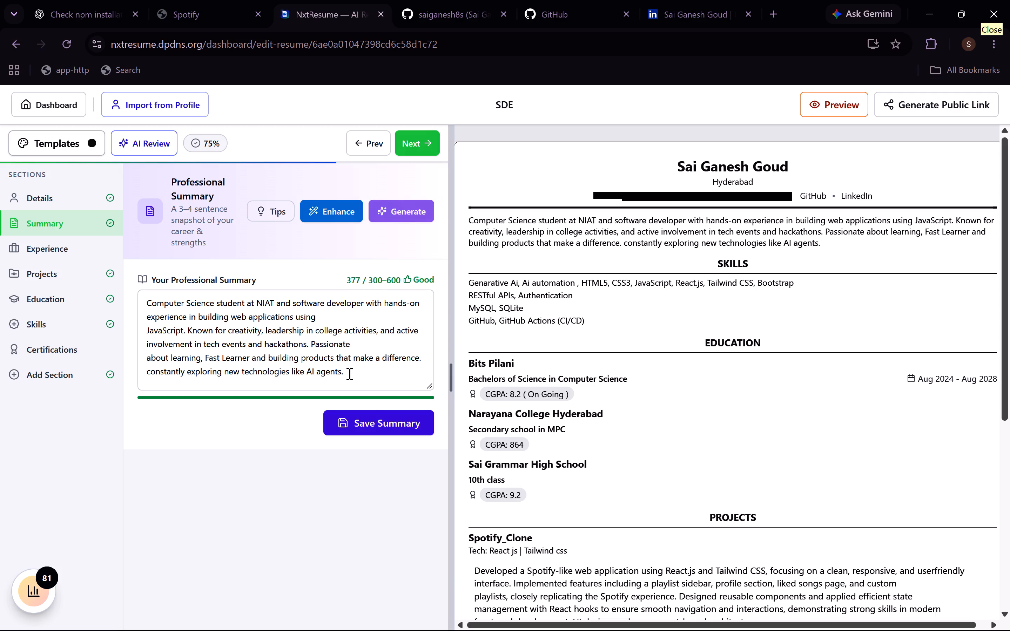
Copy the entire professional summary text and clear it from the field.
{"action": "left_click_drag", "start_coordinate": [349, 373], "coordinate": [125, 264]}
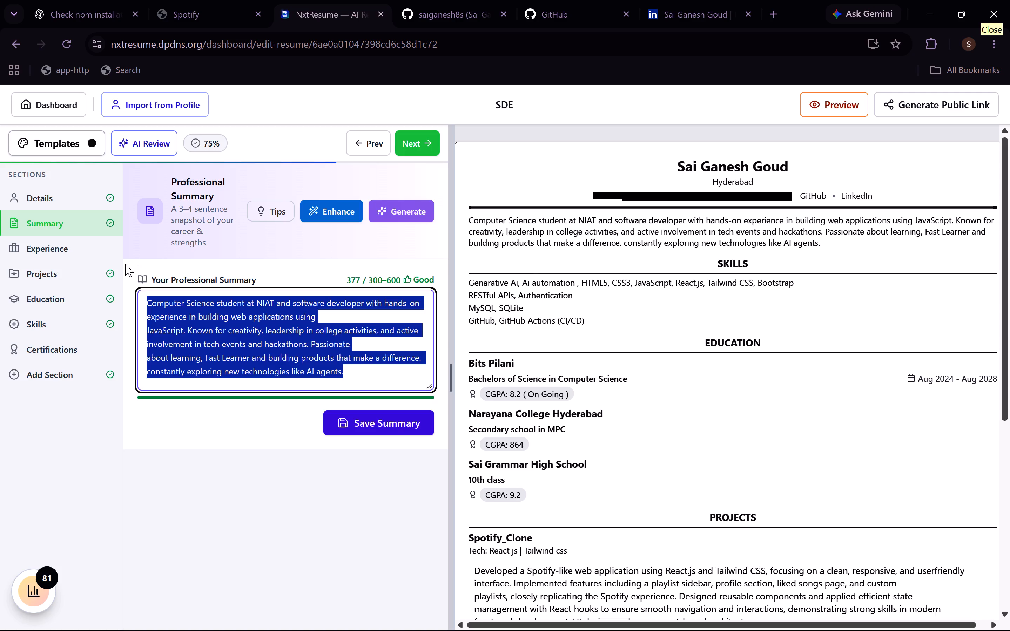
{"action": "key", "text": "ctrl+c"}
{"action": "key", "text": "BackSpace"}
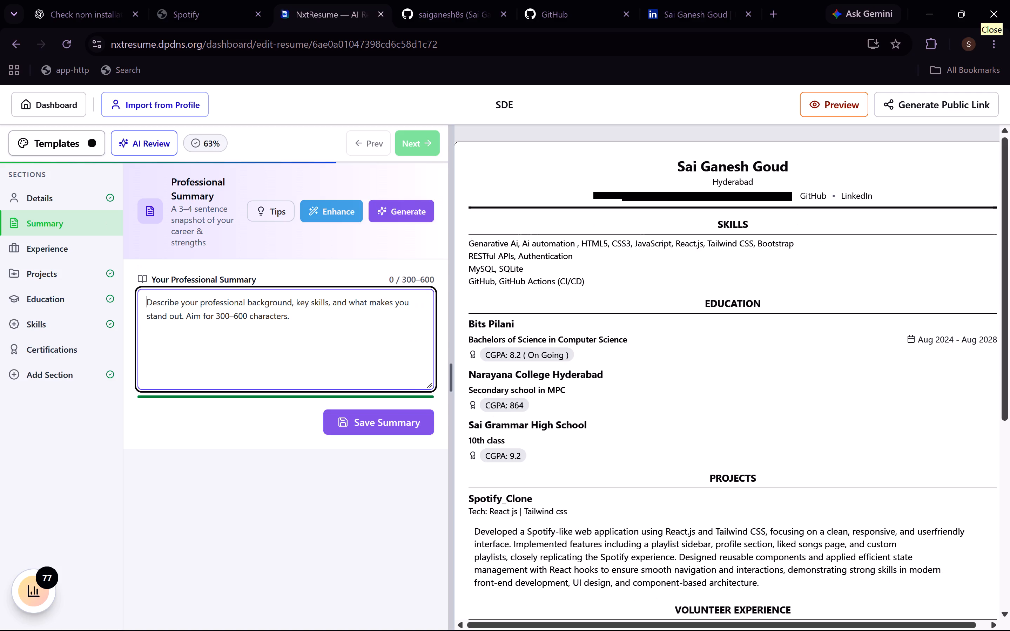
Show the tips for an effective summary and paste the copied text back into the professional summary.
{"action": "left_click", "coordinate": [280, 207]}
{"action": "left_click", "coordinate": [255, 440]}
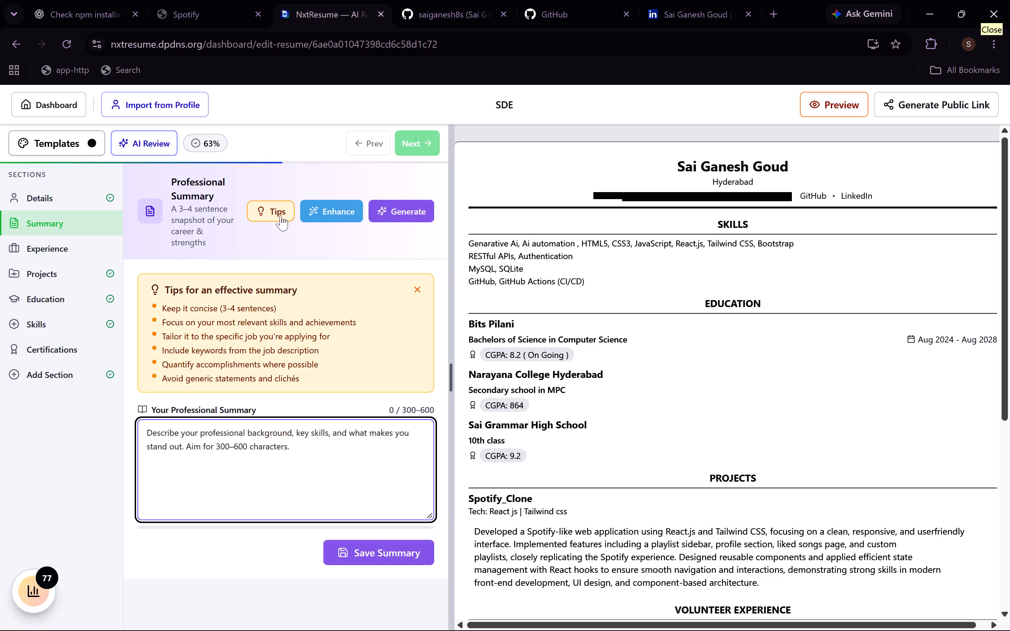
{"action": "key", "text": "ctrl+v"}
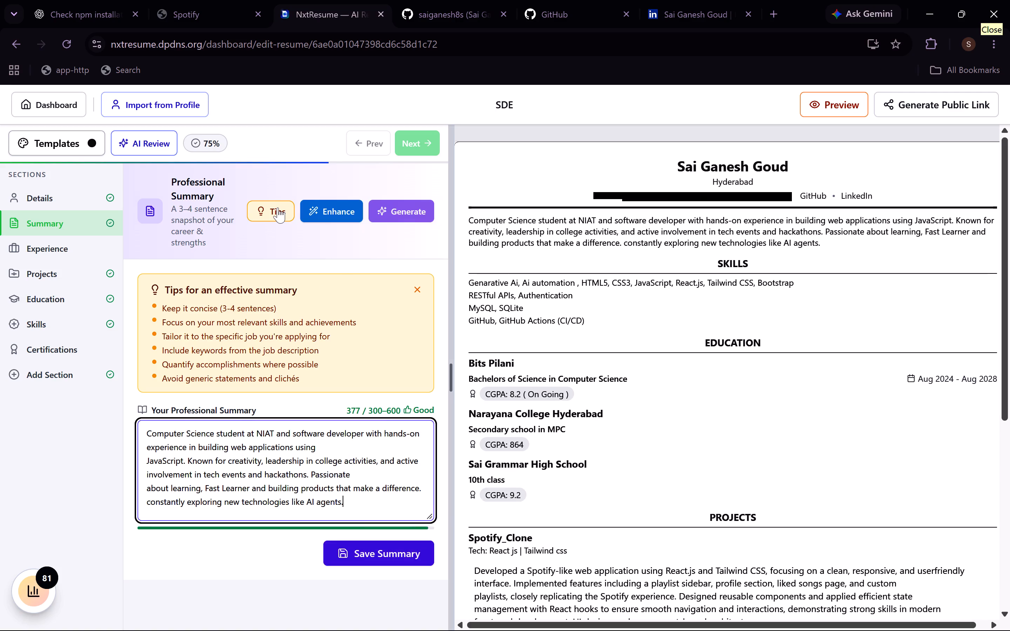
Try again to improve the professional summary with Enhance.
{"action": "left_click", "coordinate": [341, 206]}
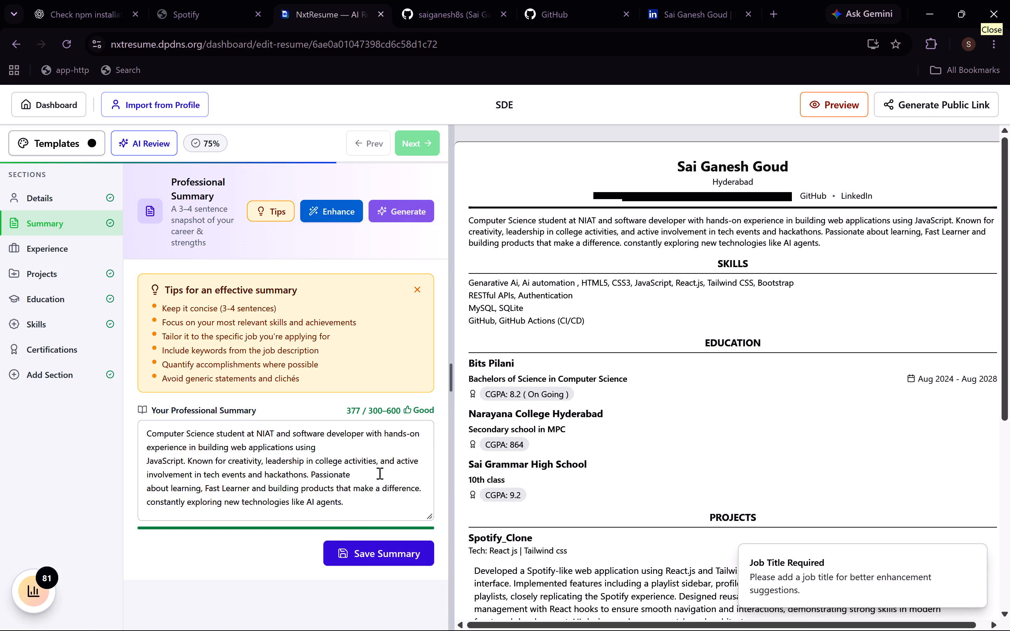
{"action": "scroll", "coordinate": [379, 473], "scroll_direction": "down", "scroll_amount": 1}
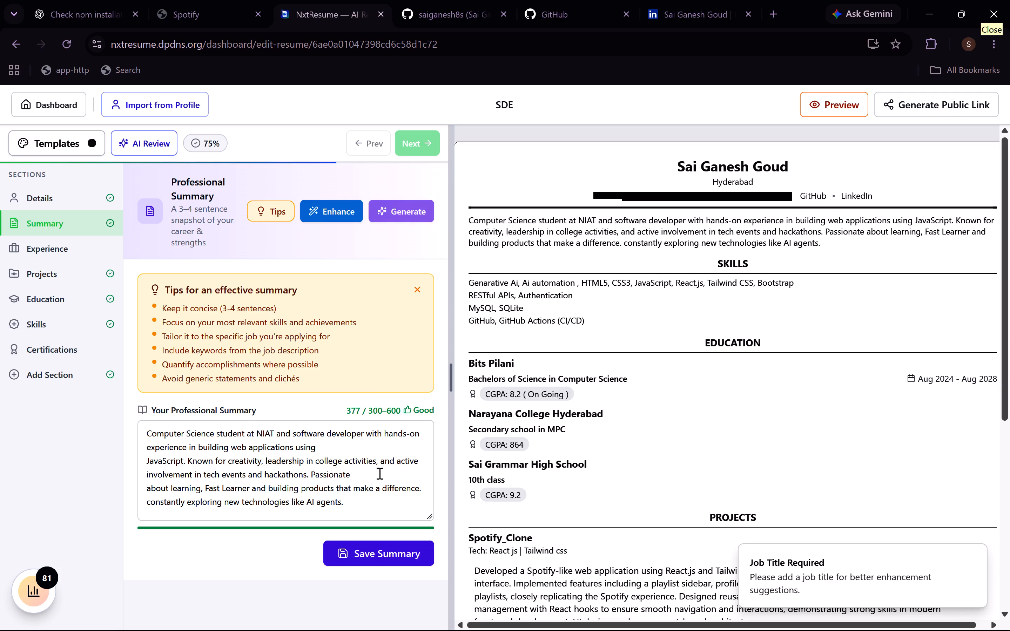
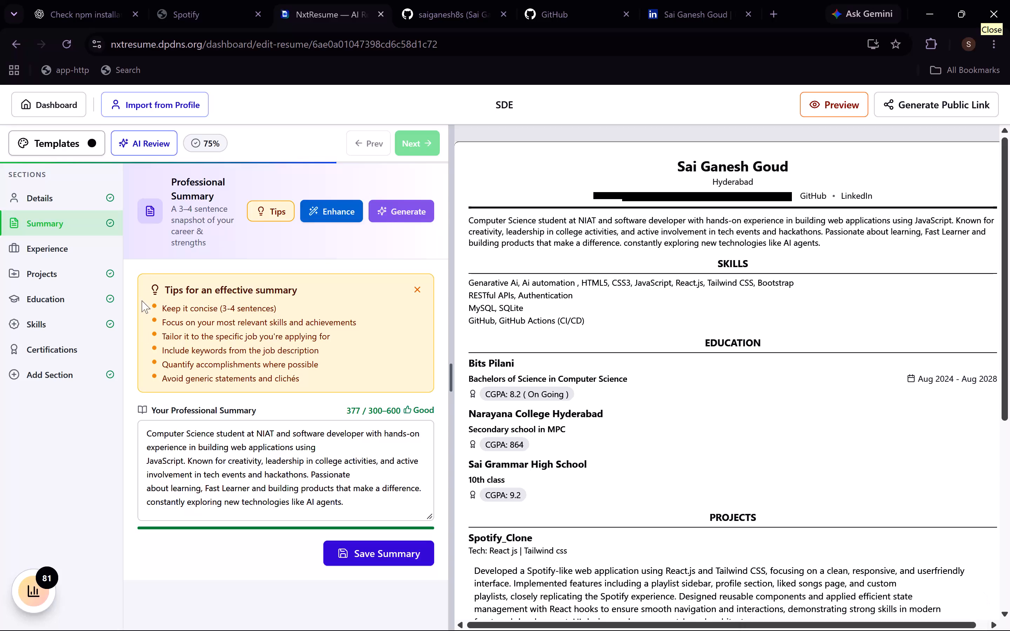
Look at the Work Experience section and check the full preview of the SDE resume.
{"action": "left_click", "coordinate": [52, 253]}
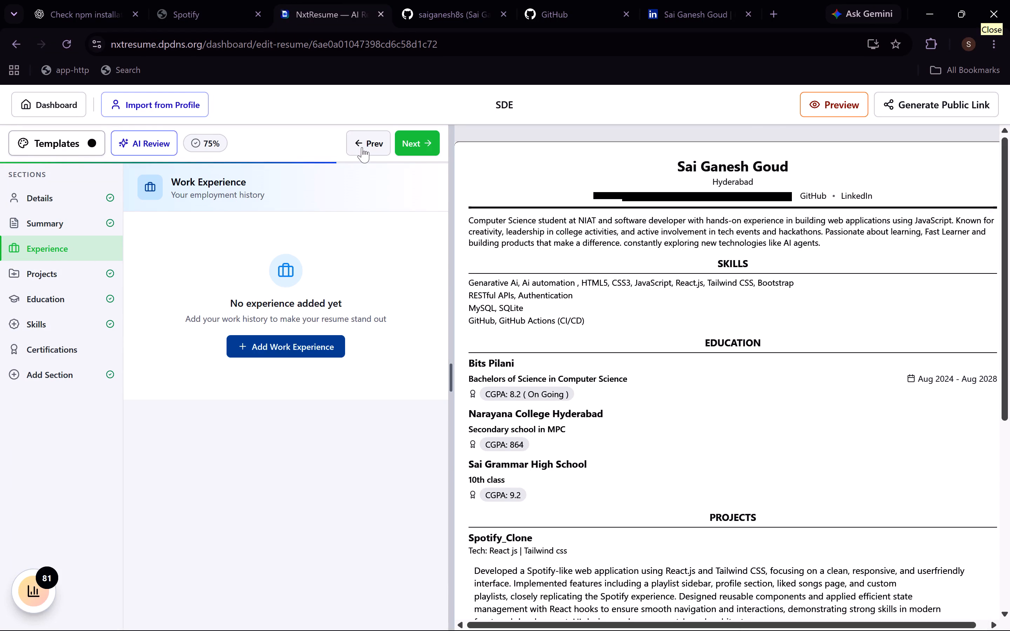
{"action": "left_click", "coordinate": [830, 99]}
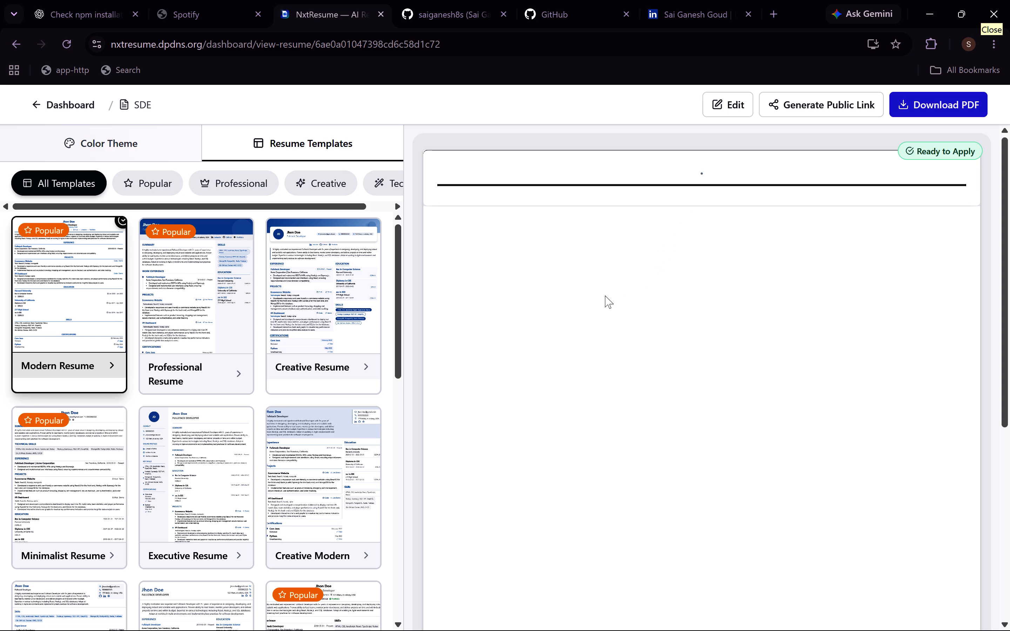
{"action": "scroll", "coordinate": [751, 289], "scroll_direction": "down", "scroll_amount": 3}
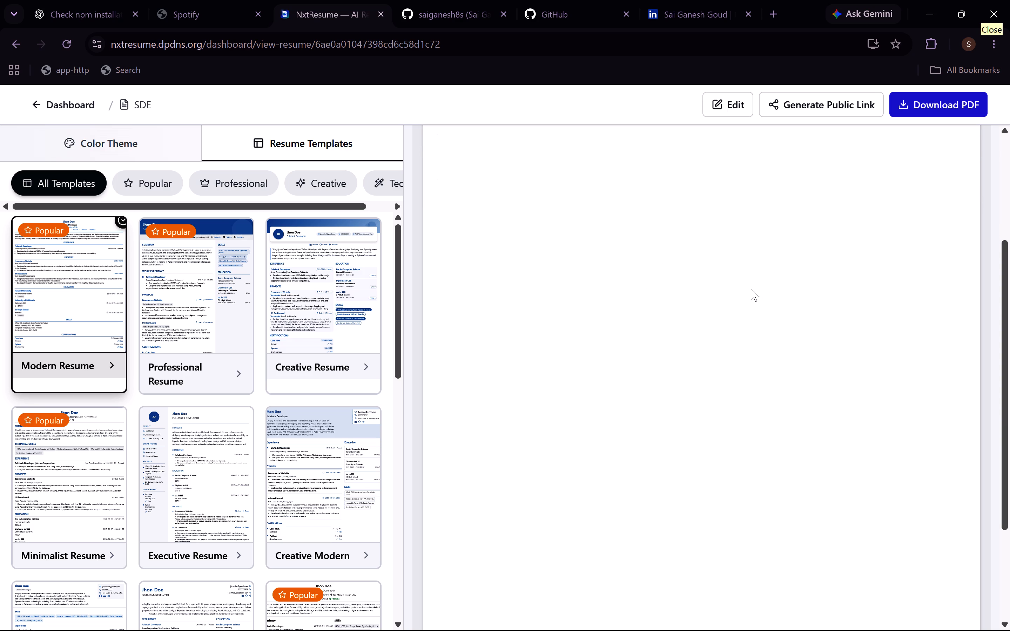
{"action": "scroll", "coordinate": [751, 289], "scroll_direction": "down", "scroll_amount": 3}
{"action": "scroll", "coordinate": [751, 289], "scroll_direction": "up", "scroll_amount": 8}
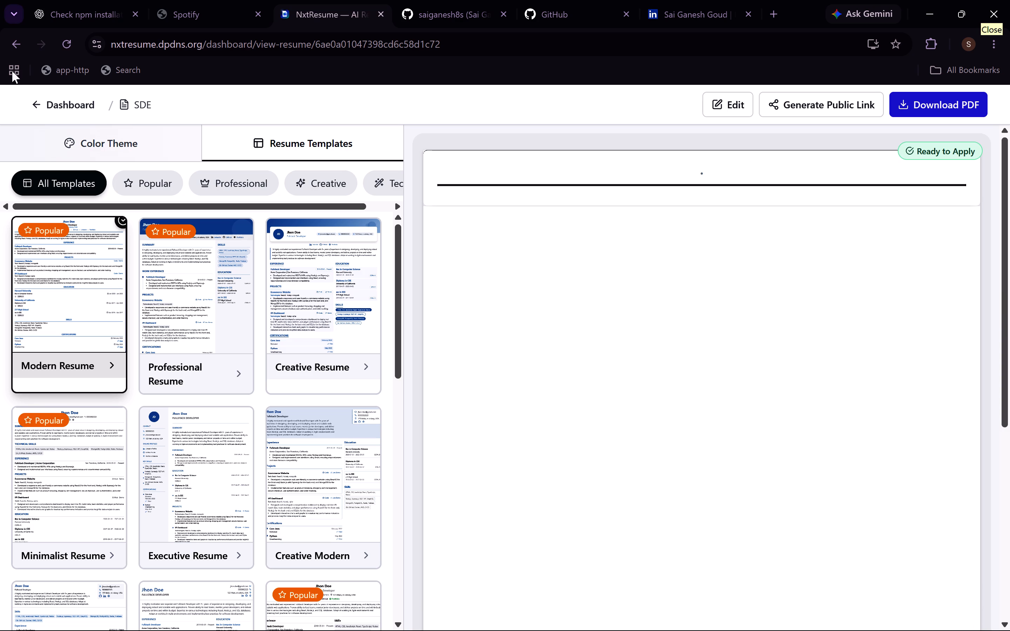
Return to the dashboard and reopen the SDE resume for editing from the My Resumes list.
{"action": "left_click", "coordinate": [39, 101]}
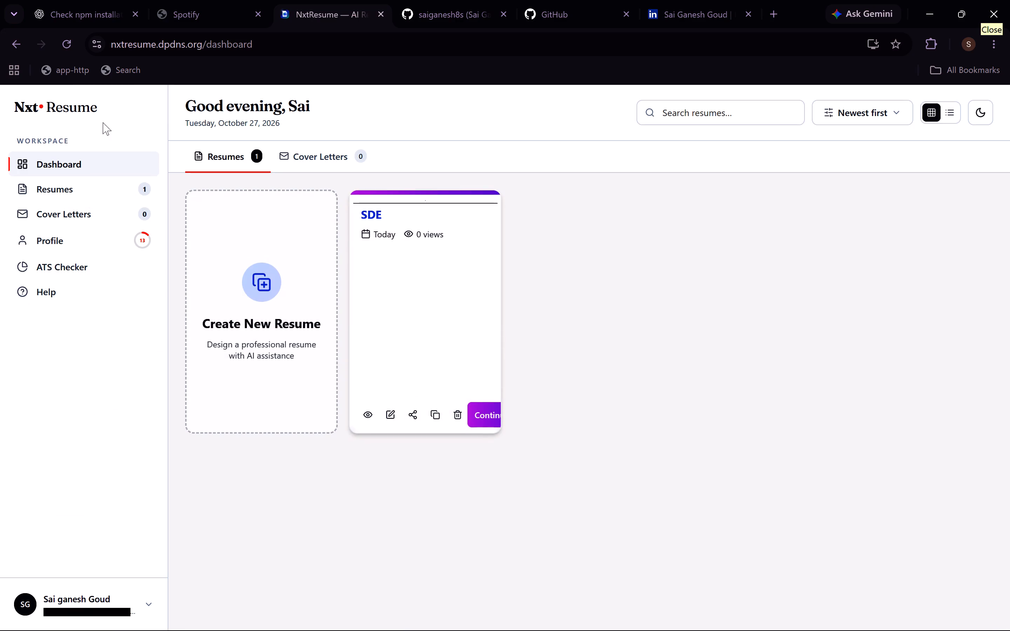
{"action": "left_click", "coordinate": [400, 360]}
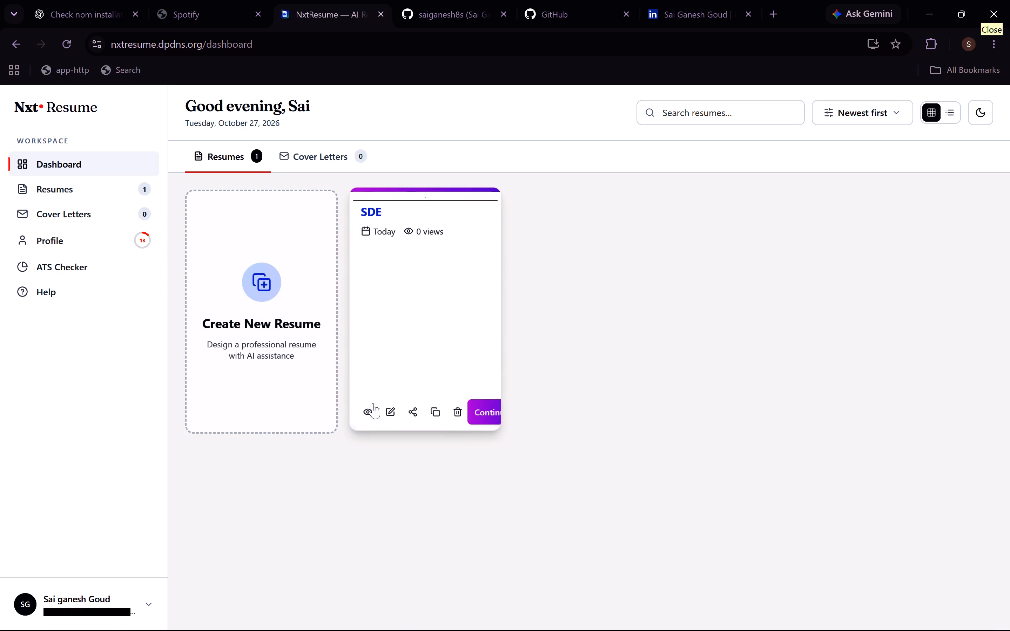
{"action": "left_click", "coordinate": [389, 322]}
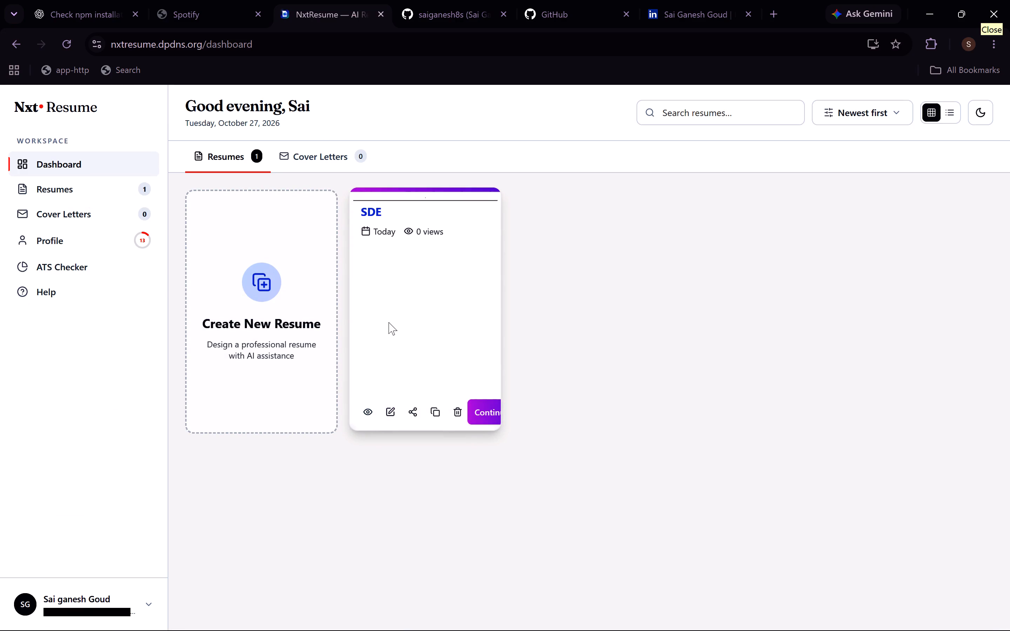
{"action": "double_click", "coordinate": [389, 322]}
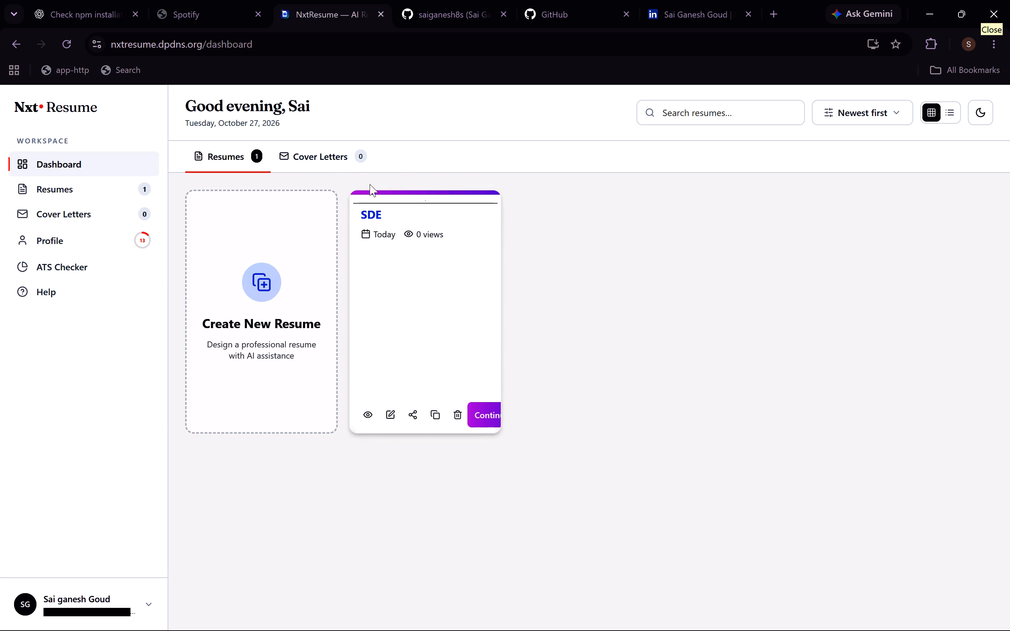
{"action": "left_click", "coordinate": [129, 185]}
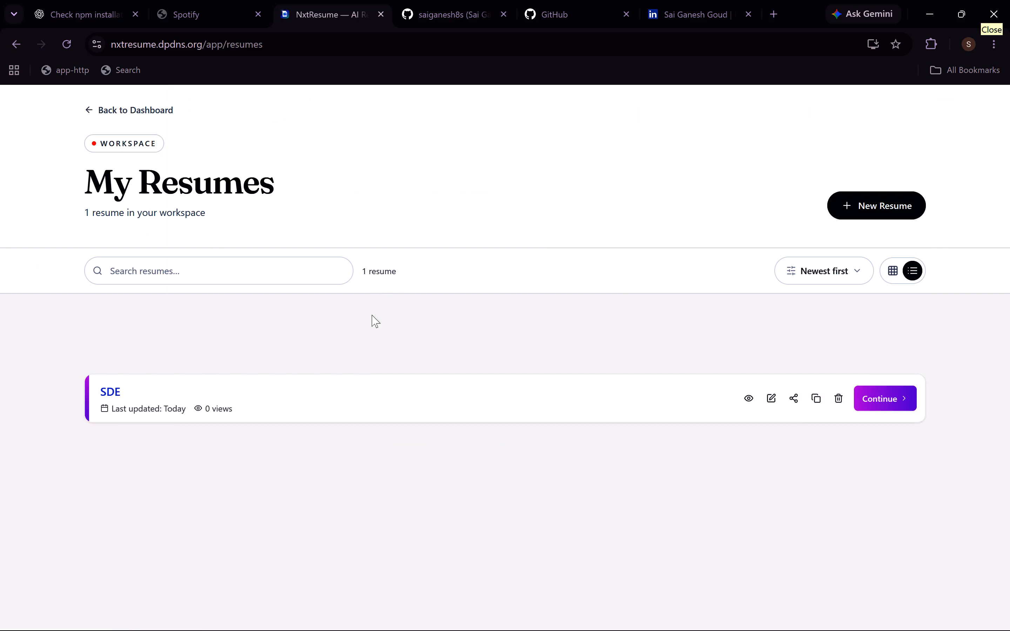
{"action": "left_click", "coordinate": [273, 391]}
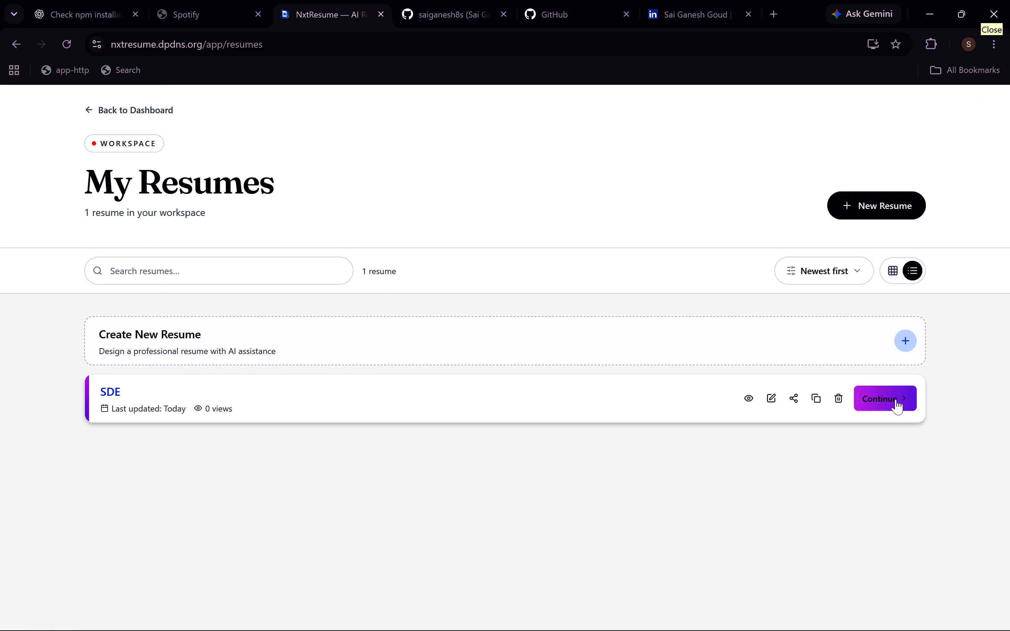
{"action": "left_click", "coordinate": [896, 399]}
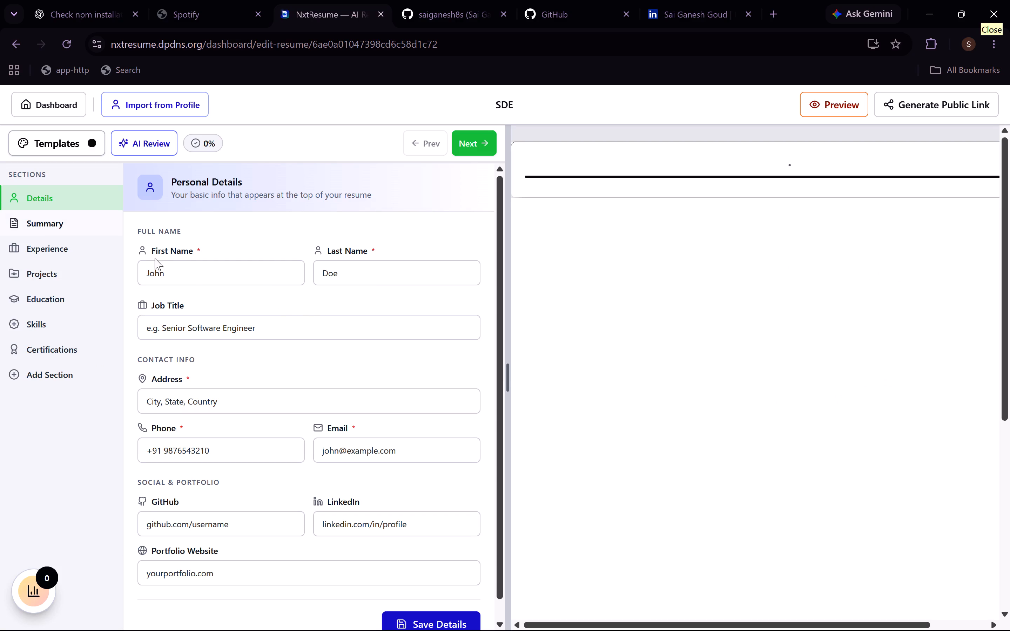
Fill in the resume owner's first name and last name in Personal Details.
{"action": "left_click", "coordinate": [193, 280]}
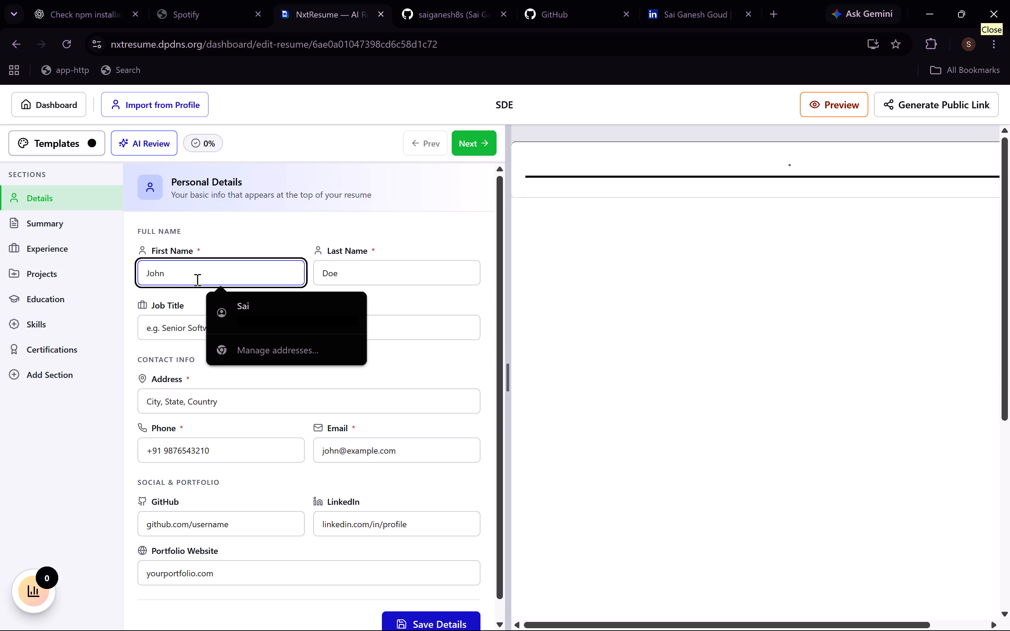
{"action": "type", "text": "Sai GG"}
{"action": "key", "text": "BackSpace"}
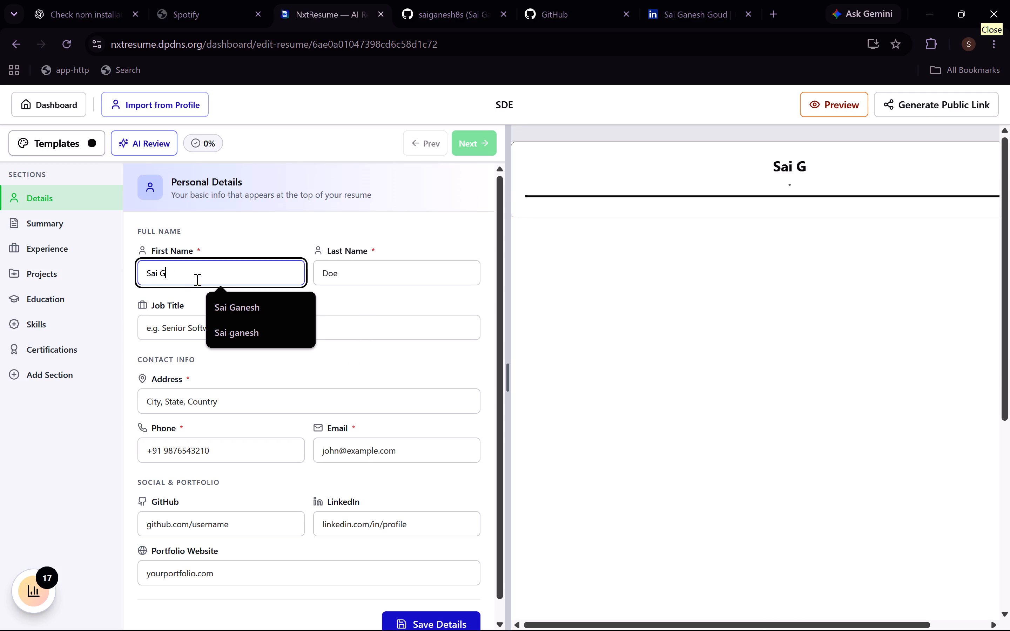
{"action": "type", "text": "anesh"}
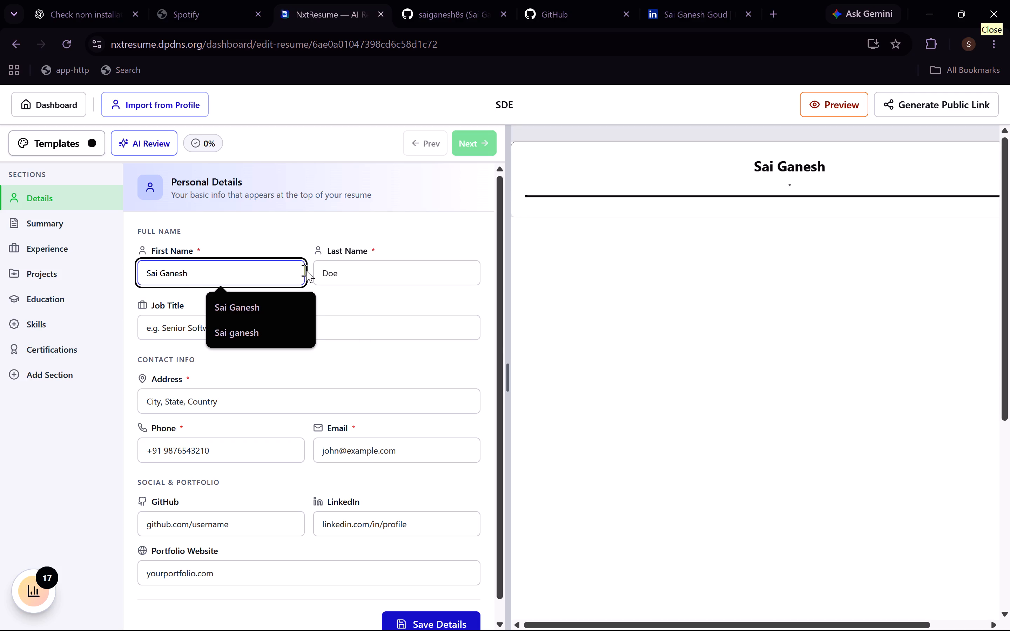
{"action": "left_click", "coordinate": [335, 275]}
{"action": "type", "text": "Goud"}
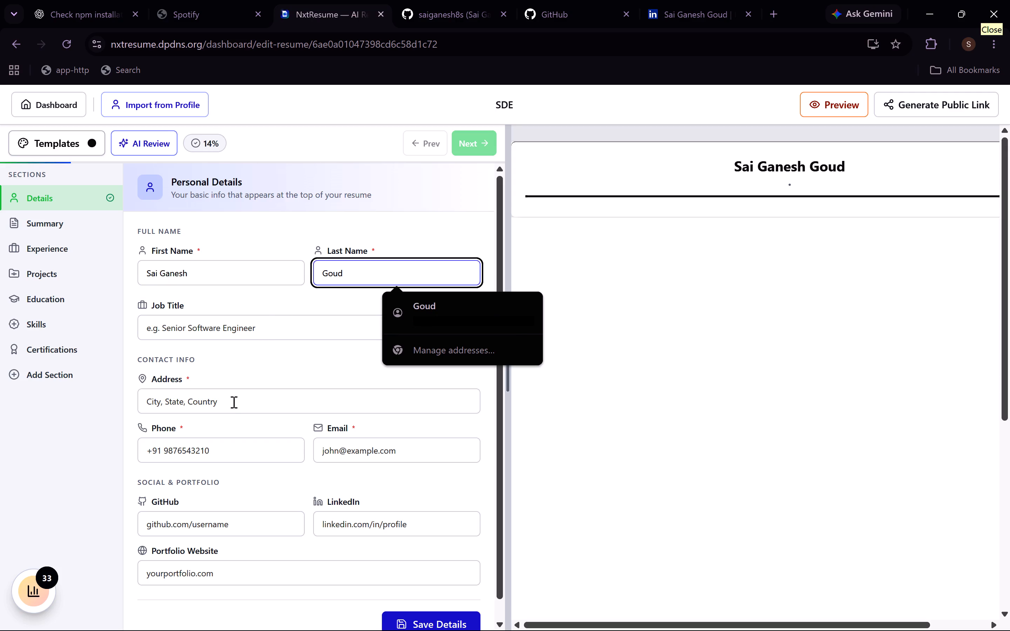
Set the address to Hyderabad and fill in the owner's phone number and email from the saved suggestions.
{"action": "left_click", "coordinate": [232, 406]}
{"action": "type", "text": "Hyderabad"}
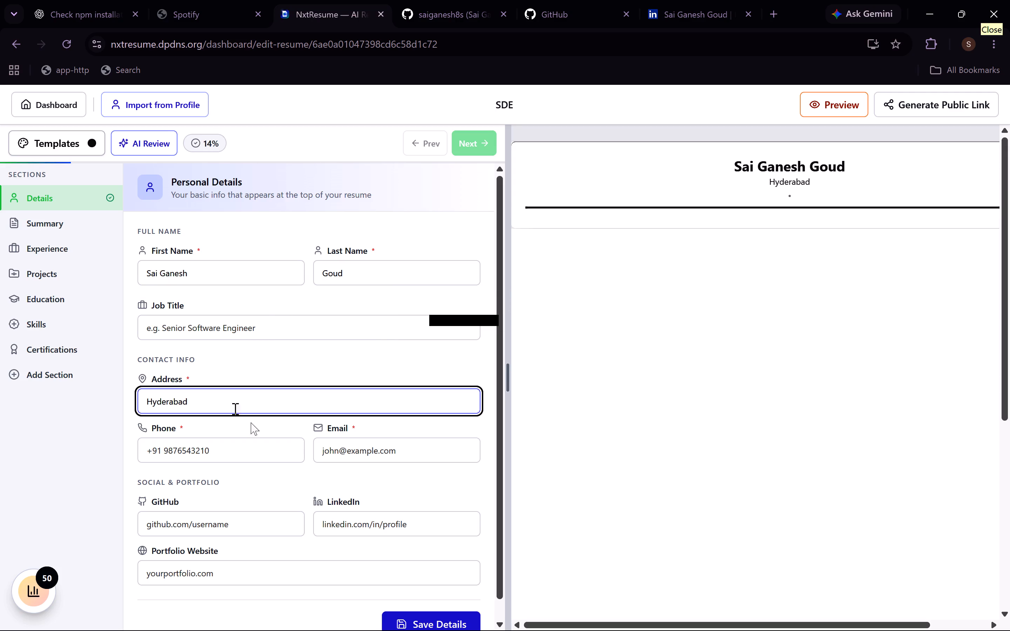
{"action": "left_click", "coordinate": [240, 453]}
{"action": "left_click", "coordinate": [243, 478]}
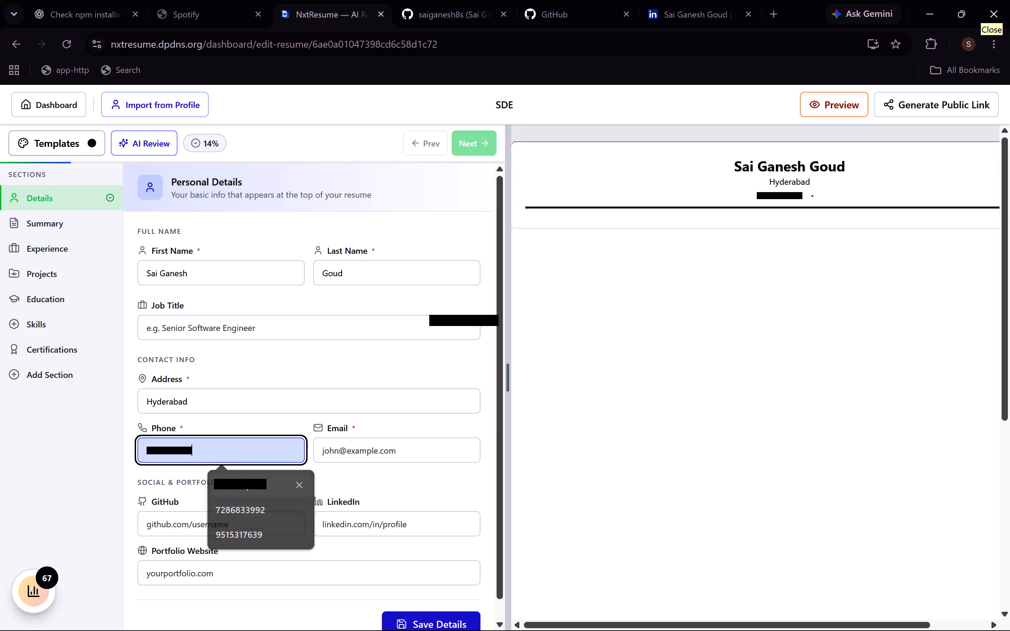
{"action": "left_click", "coordinate": [365, 456]}
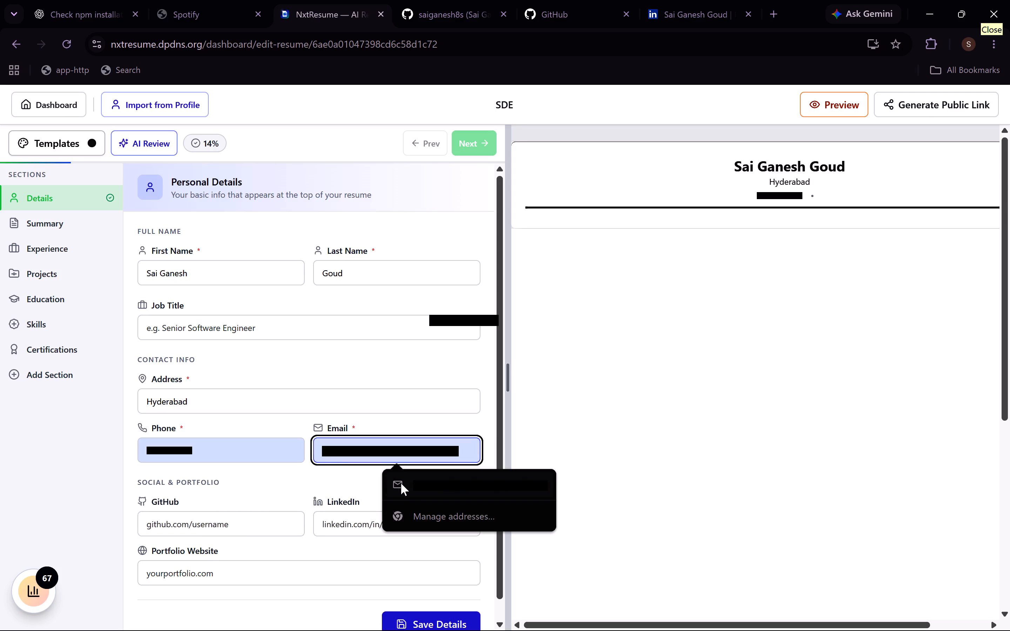
{"action": "left_click", "coordinate": [401, 483]}
{"action": "left_click", "coordinate": [224, 529]}
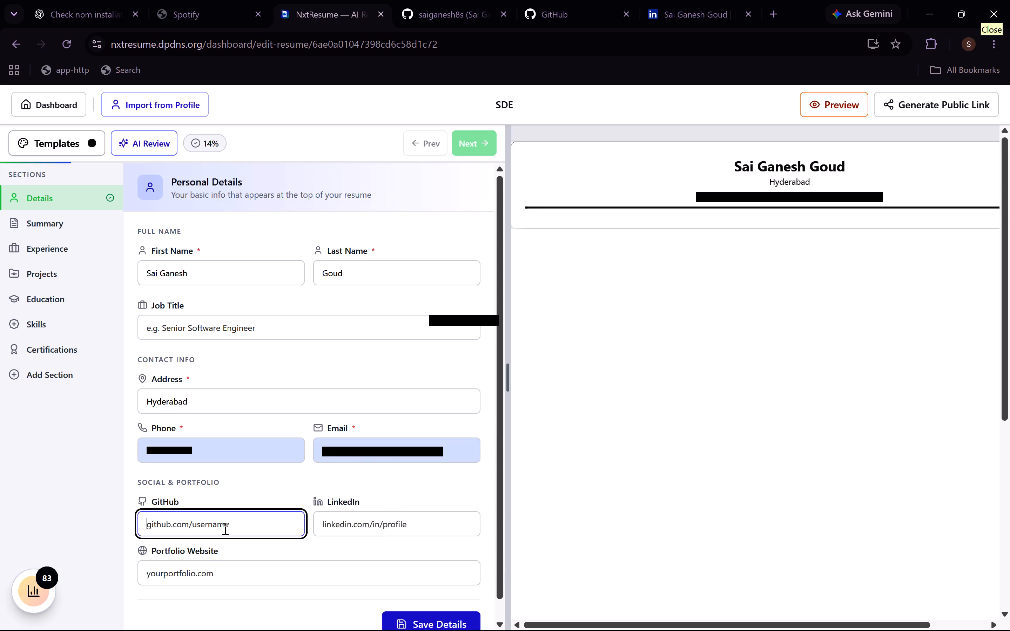
{"action": "key", "text": "super+v"}
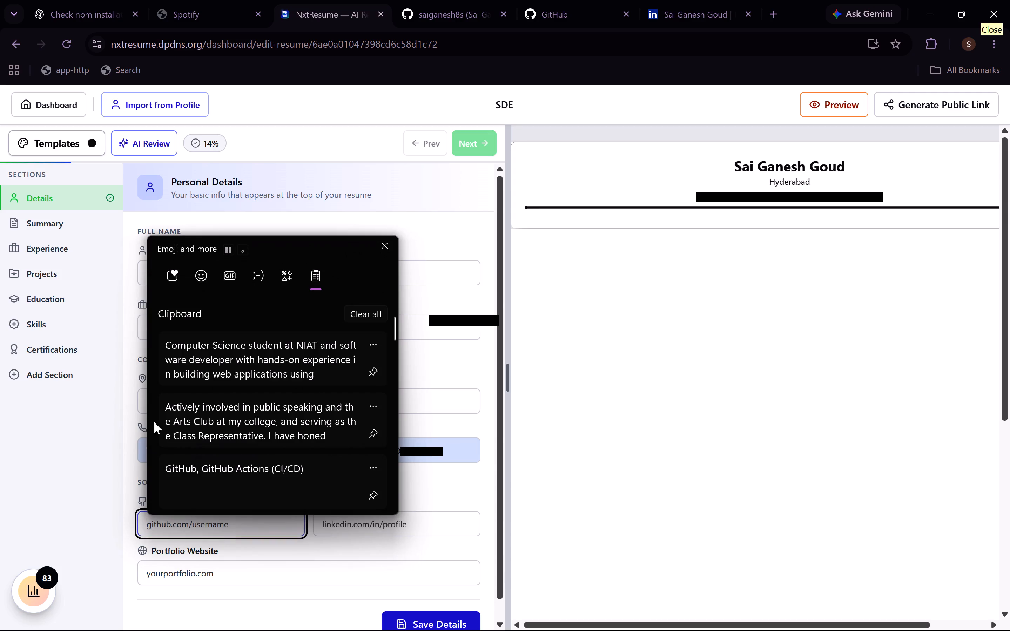
{"action": "scroll", "coordinate": [237, 429], "scroll_direction": "down", "scroll_amount": 4}
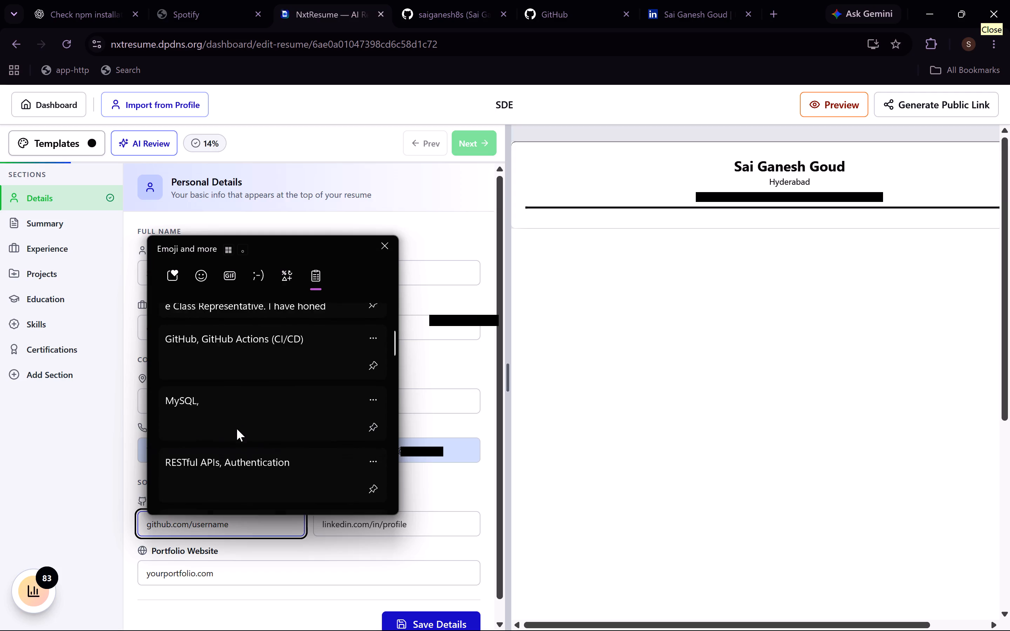
{"action": "scroll", "coordinate": [237, 429], "scroll_direction": "down", "scroll_amount": 6}
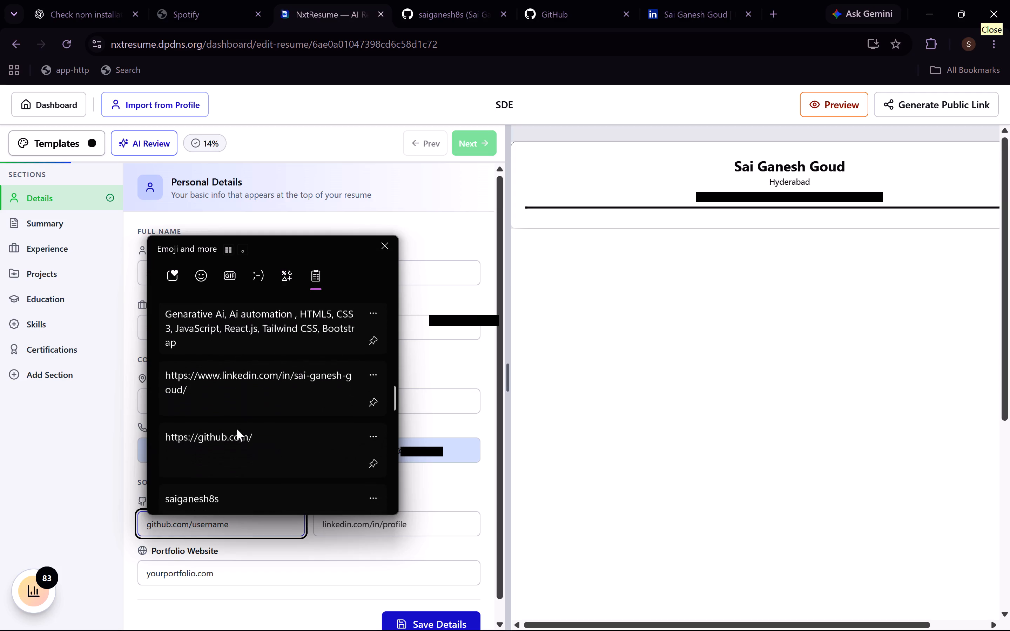
{"action": "scroll", "coordinate": [237, 429], "scroll_direction": "right", "scroll_amount": 1}
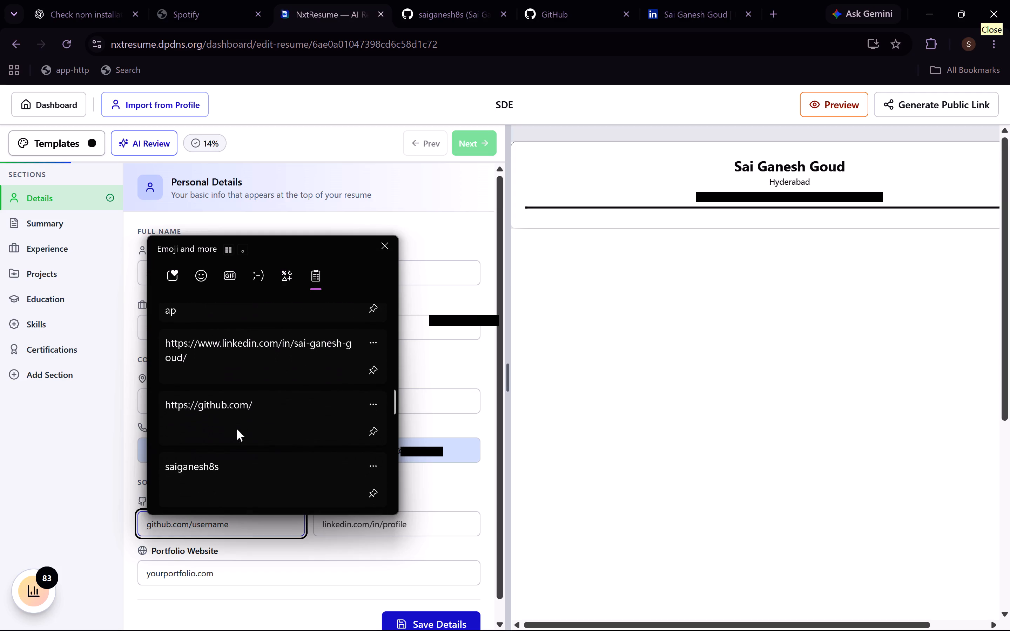
{"action": "left_click", "coordinate": [265, 428]}
{"action": "key", "text": "ctrl+v"}
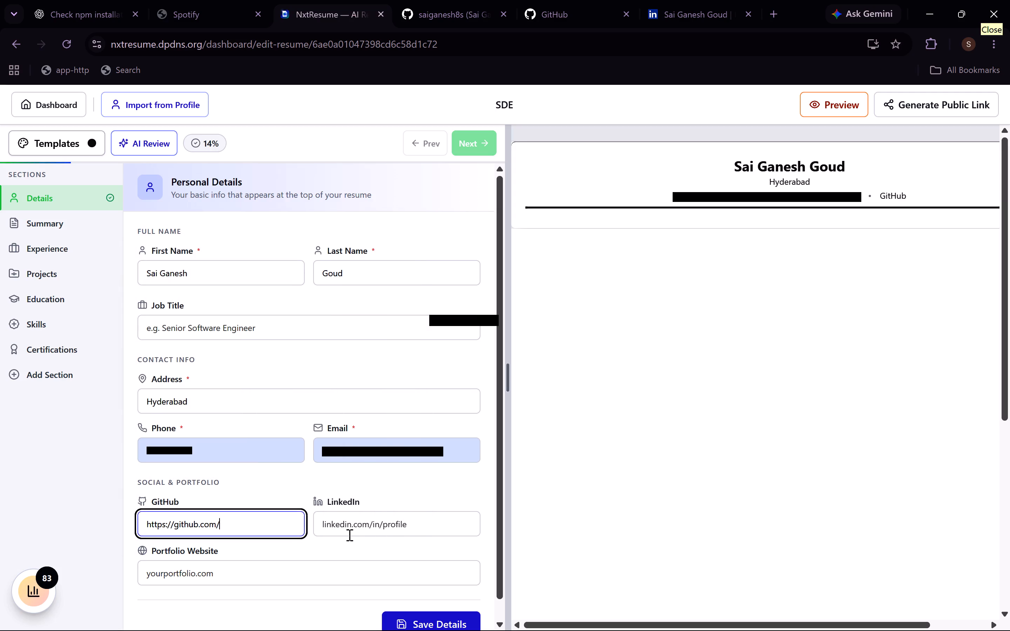
{"action": "key", "text": "super+v"}
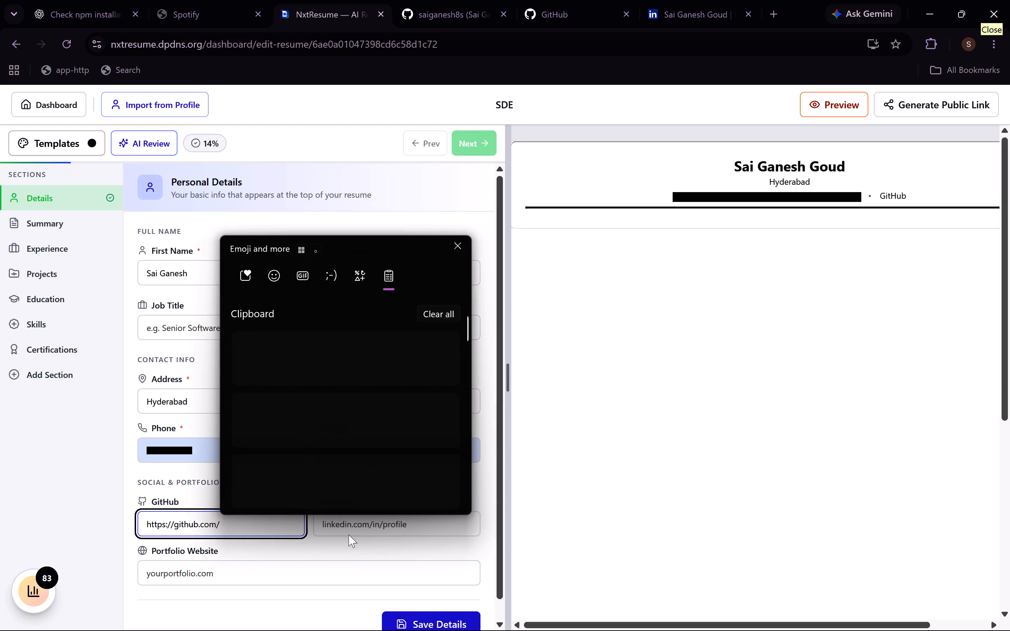
{"action": "scroll", "coordinate": [304, 378], "scroll_direction": "down", "scroll_amount": 8}
{"action": "scroll", "coordinate": [304, 378], "scroll_direction": "up", "scroll_amount": 1}
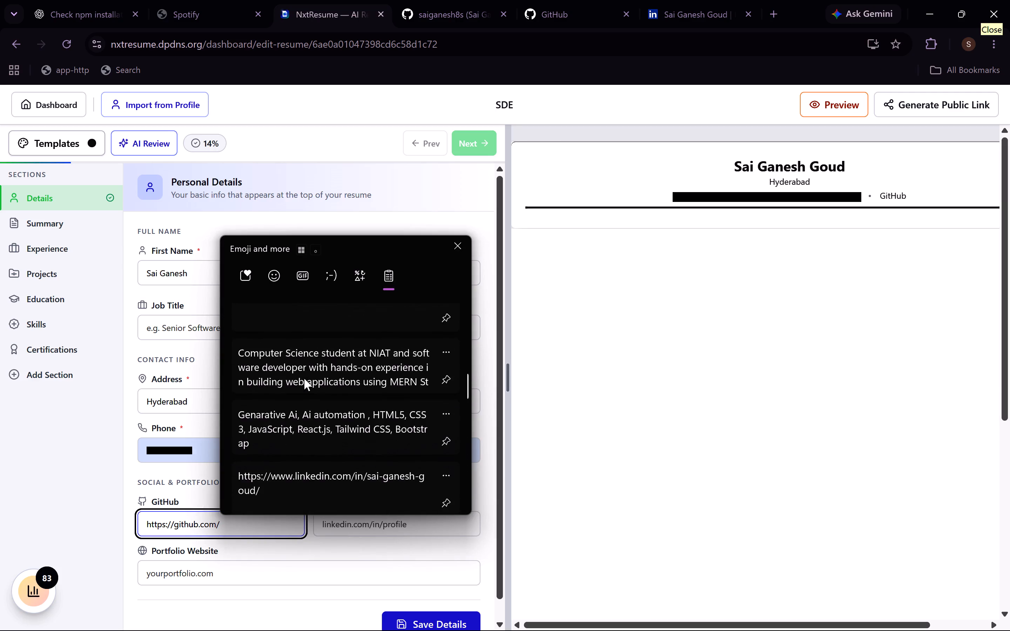
{"action": "scroll", "coordinate": [304, 378], "scroll_direction": "right", "scroll_amount": 1}
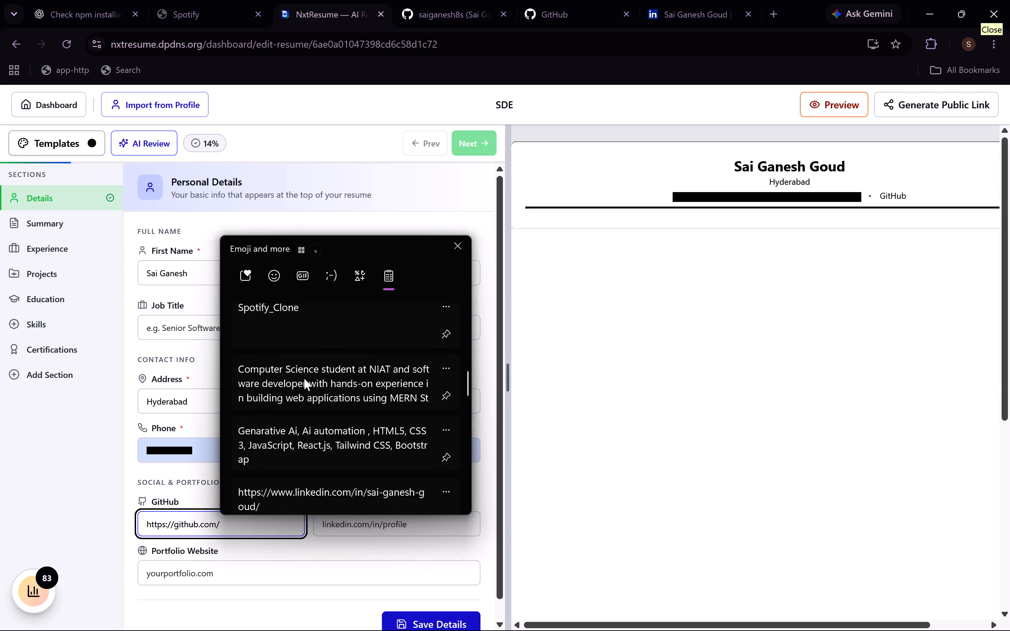
{"action": "scroll", "coordinate": [304, 378], "scroll_direction": "right", "scroll_amount": 1}
{"action": "scroll", "coordinate": [304, 378], "scroll_direction": "down", "scroll_amount": 1}
{"action": "left_click", "coordinate": [292, 464]}
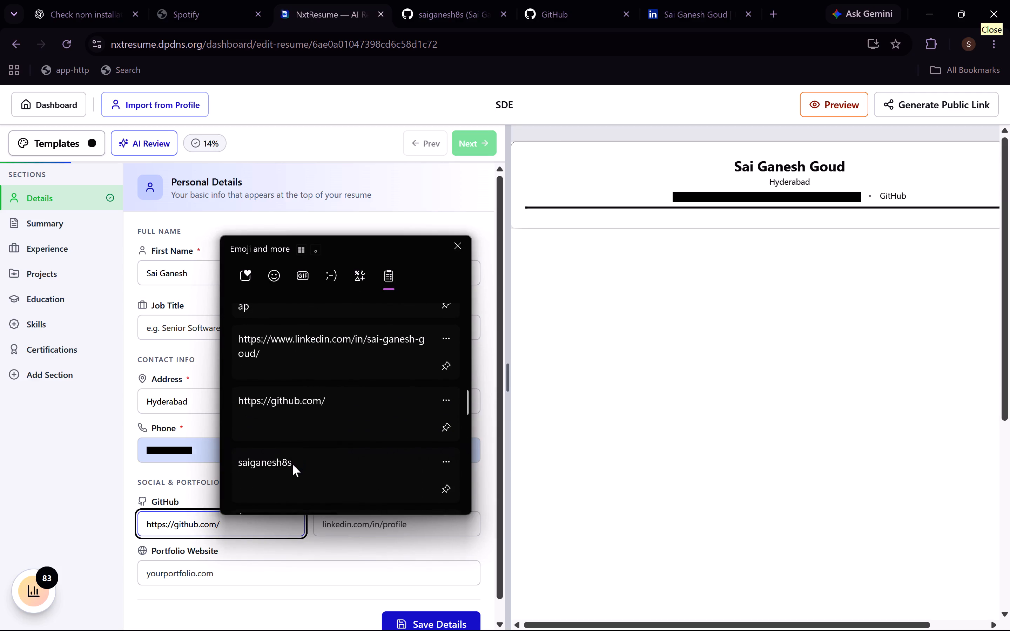
{"action": "key", "text": "ctrl+v"}
Fill the LinkedIn field with the owner's profile link from the clipboard history and save the personal details.
{"action": "left_click", "coordinate": [349, 526]}
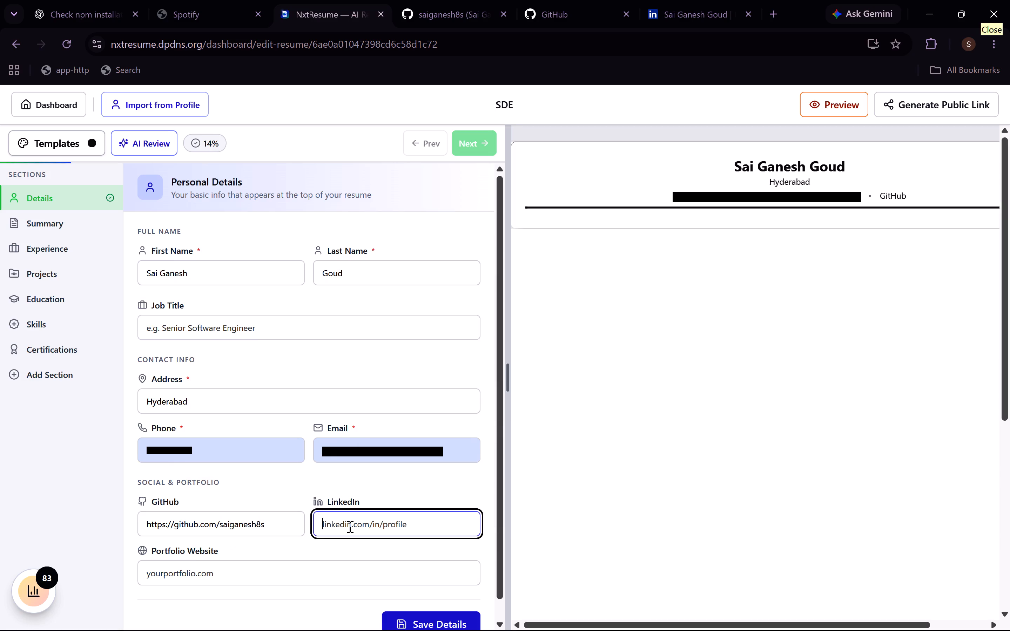
{"action": "key", "text": "super+v"}
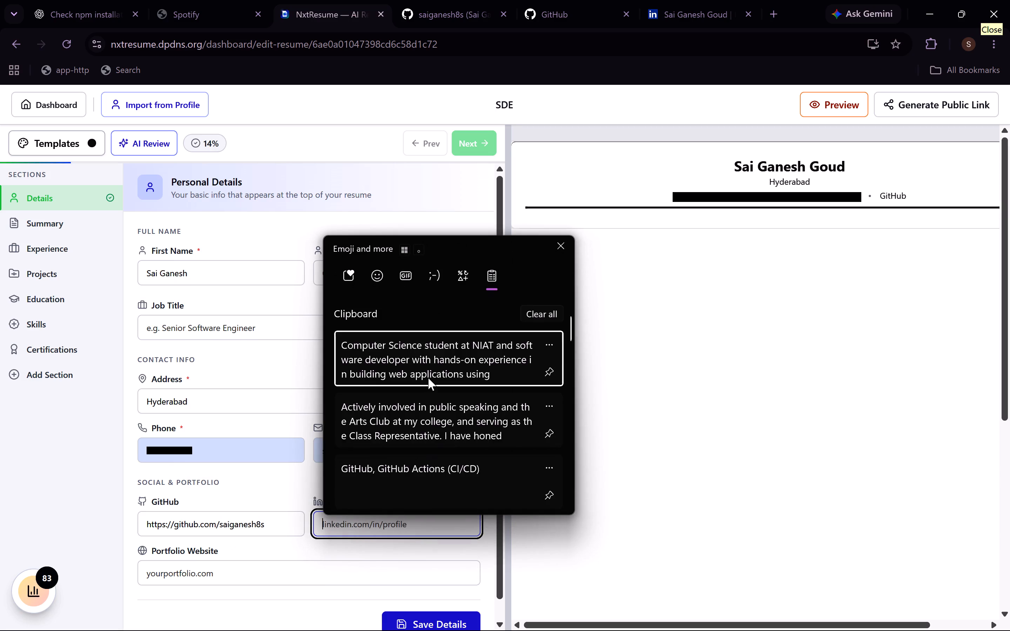
{"action": "scroll", "coordinate": [428, 378], "scroll_direction": "down", "scroll_amount": 7}
{"action": "scroll", "coordinate": [428, 378], "scroll_direction": "up", "scroll_amount": 3}
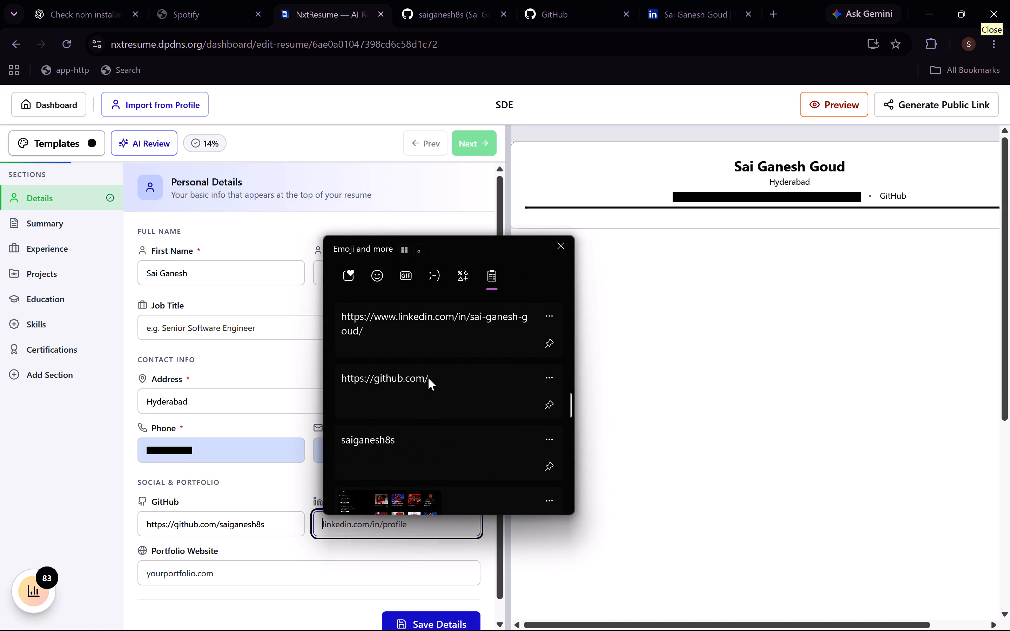
{"action": "left_click", "coordinate": [459, 335]}
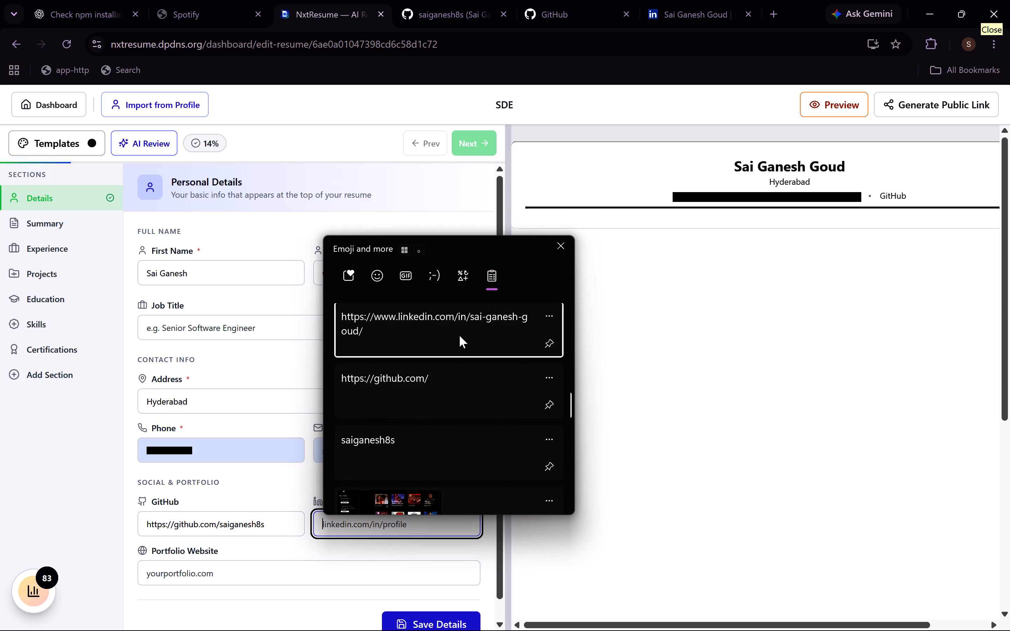
{"action": "key", "text": "ctrl+v"}
{"action": "scroll", "coordinate": [235, 552], "scroll_direction": "down", "scroll_amount": 4}
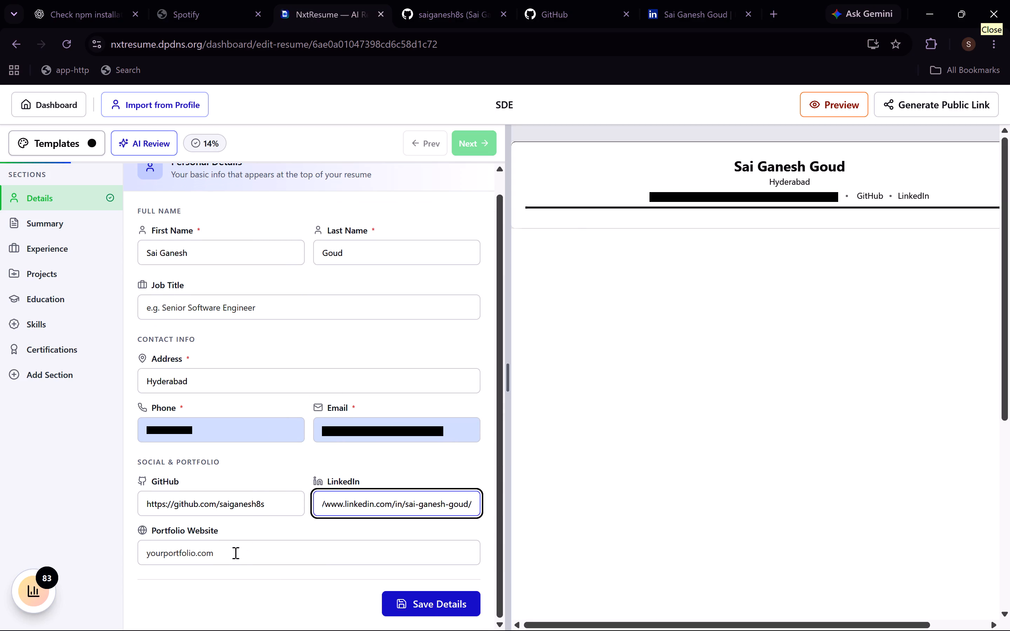
{"action": "left_click", "coordinate": [409, 603]}
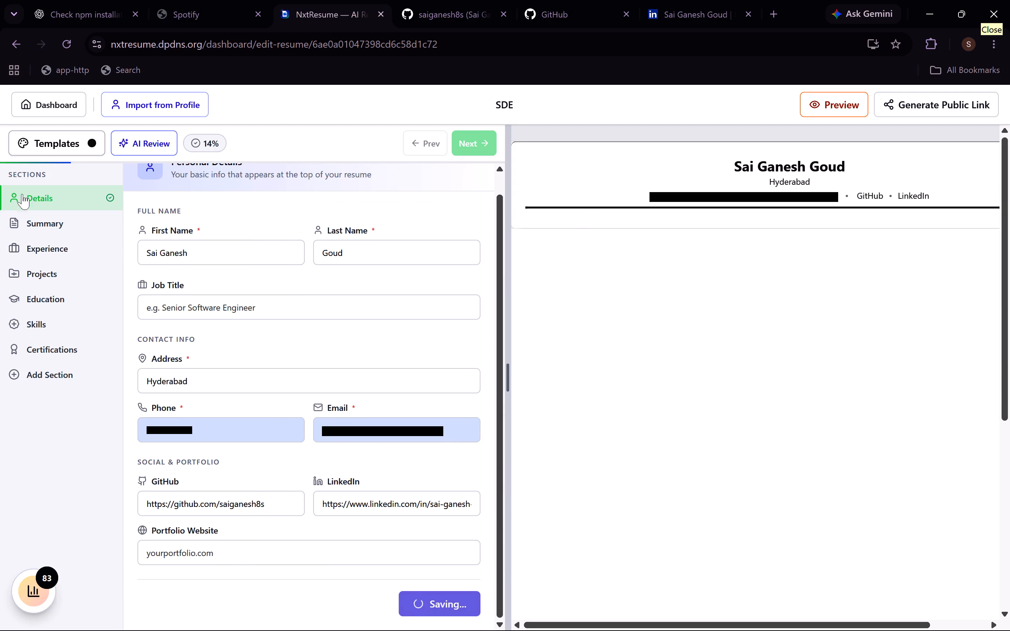
Fill the Professional Summary with the copied "Computer Science student at NIAT and software developer" text from the clipboard history.
{"action": "left_click", "coordinate": [38, 225]}
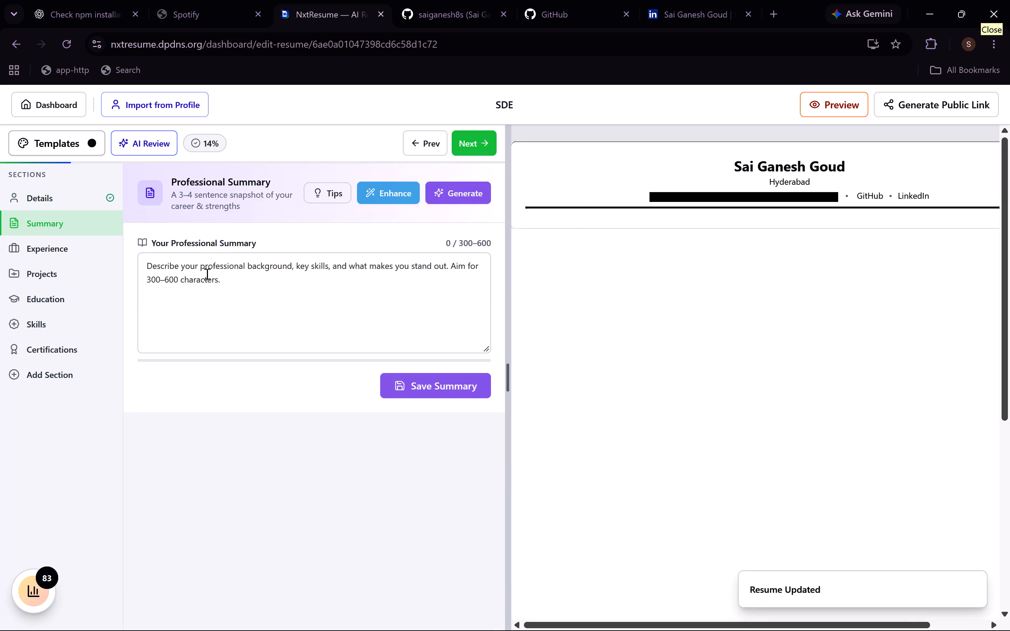
{"action": "left_click", "coordinate": [206, 274]}
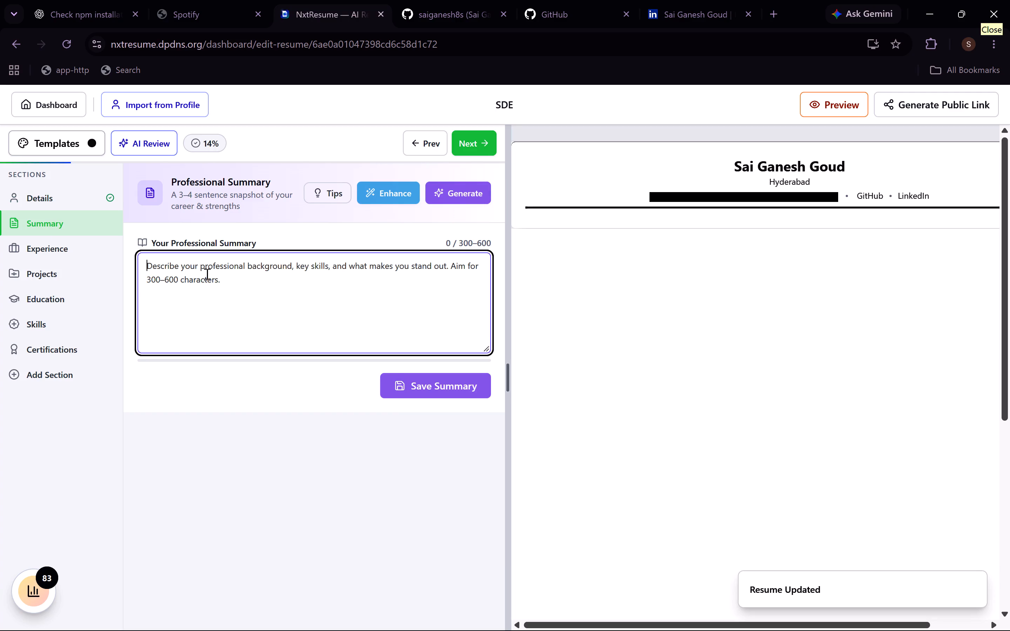
{"action": "key", "text": "super+v"}
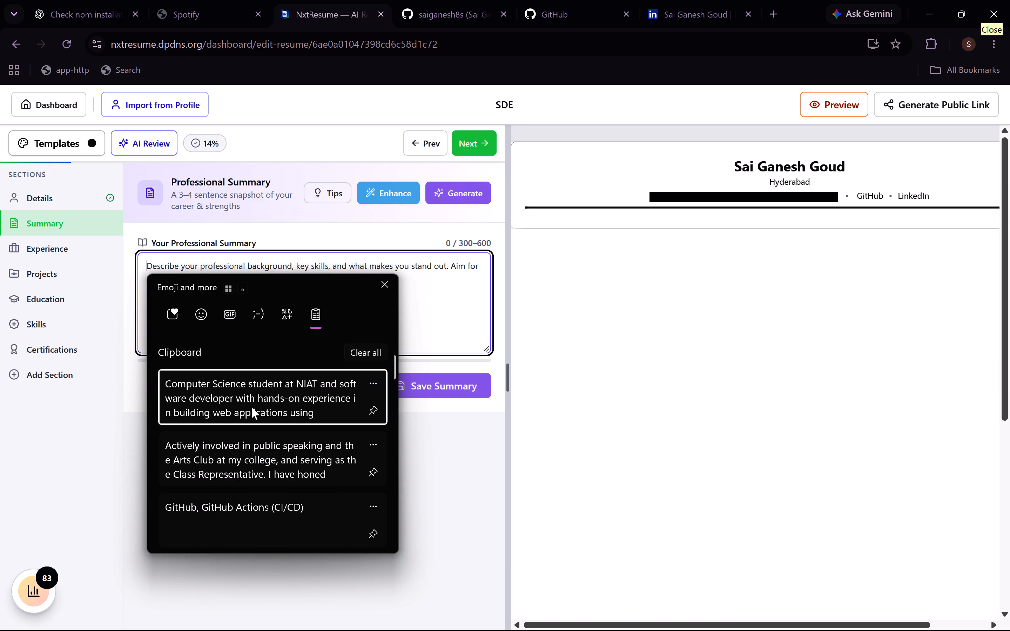
{"action": "left_click", "coordinate": [251, 407]}
{"action": "key", "text": "ctrl+v"}
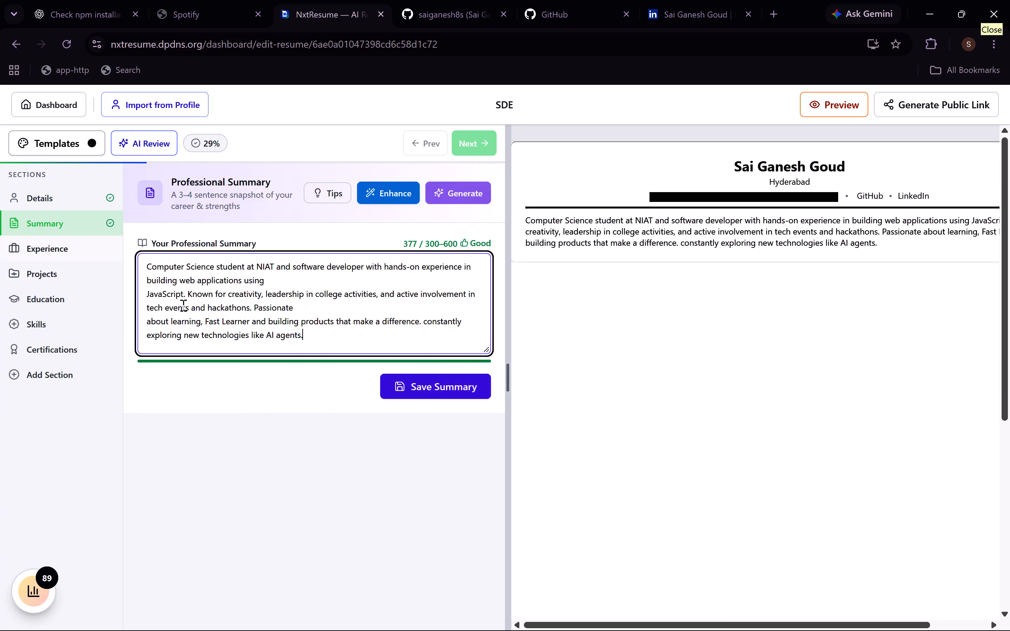
Add a project named Spotify_Clone with the tech stack "React js , Tailwind css" from the saved suggestions.
{"action": "left_click", "coordinate": [60, 240]}
{"action": "left_click", "coordinate": [40, 283]}
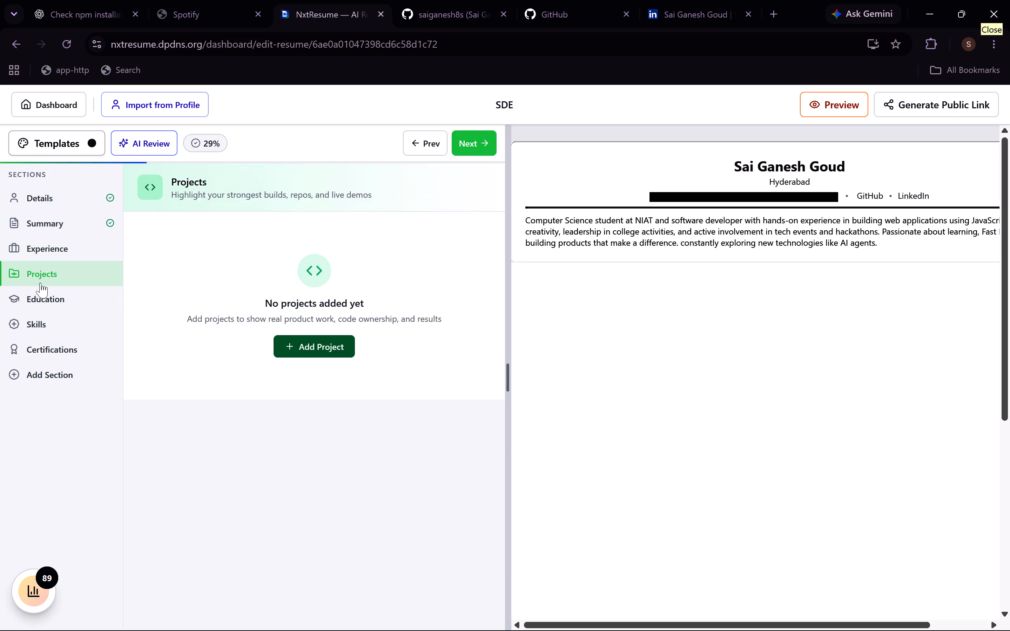
{"action": "left_click", "coordinate": [297, 343]}
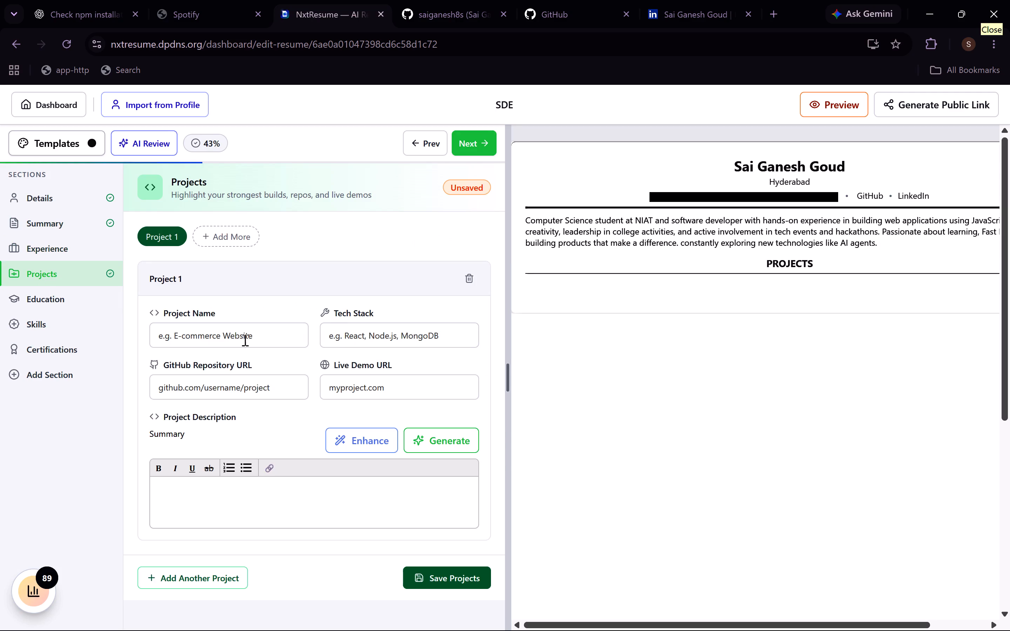
{"action": "left_click", "coordinate": [242, 332]}
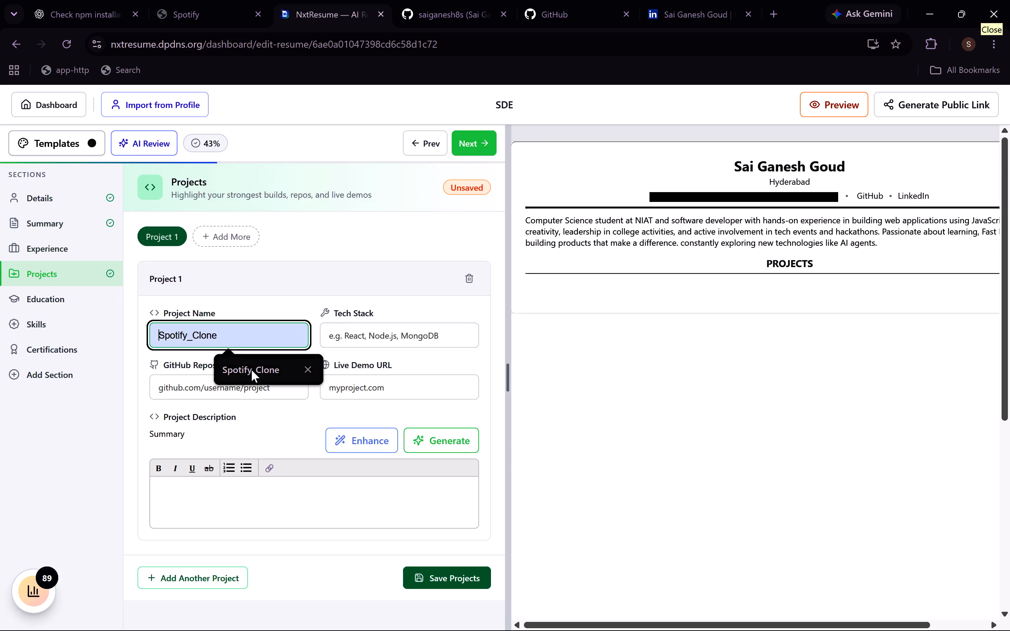
{"action": "left_click", "coordinate": [251, 370]}
{"action": "left_click", "coordinate": [357, 341]}
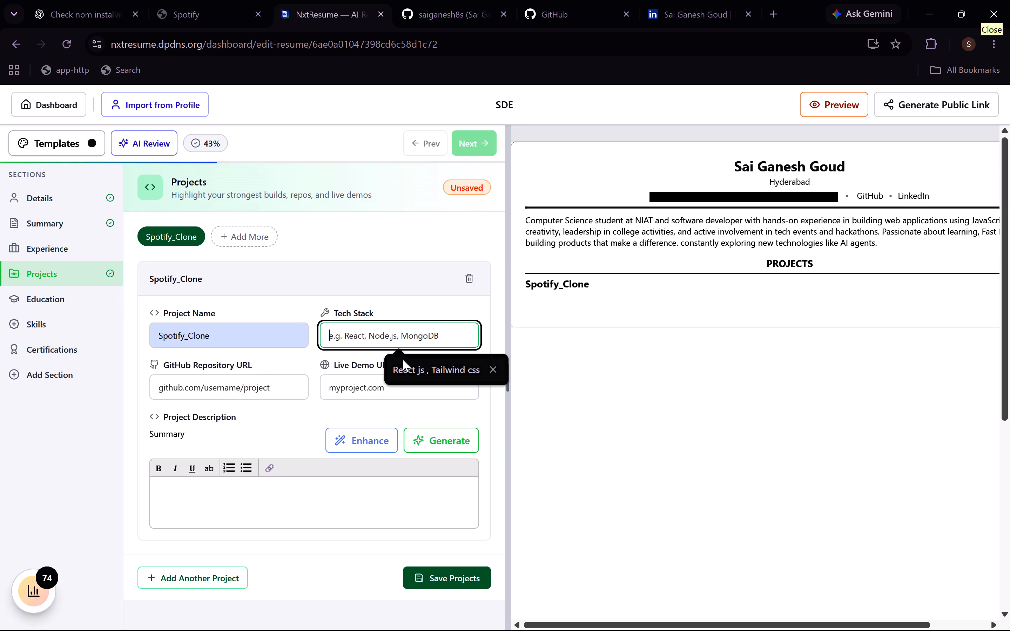
{"action": "left_click", "coordinate": [411, 363]}
Fill the Spotify_Clone project description with the copied "Developed a Spotify-like web application" text from the clipboard history.
{"action": "left_click", "coordinate": [252, 388]}
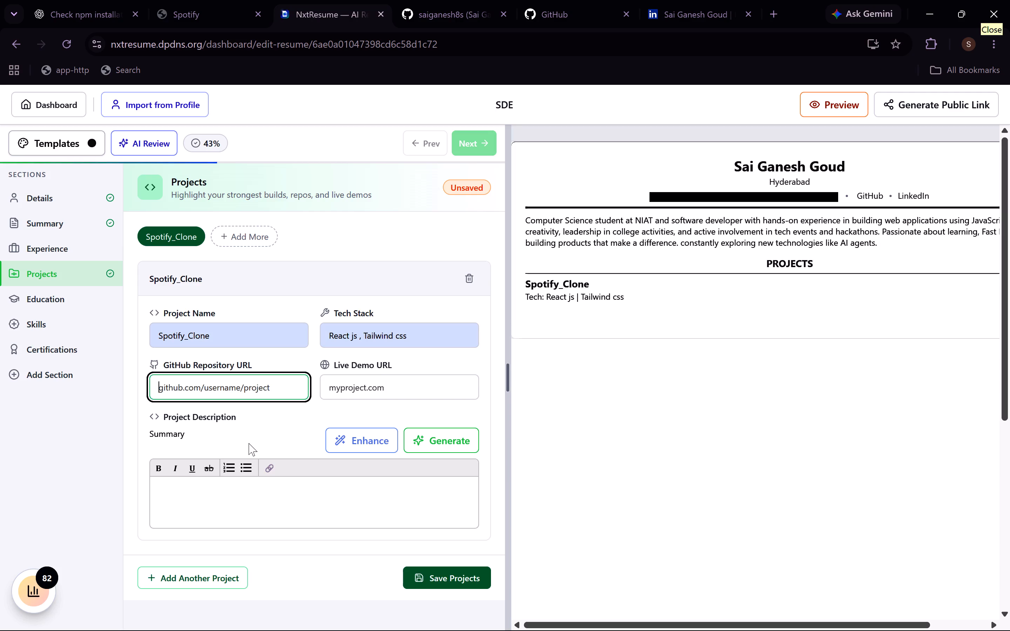
{"action": "scroll", "coordinate": [249, 443], "scroll_direction": "down", "scroll_amount": 2}
{"action": "left_click", "coordinate": [228, 490]}
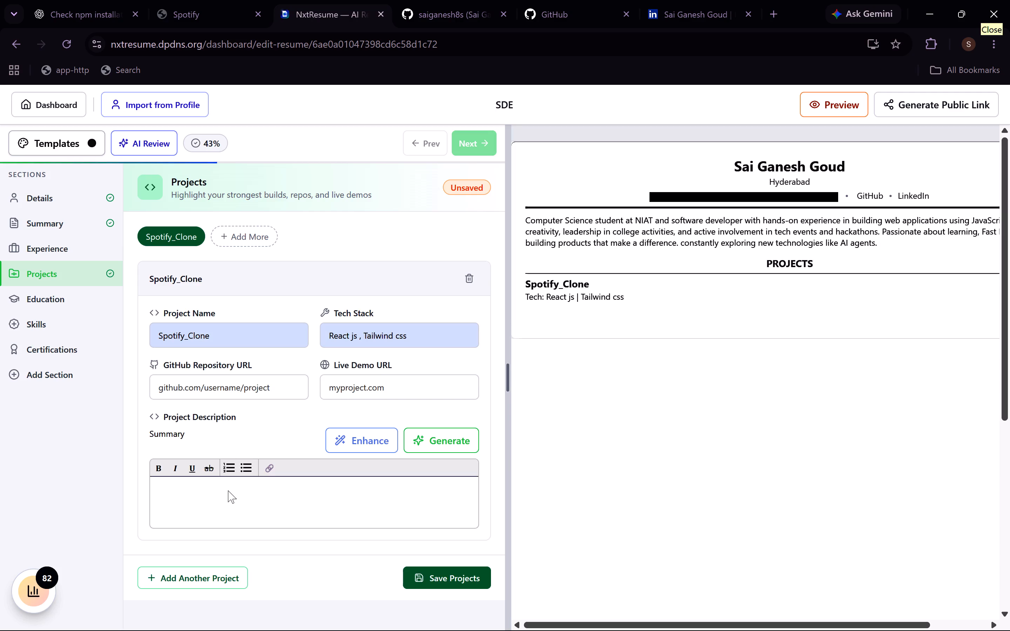
{"action": "key", "text": "super+v"}
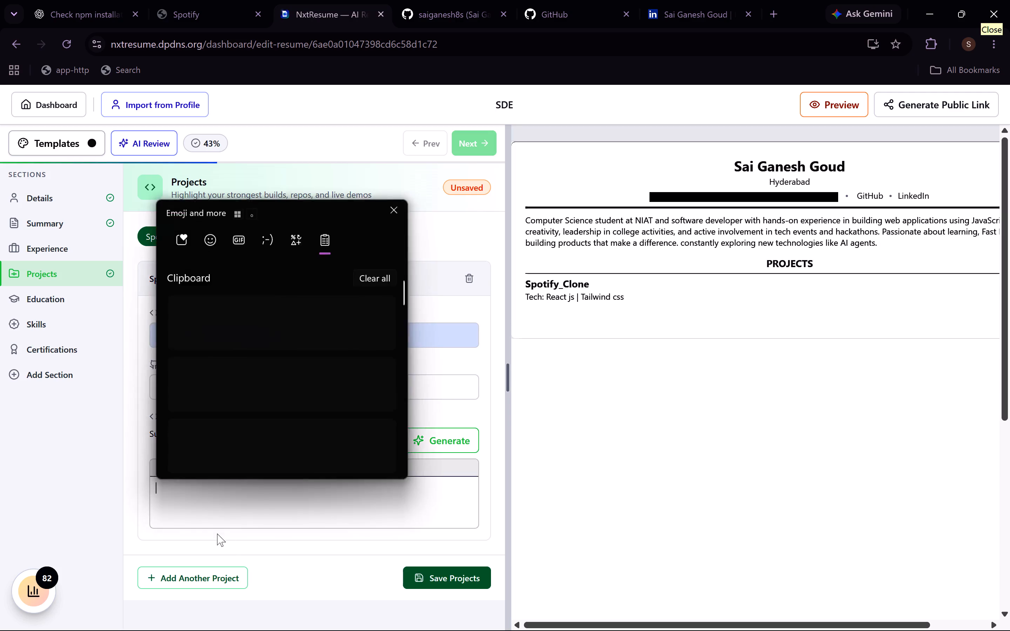
{"action": "scroll", "coordinate": [222, 348], "scroll_direction": "down", "scroll_amount": 5}
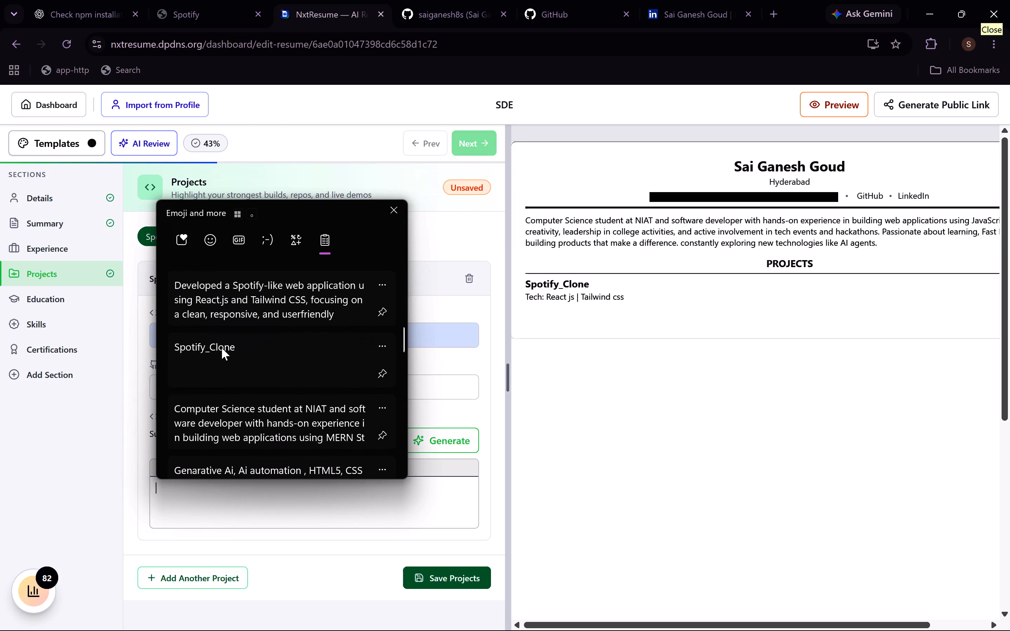
{"action": "left_click", "coordinate": [270, 303]}
{"action": "key", "text": "ctrl+v"}
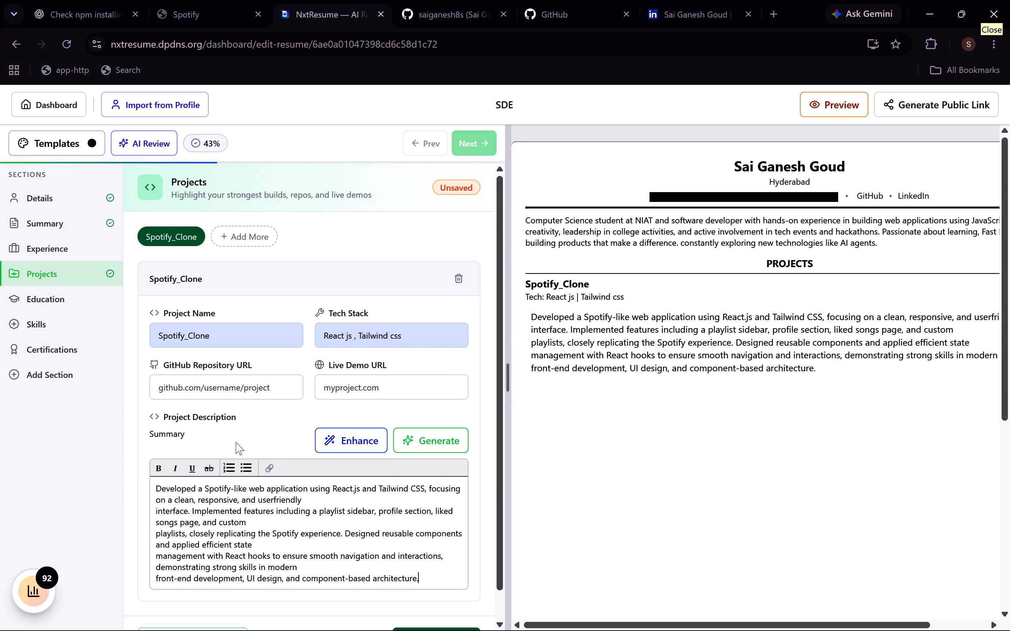
{"action": "scroll", "coordinate": [236, 442], "scroll_direction": "down", "scroll_amount": 3}
Add an education entry for Bits Pilani with degree Bachelors of Science and major Computer Science, using the saved suggestions.
{"action": "left_click", "coordinate": [59, 299]}
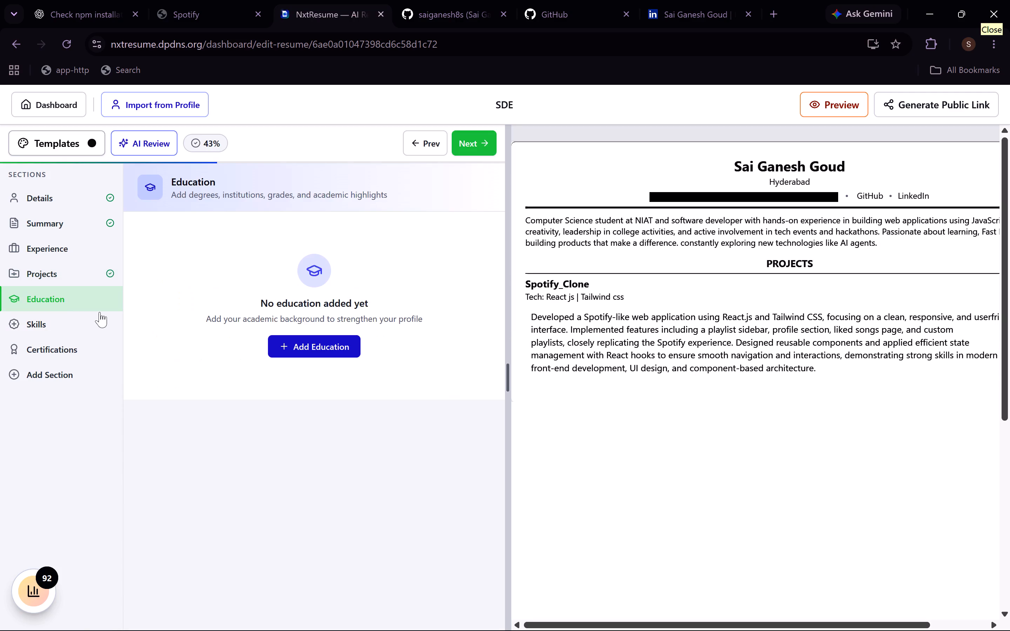
{"action": "left_click", "coordinate": [301, 347]}
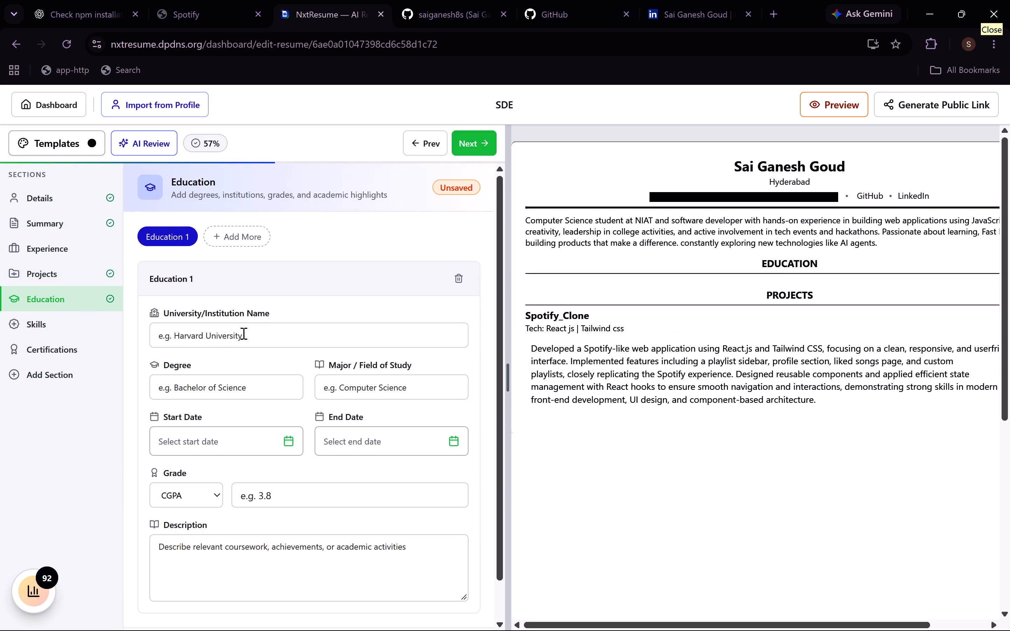
{"action": "left_click", "coordinate": [243, 333]}
{"action": "left_click", "coordinate": [250, 373]}
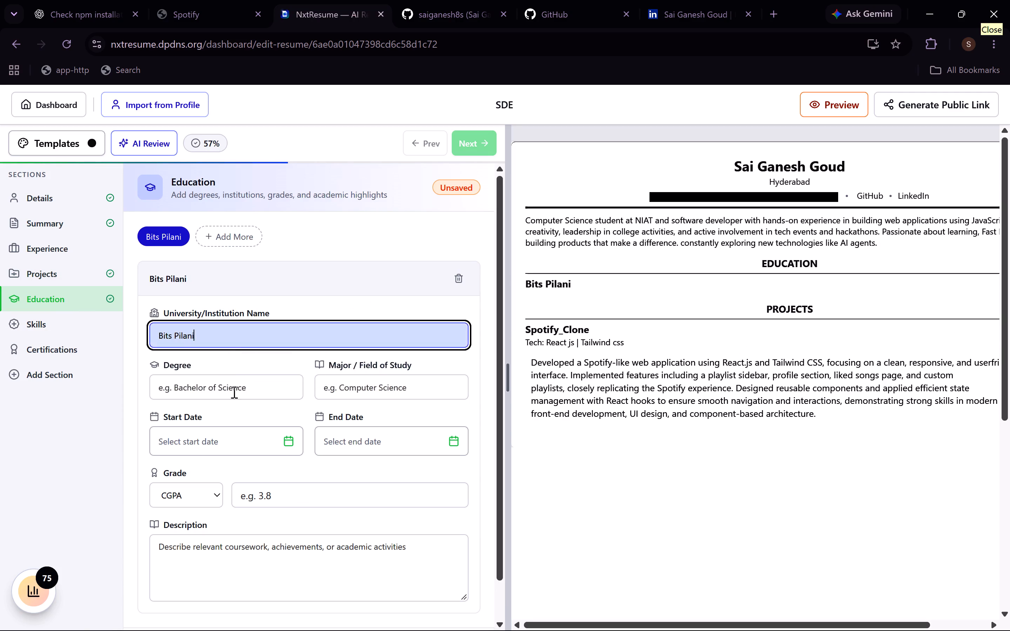
{"action": "left_click", "coordinate": [233, 392]}
{"action": "left_click", "coordinate": [243, 422]}
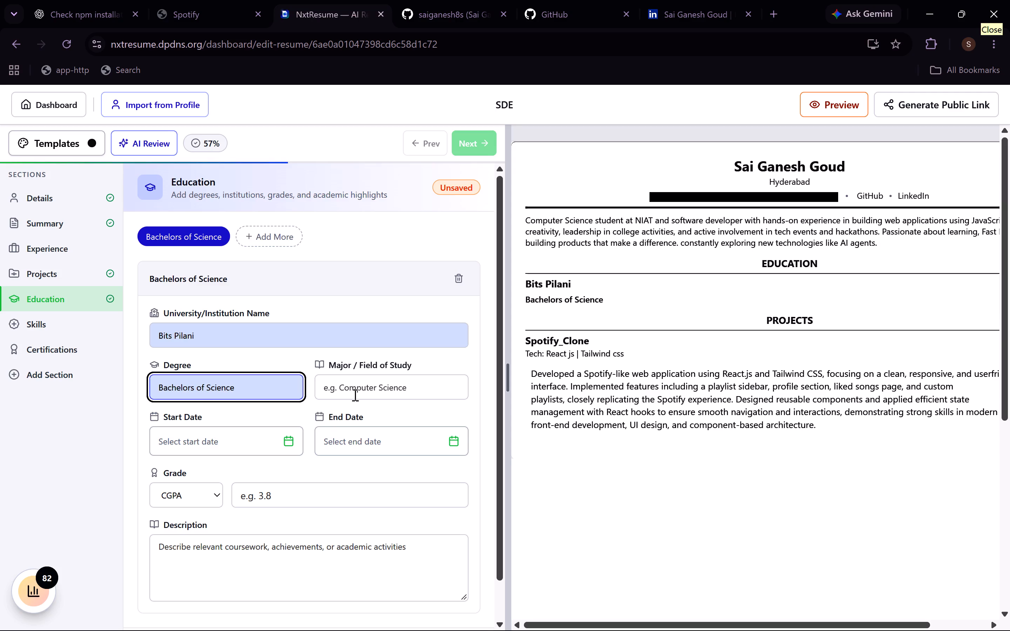
{"action": "left_click", "coordinate": [354, 395]}
{"action": "left_click", "coordinate": [399, 416]}
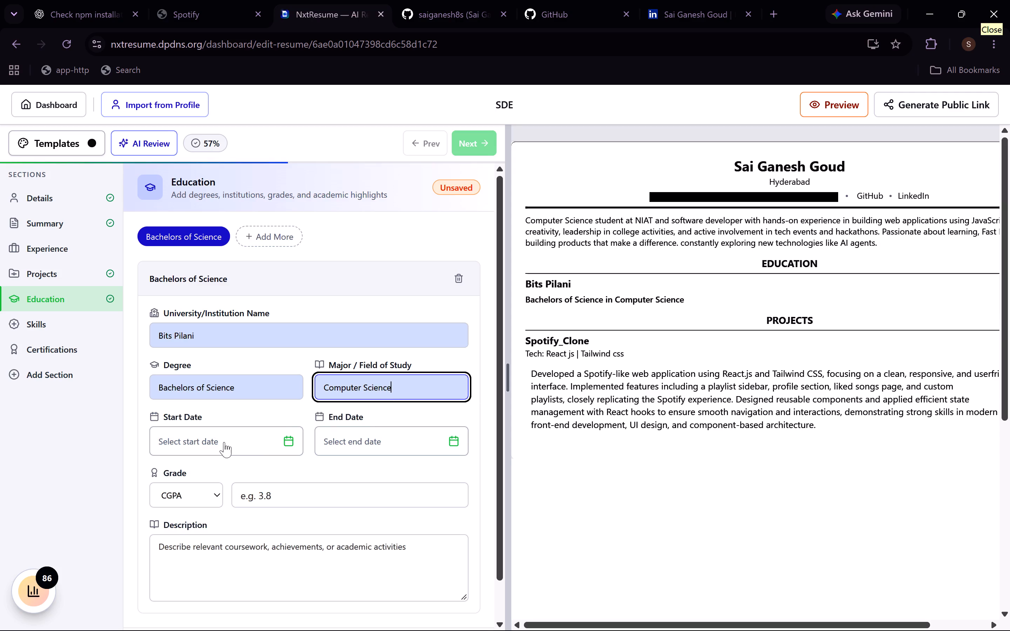
Set the Bits Pilani entry's start date to August 2024 and end date to August 2028.
{"action": "left_click", "coordinate": [220, 441]}
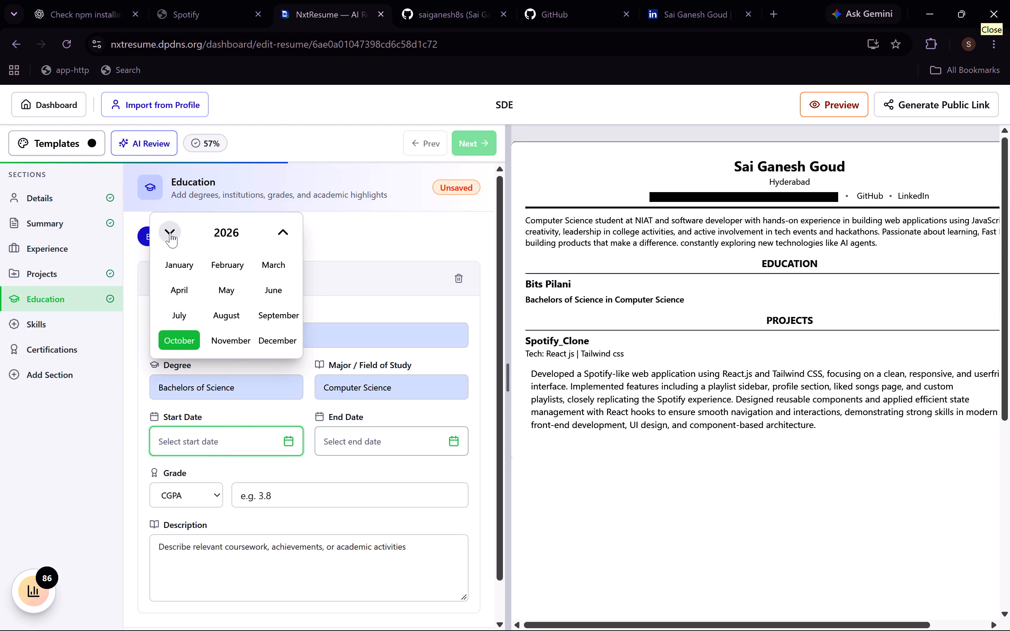
{"action": "double_click", "coordinate": [160, 231]}
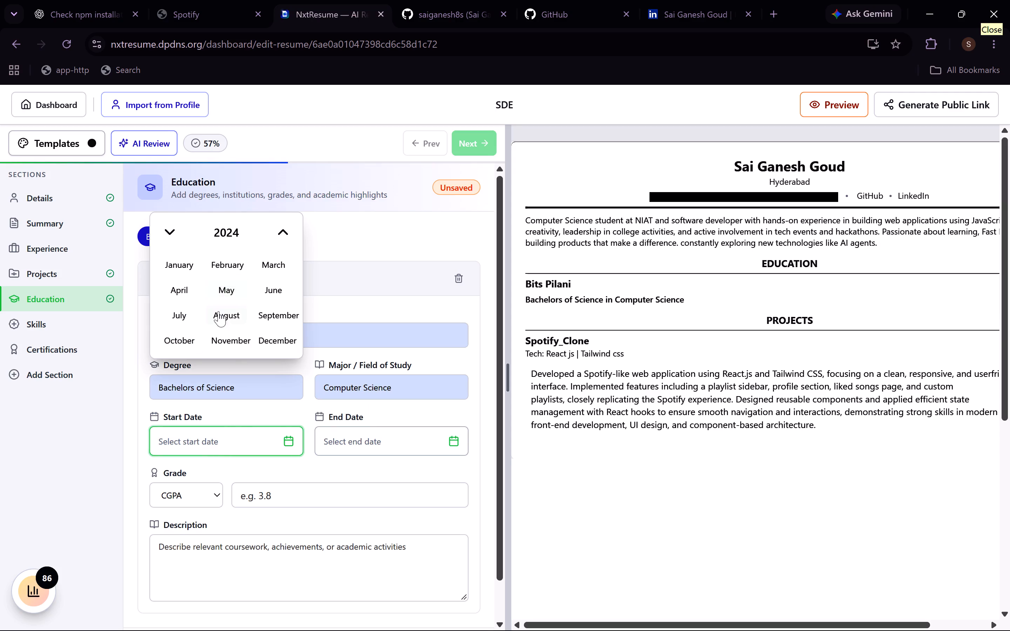
{"action": "left_click", "coordinate": [218, 318]}
{"action": "left_click", "coordinate": [381, 435]}
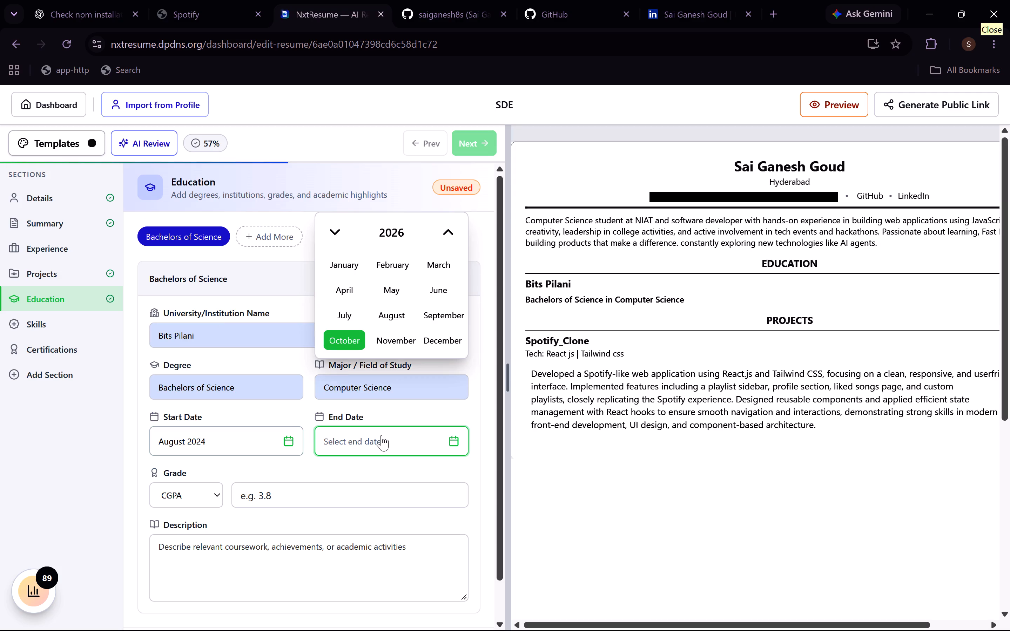
{"action": "double_click", "coordinate": [442, 236]}
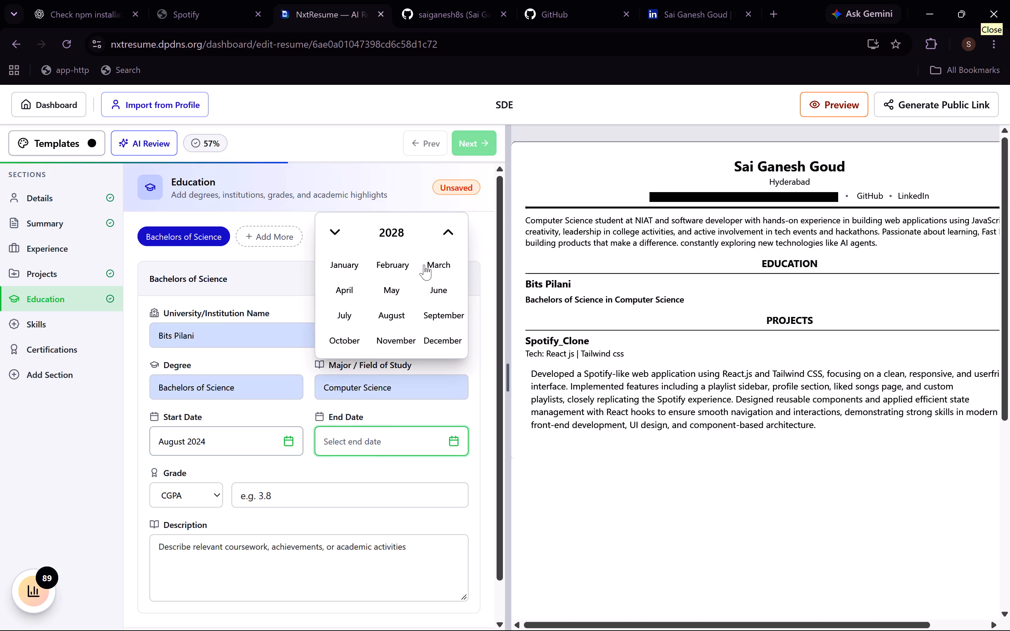
{"action": "left_click", "coordinate": [395, 319]}
Set the Bits Pilani entry's CGPA grade to "8.2 ( On Going )" from the saved suggestion.
{"action": "left_click", "coordinate": [278, 503]}
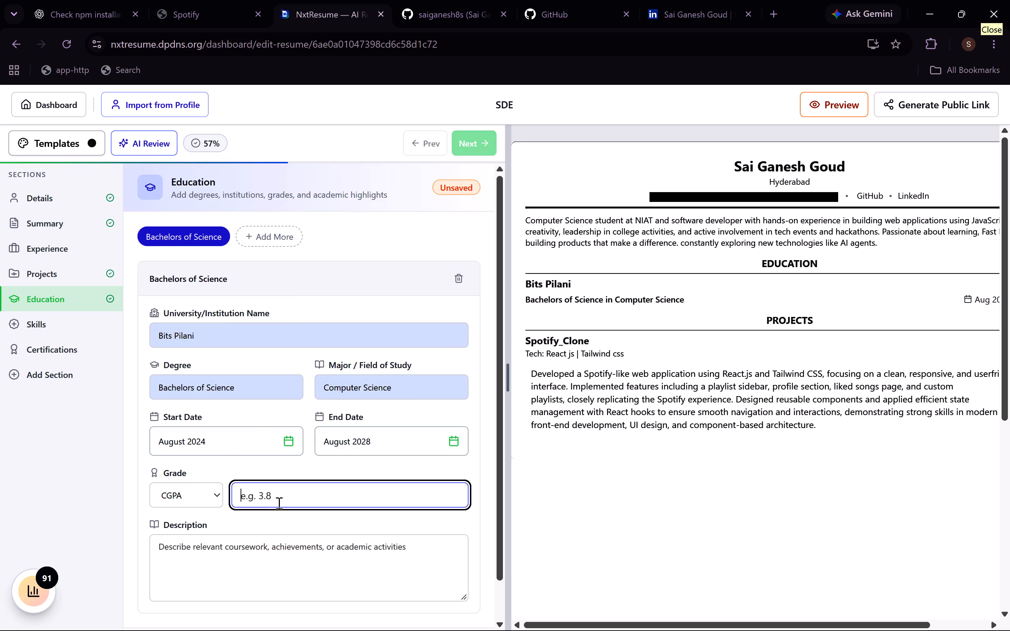
{"action": "left_click", "coordinate": [338, 537]}
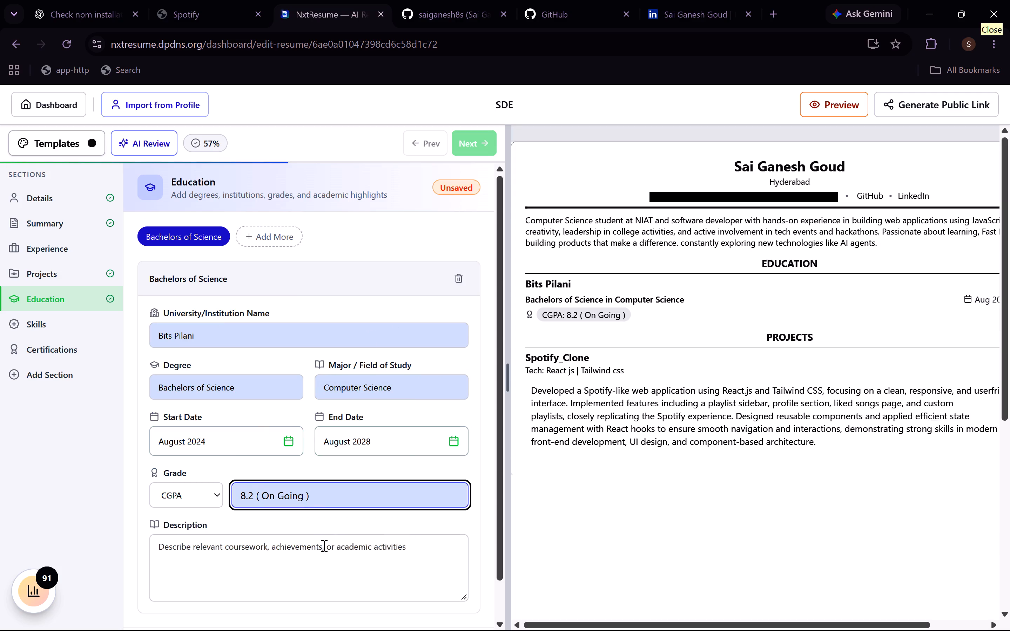
Add a second education entry with the institution name Narayana Hyderabad.
{"action": "left_click", "coordinate": [260, 233]}
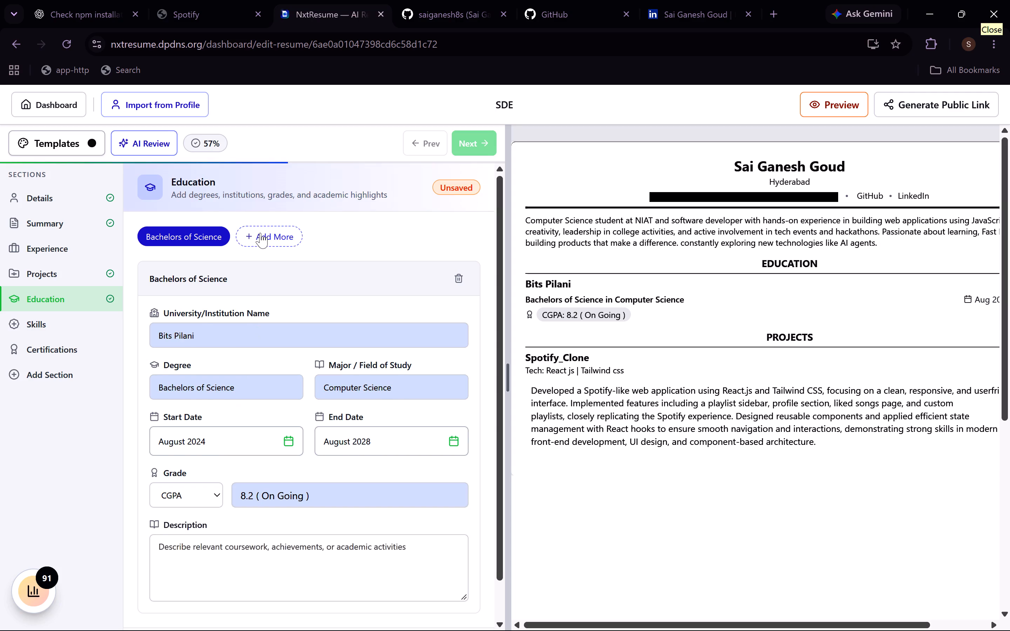
{"action": "left_click", "coordinate": [207, 343]}
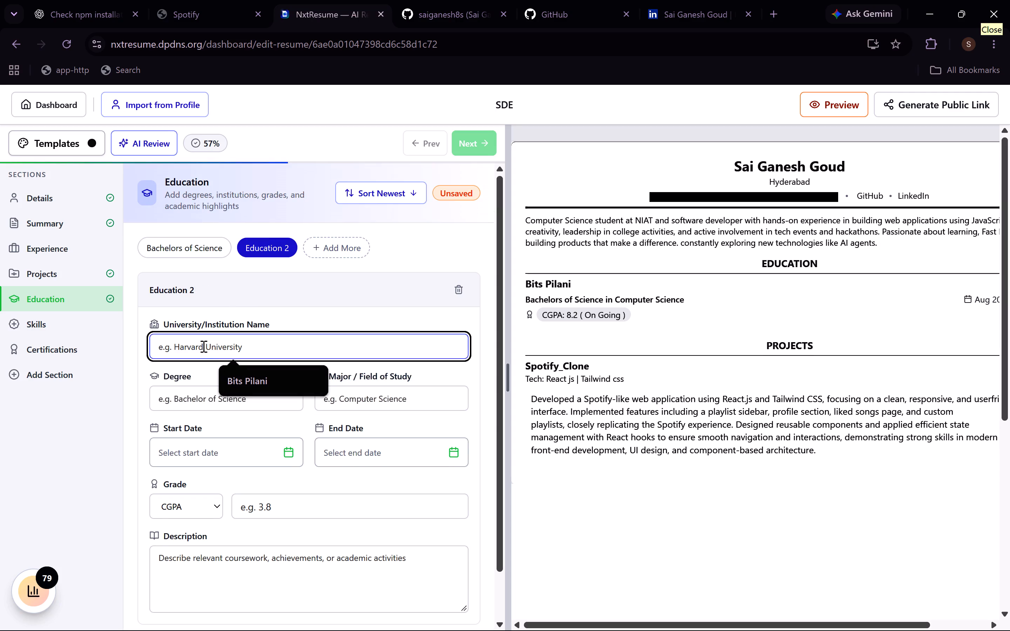
{"action": "type", "text": "Naraya"}
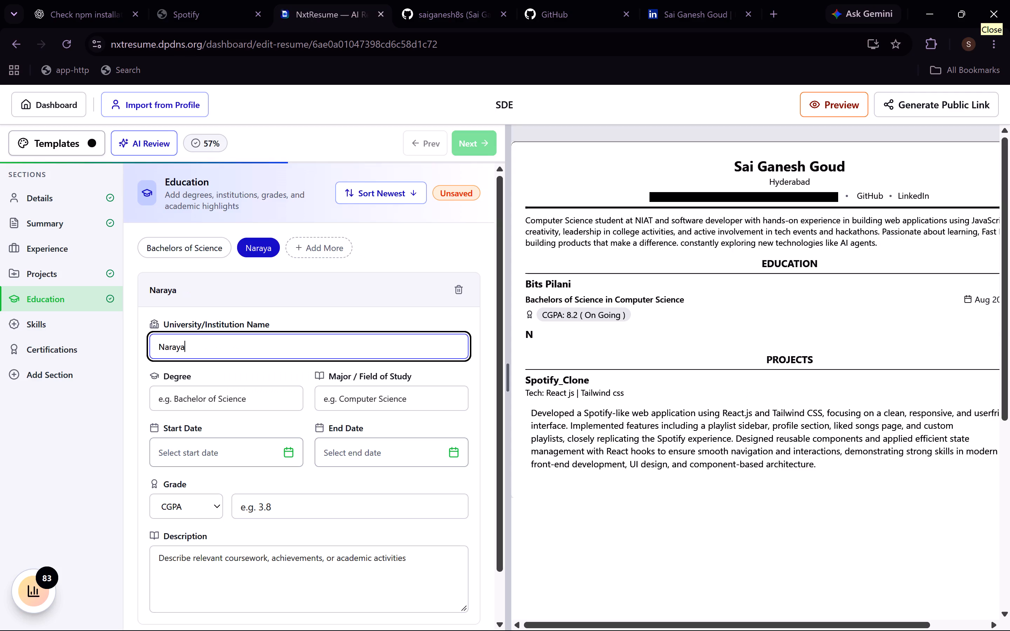
{"action": "type", "text": "na"}
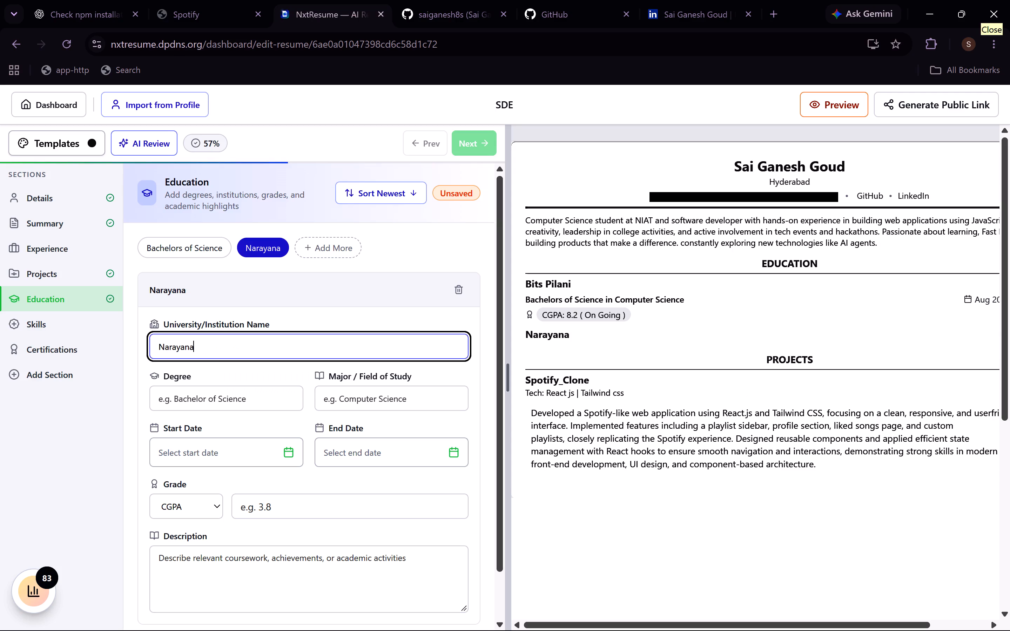
{"action": "key", "text": "space"}
{"action": "type", "text": "Hyderabad"}
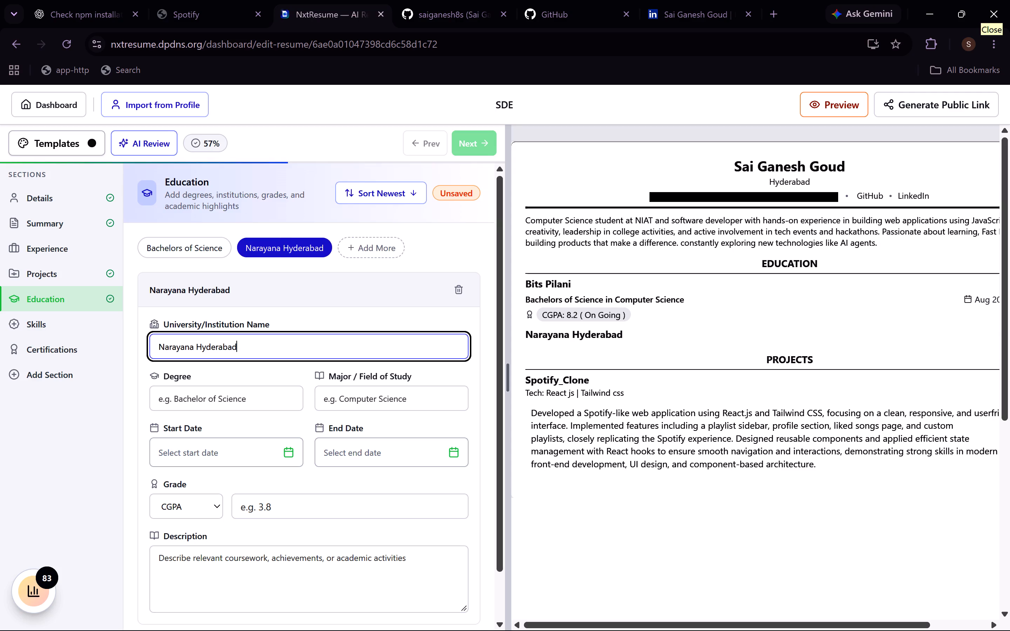
Enter Secondary School as the degree of the Narayana Hyderabad education entry.
{"action": "left_click", "coordinate": [201, 403]}
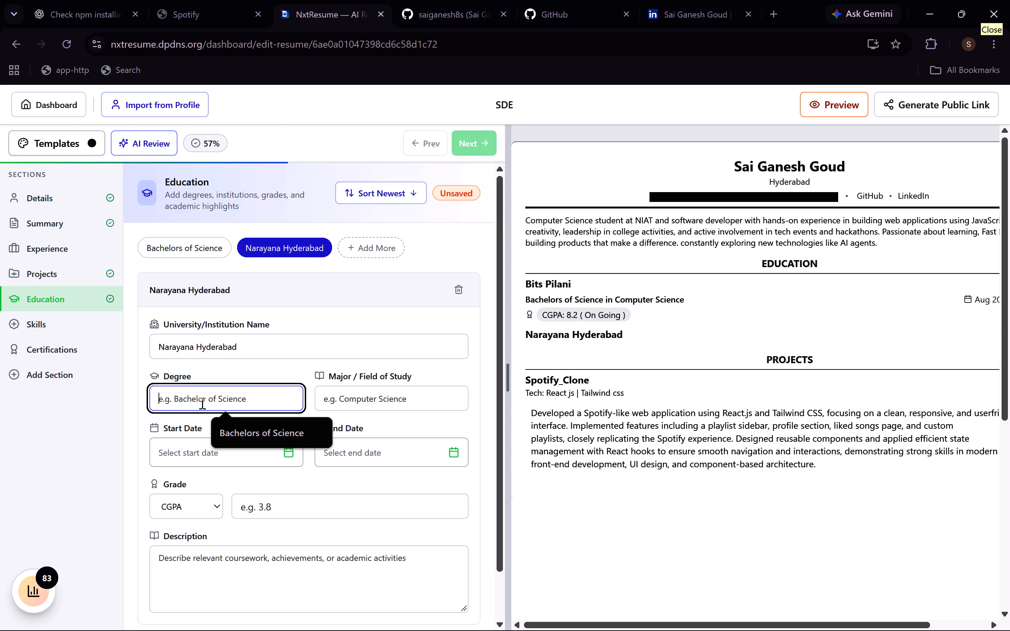
{"action": "type", "text": "se"}
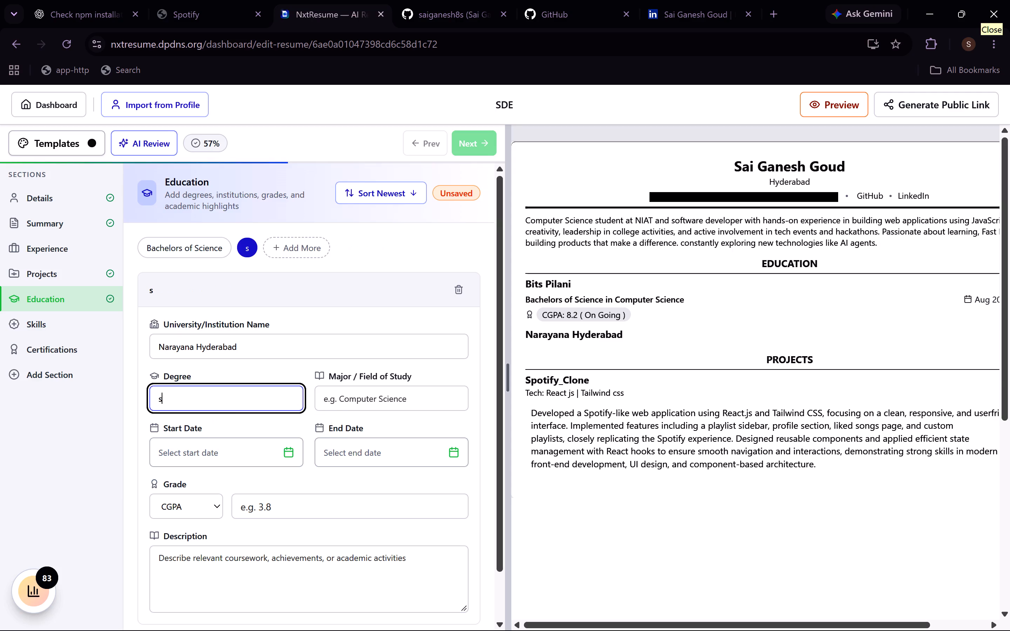
{"action": "key", "text": "BackSpace"}
{"action": "key", "text": "BackSpace"}
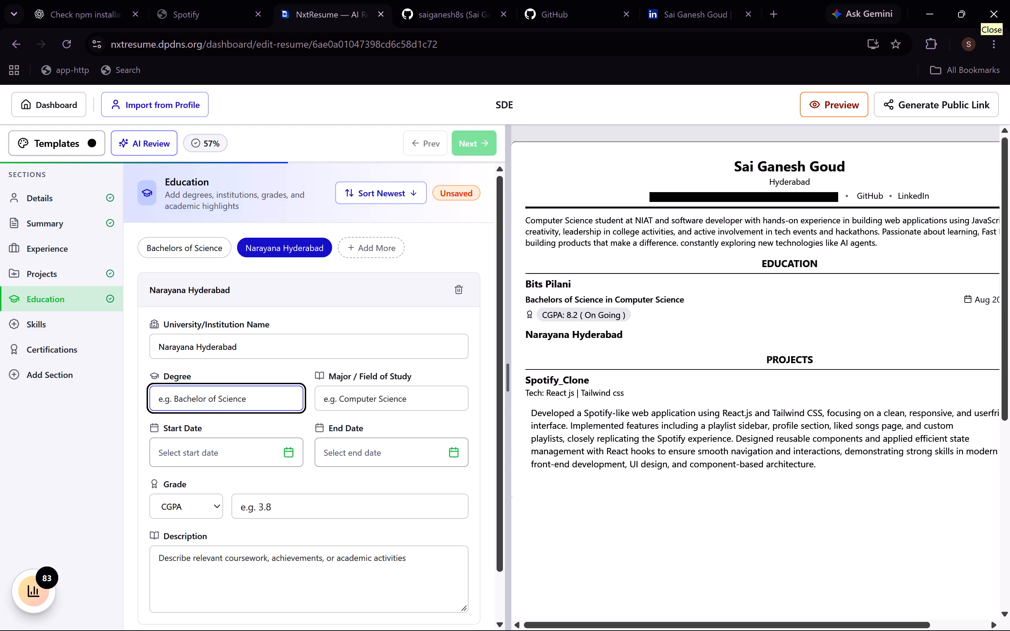
{"action": "key", "text": "shift+s"}
{"action": "type", "text": "econdary"}
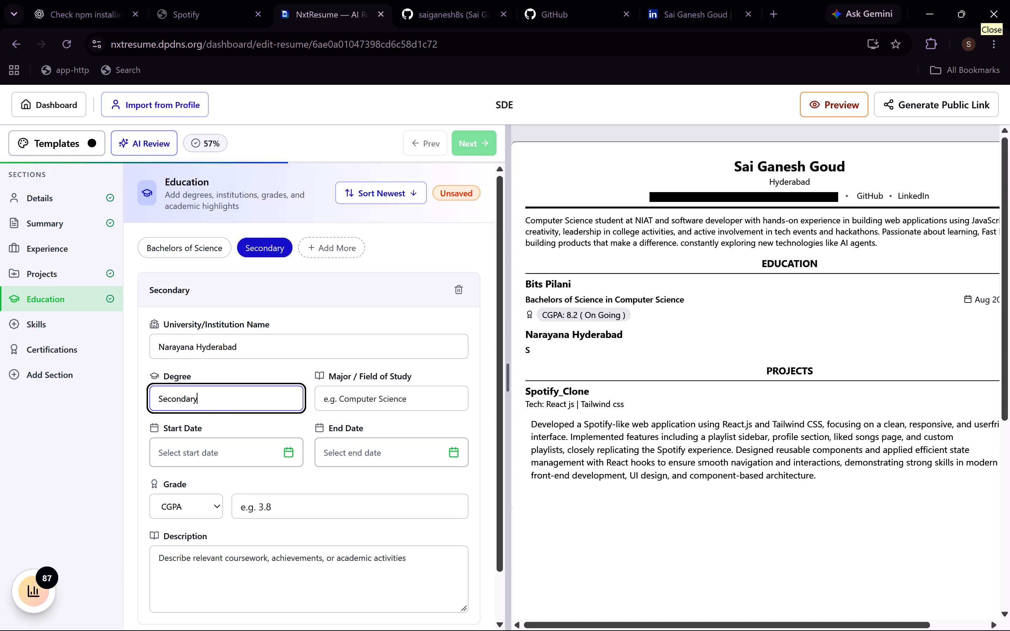
{"action": "key", "text": "space"}
{"action": "type", "text": "School"}
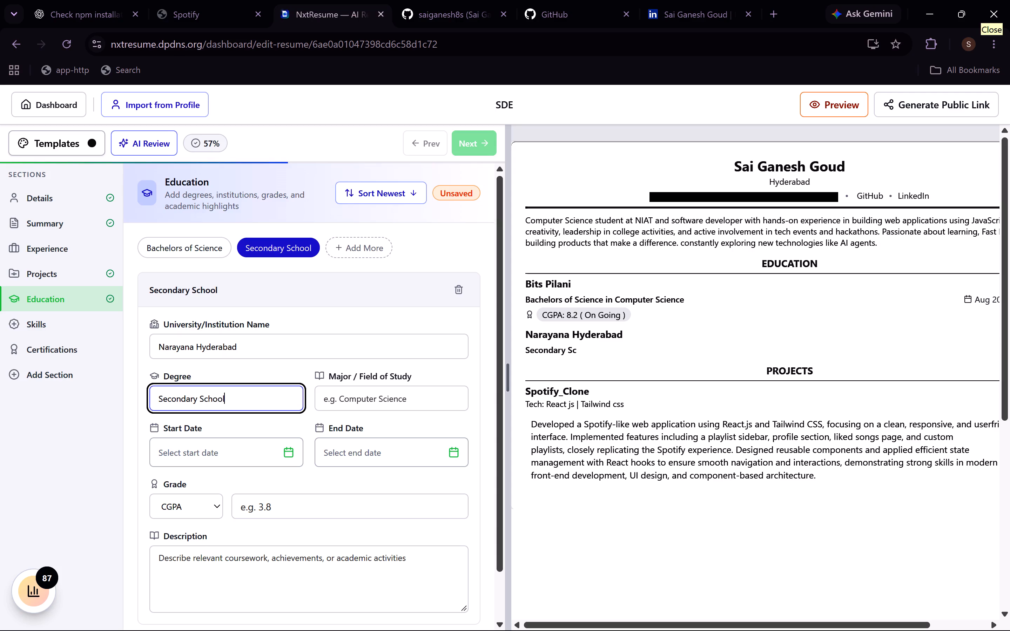
Set the Narayana Hyderabad entry's field of study to MPC and its CGPA grade to 864.
{"action": "left_click", "coordinate": [358, 402]}
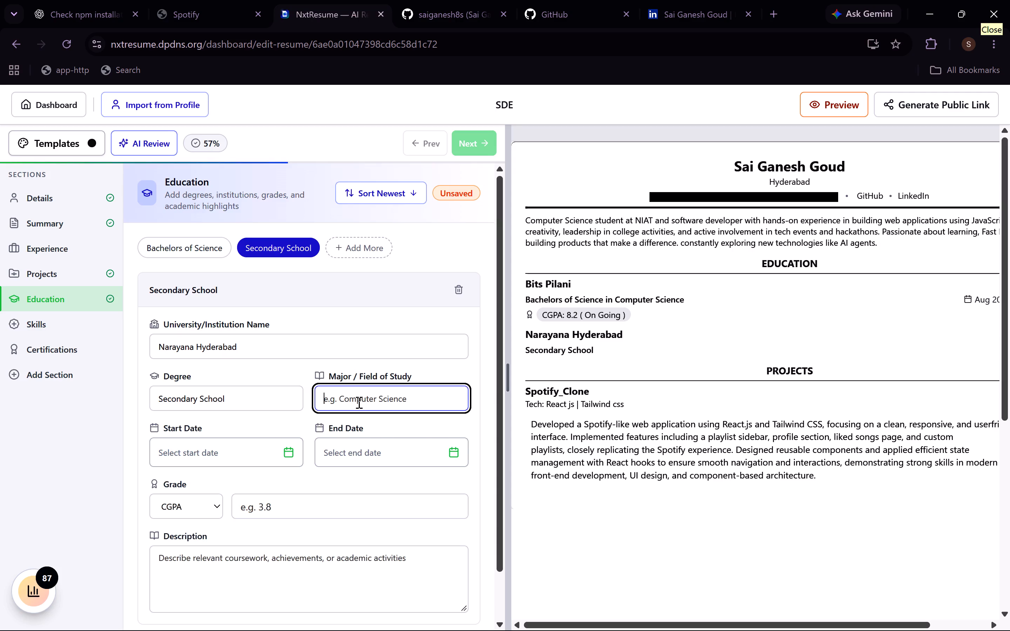
{"action": "type", "text": "MPC"}
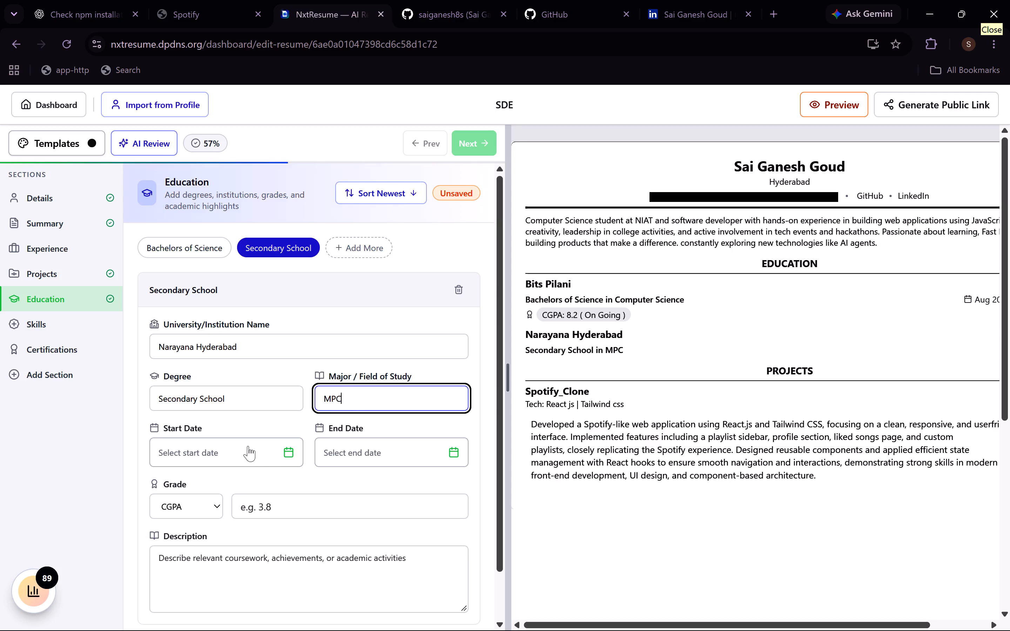
{"action": "left_click", "coordinate": [295, 509]}
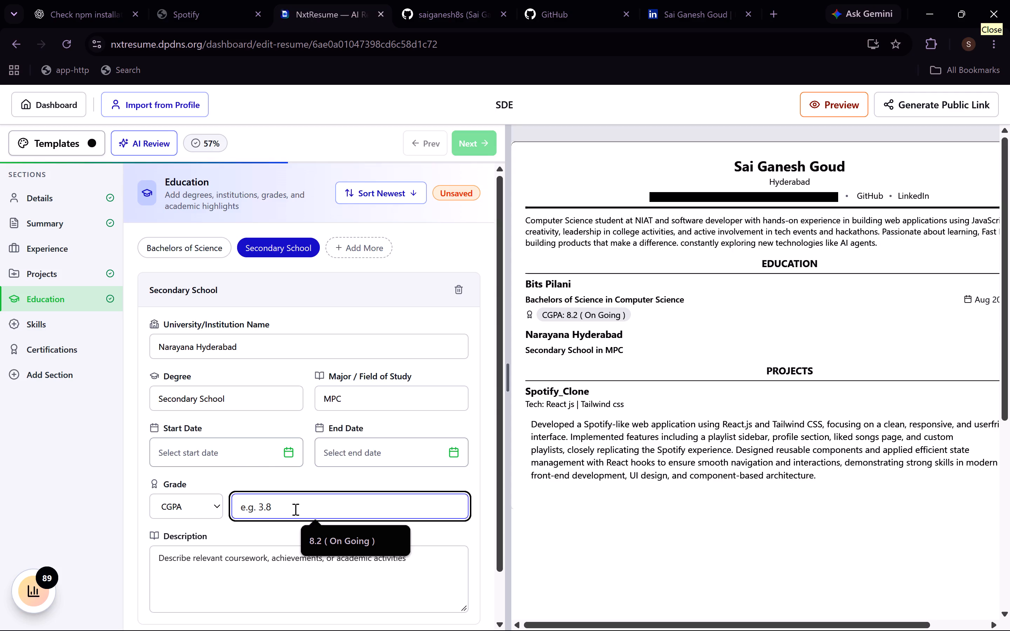
{"action": "type", "text": "864"}
Add a third education entry for Sai Grammar High School with the degree 10th grade and a CGPA of 9.2.
{"action": "scroll", "coordinate": [295, 509], "scroll_direction": "down", "scroll_amount": 4}
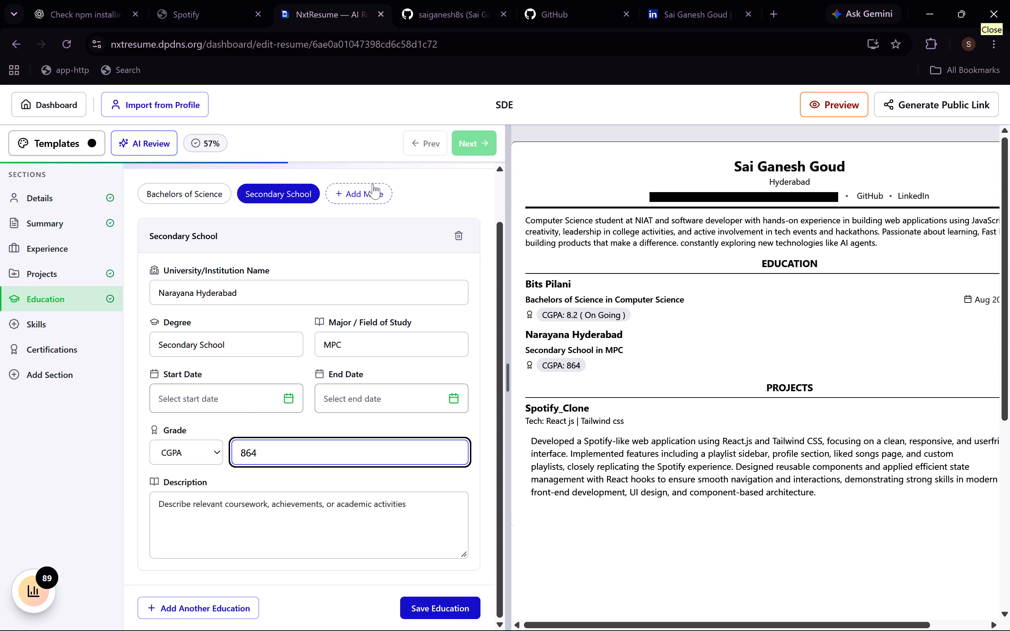
{"action": "left_click", "coordinate": [370, 183]}
{"action": "left_click", "coordinate": [322, 291]}
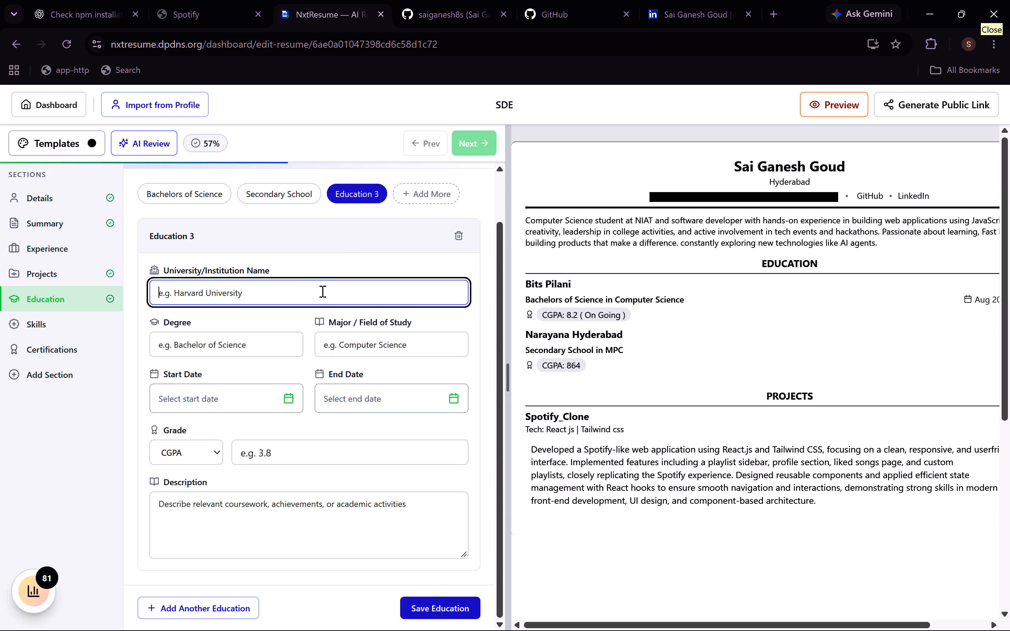
{"action": "type", "text": "Sai Grammar Hi"}
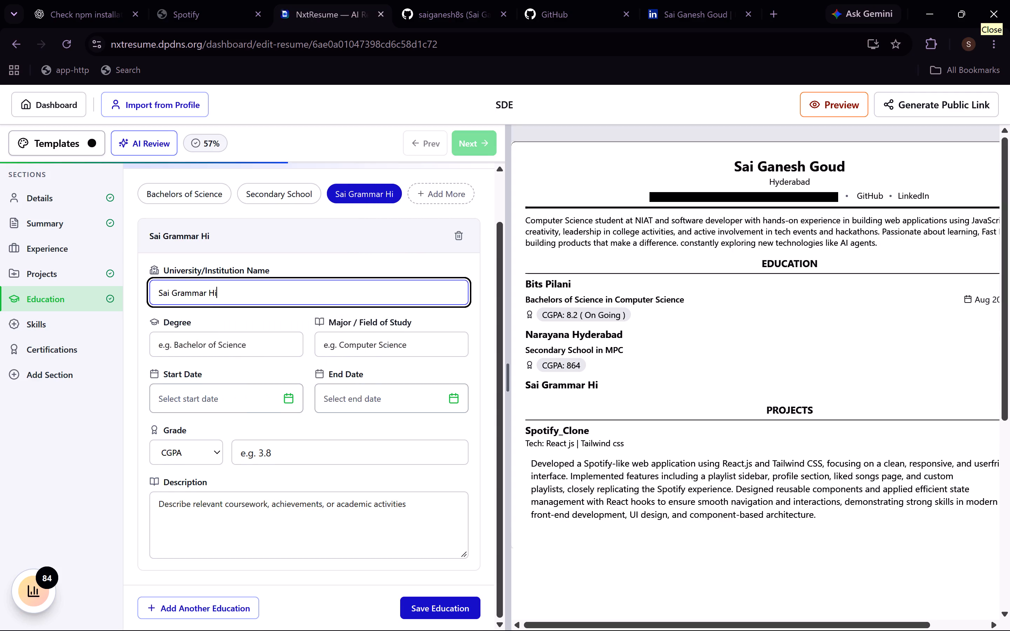
{"action": "type", "text": "gh School"}
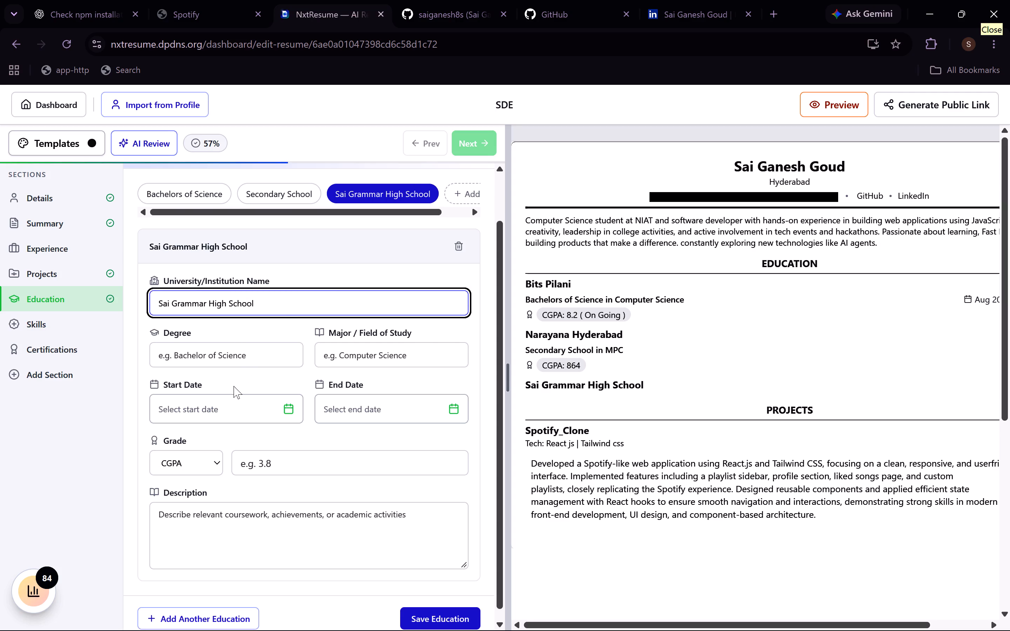
{"action": "left_click", "coordinate": [237, 361]}
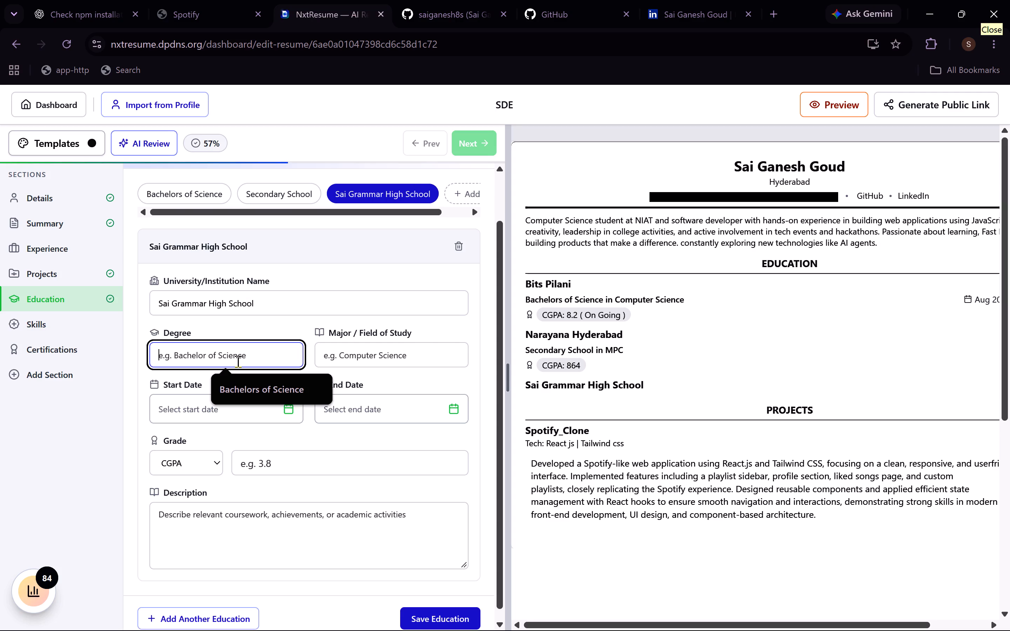
{"action": "type", "text": "10th"}
{"action": "key", "text": "space"}
{"action": "type", "text": "grade"}
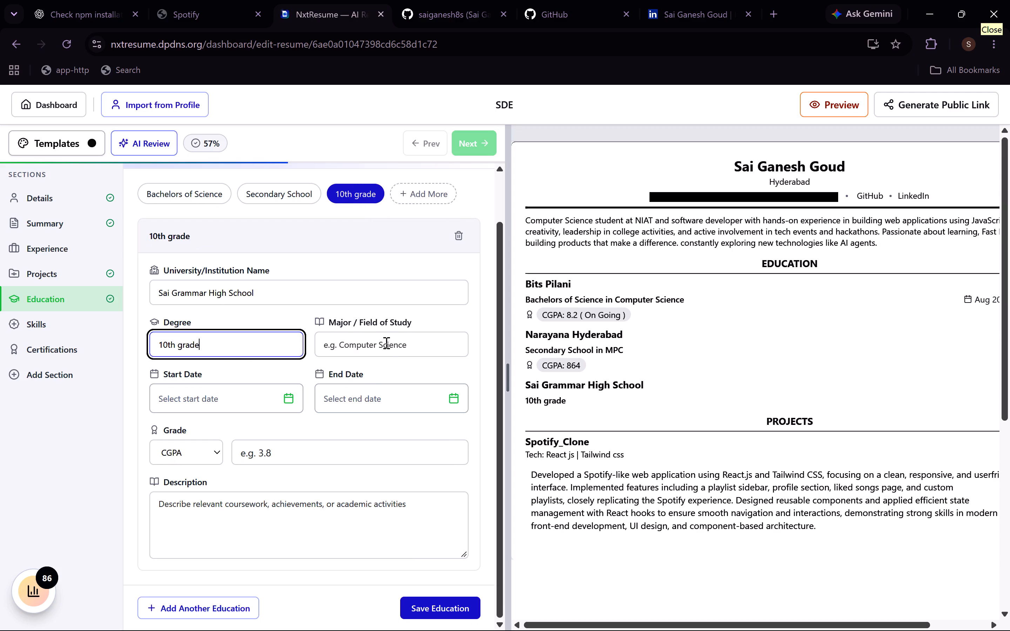
{"action": "left_click", "coordinate": [316, 449]}
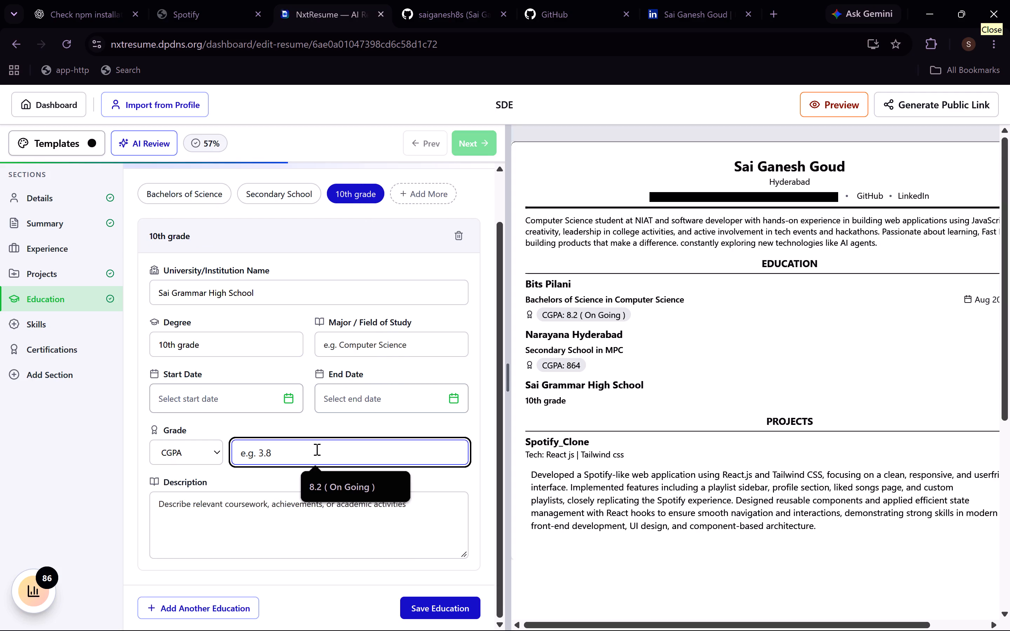
{"action": "type", "text": "9.2"}
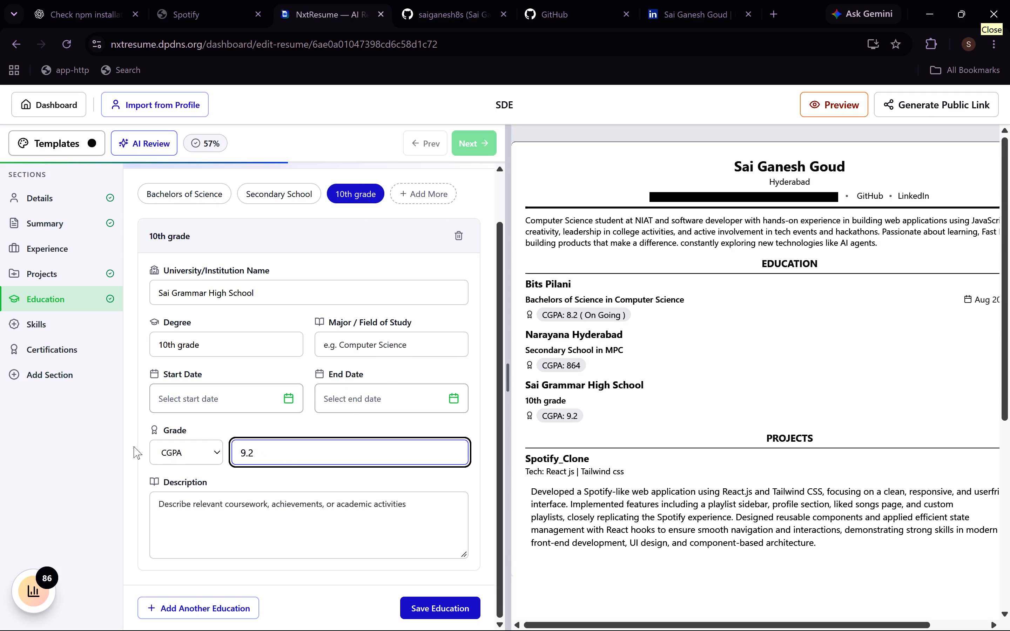
In the Skills section, fill Frontend Skills with the copied list from "Genarative Ai, Ai automation" through "Tailwind CSS, Bootstrap" in the clipboard history.
{"action": "left_click", "coordinate": [51, 313]}
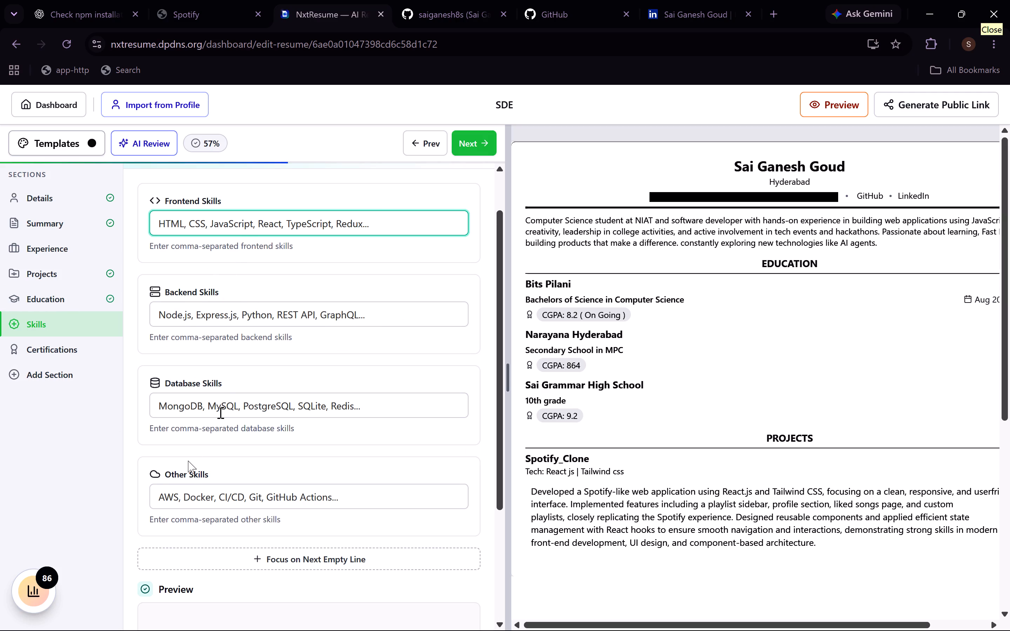
{"action": "key", "text": "super+v"}
{"action": "scroll", "coordinate": [349, 367], "scroll_direction": "down", "scroll_amount": 2}
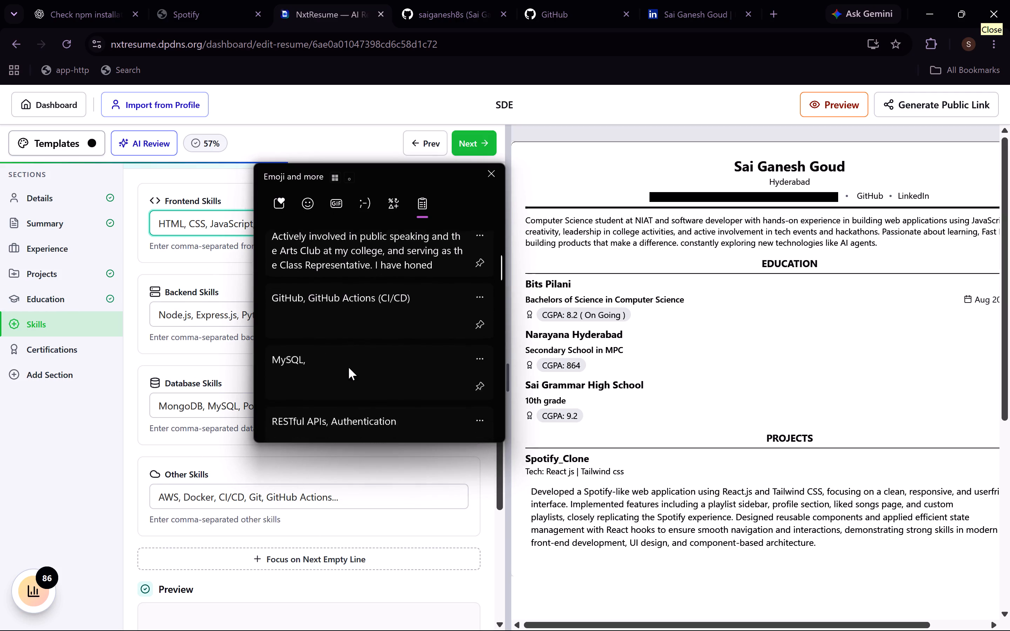
{"action": "scroll", "coordinate": [349, 367], "scroll_direction": "down", "scroll_amount": 4}
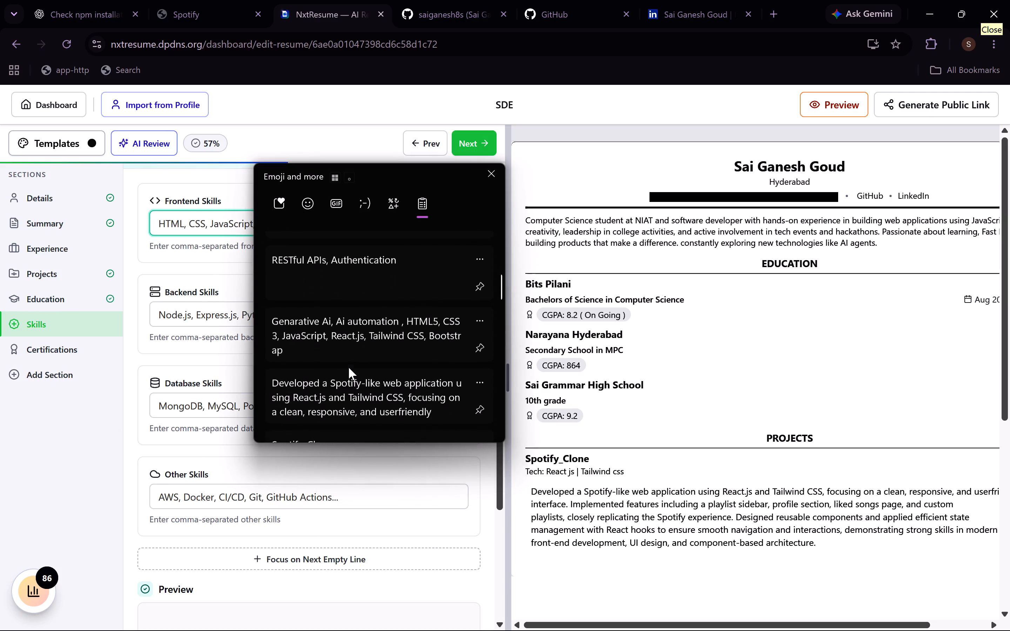
{"action": "scroll", "coordinate": [349, 367], "scroll_direction": "down", "scroll_amount": 1}
{"action": "left_click", "coordinate": [350, 313]}
{"action": "key", "text": "ctrl+v"}
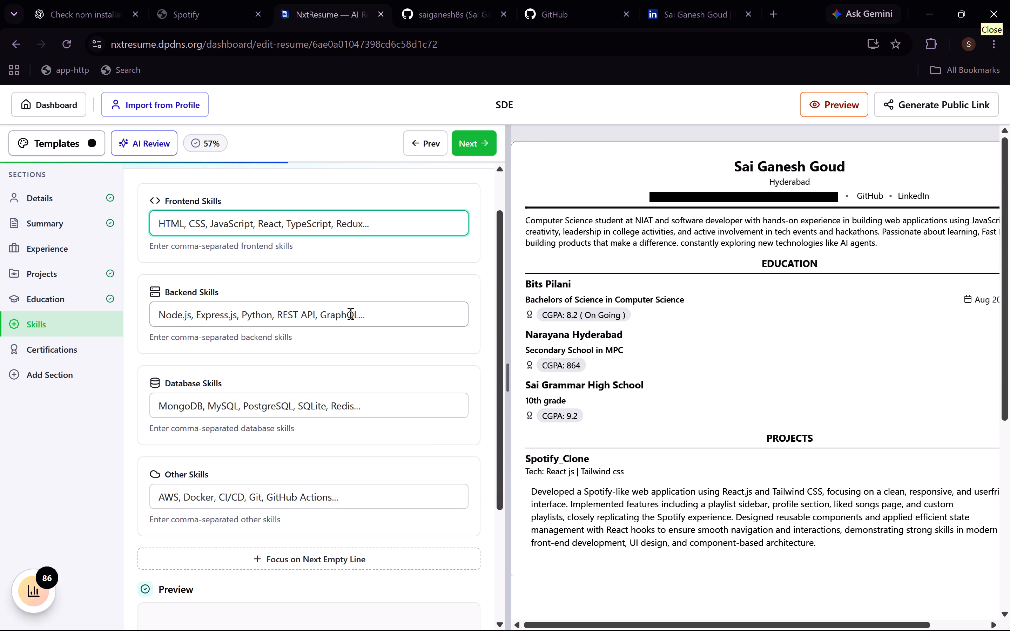
{"action": "left_click", "coordinate": [290, 225]}
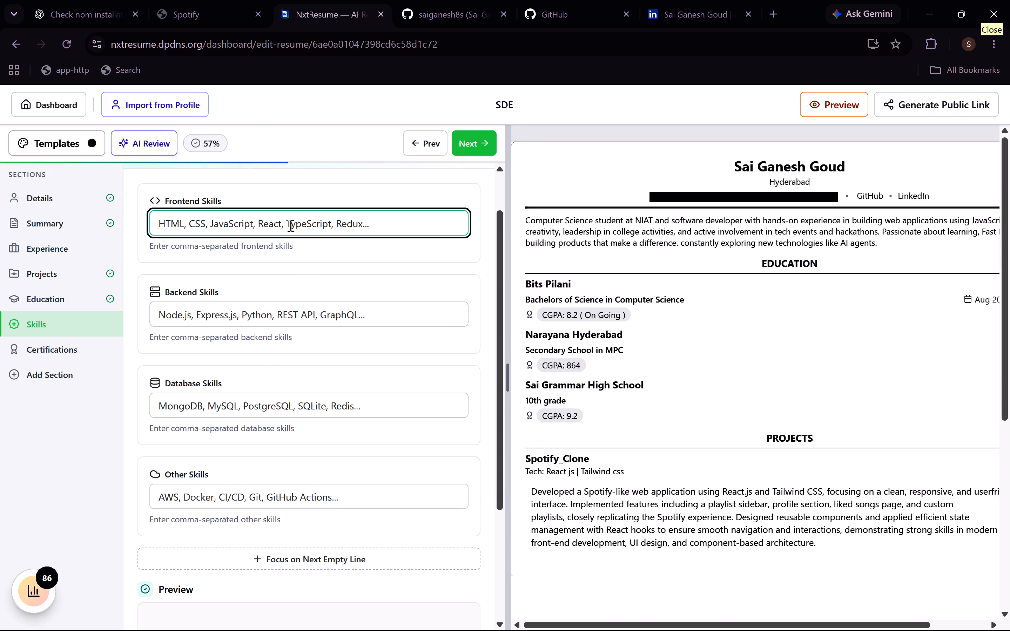
{"action": "key", "text": "super+v"}
{"action": "scroll", "coordinate": [295, 398], "scroll_direction": "down", "scroll_amount": 3}
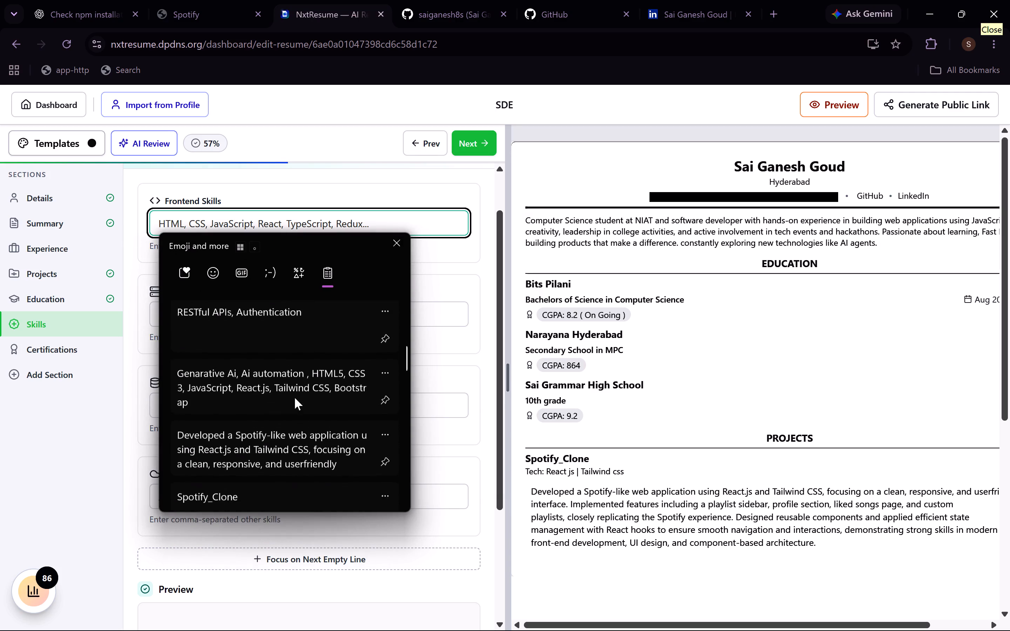
{"action": "scroll", "coordinate": [295, 398], "scroll_direction": "down", "scroll_amount": 2}
{"action": "left_click", "coordinate": [274, 347]}
{"action": "key", "text": "ctrl+v"}
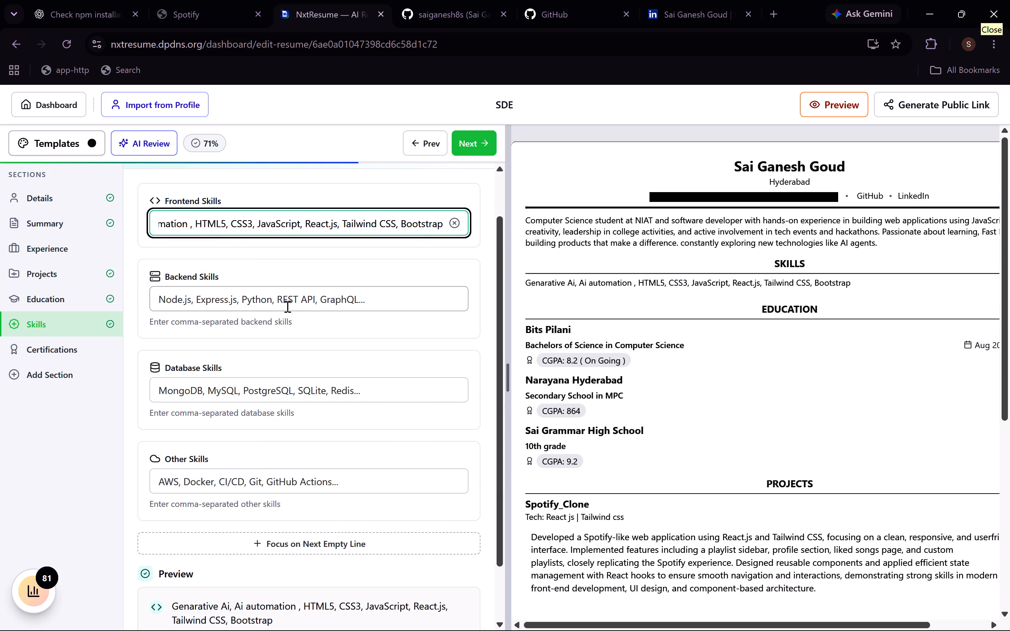
Fill Backend Skills with the copied "MySQL," from the clipboard history and add SQLite after it.
{"action": "left_click", "coordinate": [282, 300]}
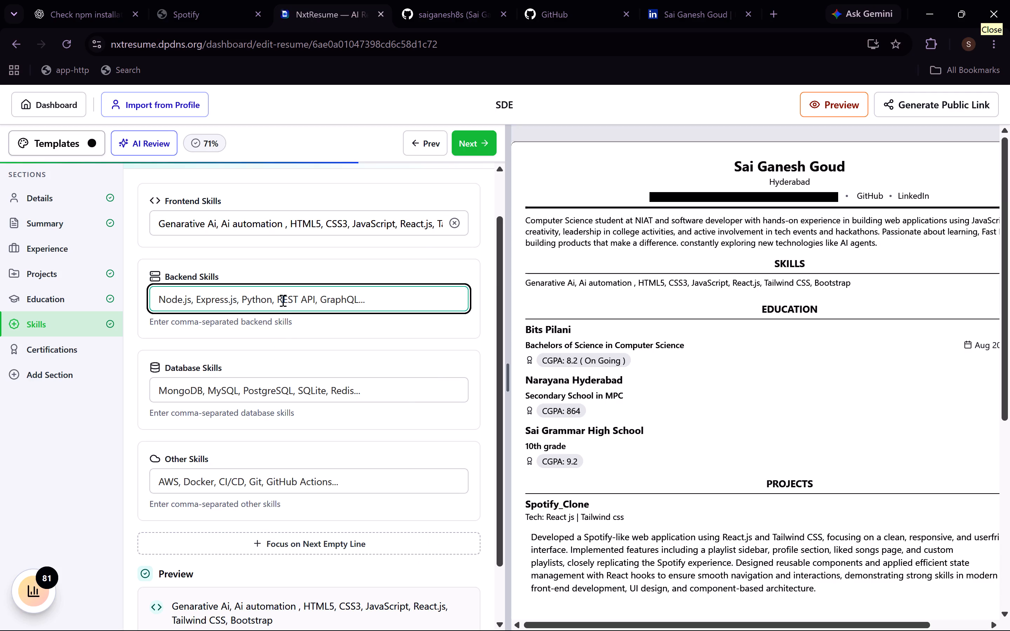
{"action": "key", "text": "super+v"}
{"action": "scroll", "coordinate": [277, 405], "scroll_direction": "down", "scroll_amount": 3}
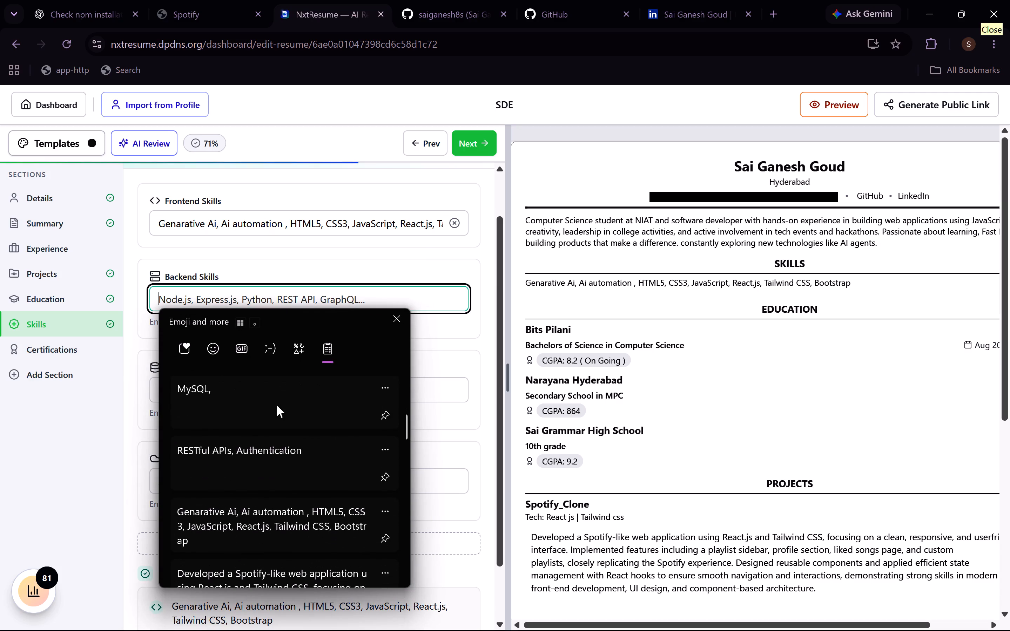
{"action": "scroll", "coordinate": [277, 405], "scroll_direction": "up", "scroll_amount": 1}
{"action": "left_click", "coordinate": [248, 507]}
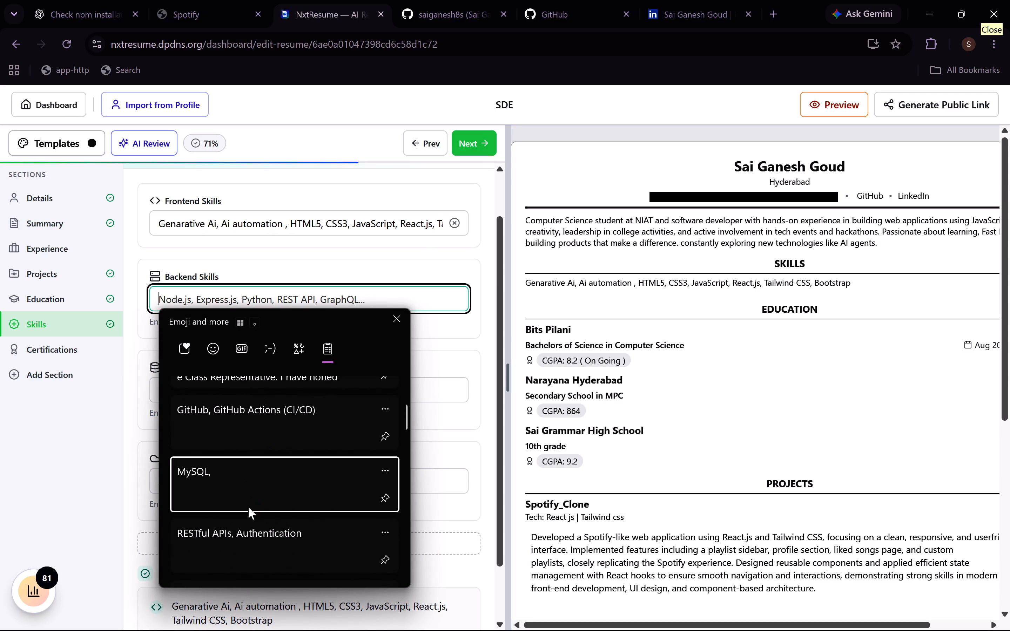
{"action": "key", "text": "ctrl+v"}
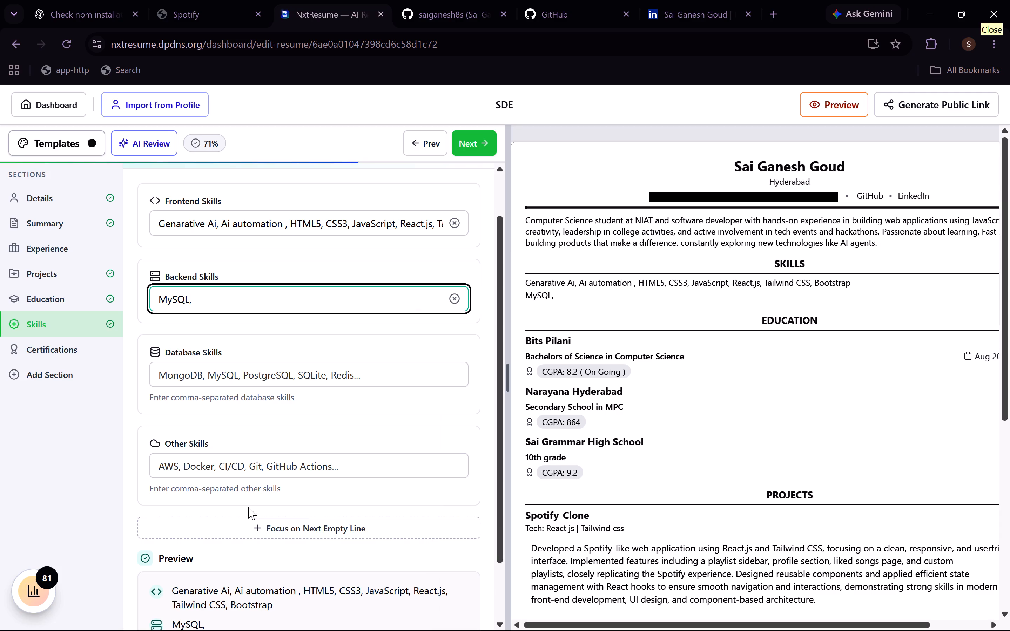
{"action": "key", "text": "space"}
{"action": "type", "text": "SQLite"}
Copy the whole Backend Skills text "MySQL, SQLite" into Database Skills.
{"action": "key", "text": "ctrl+a"}
{"action": "key", "text": "ctrl+v"}
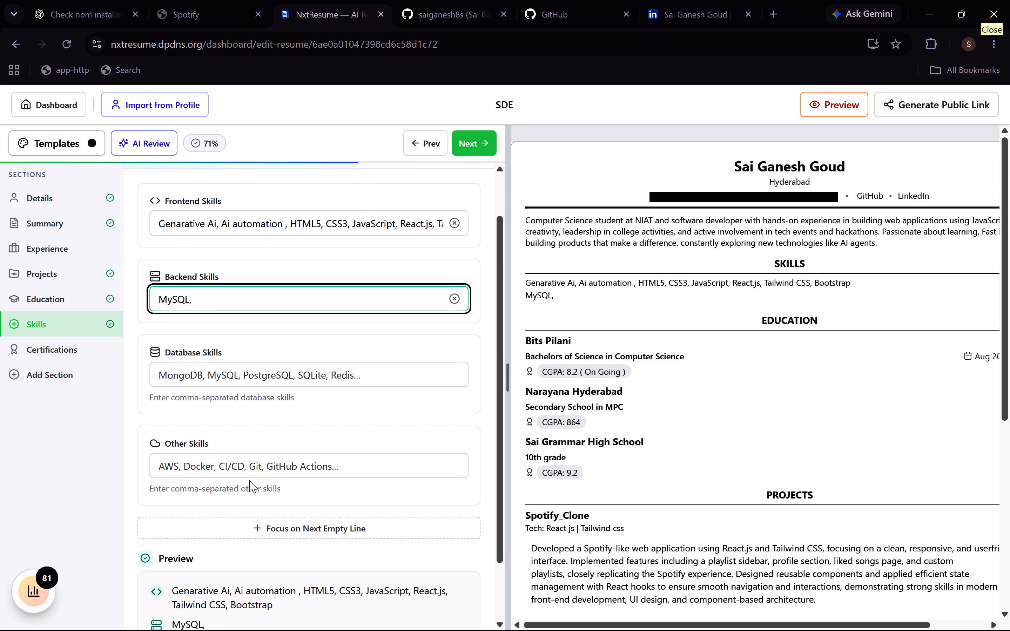
{"action": "key", "text": "ctrl+z"}
{"action": "key", "text": "ctrl+c"}
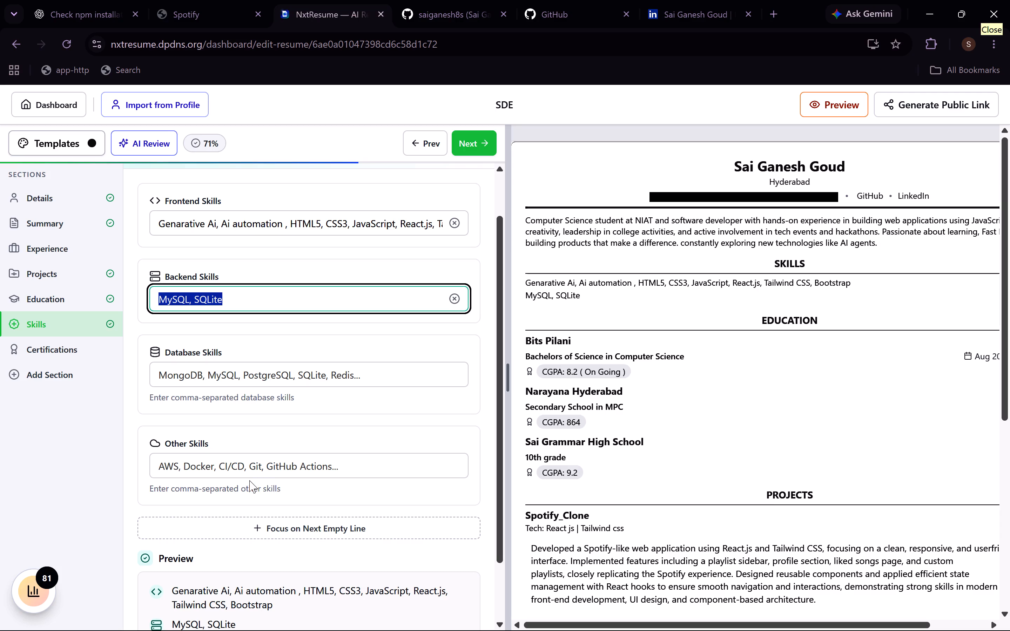
{"action": "left_click", "coordinate": [239, 376]}
{"action": "key", "text": "ctrl+v"}
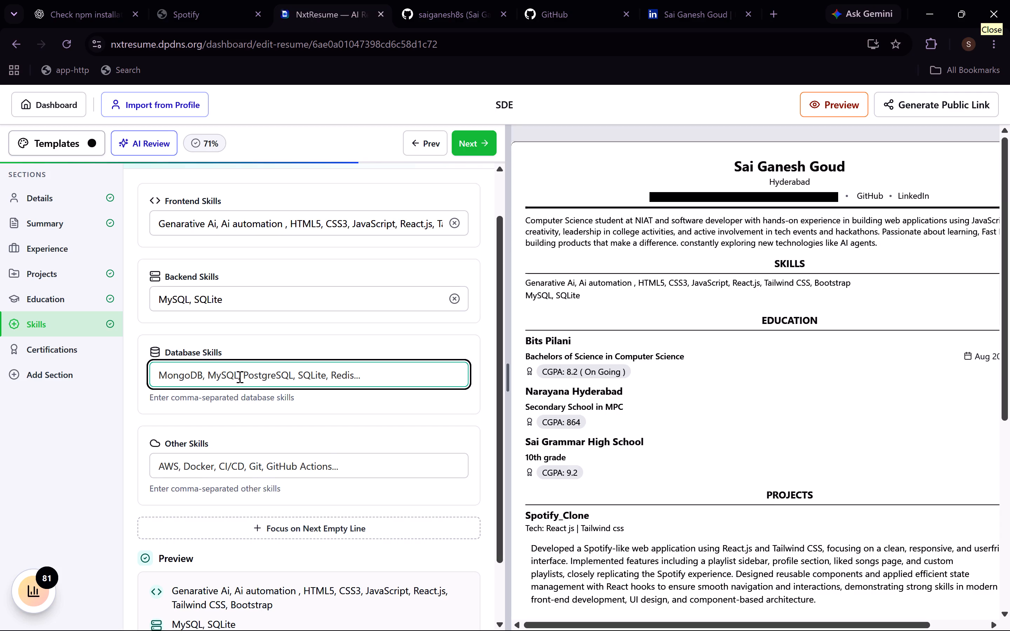
Replace the Backend Skills text with the copied "RESTful APIs, Authentication" from the clipboard history.
{"action": "triple_click", "coordinate": [231, 292]}
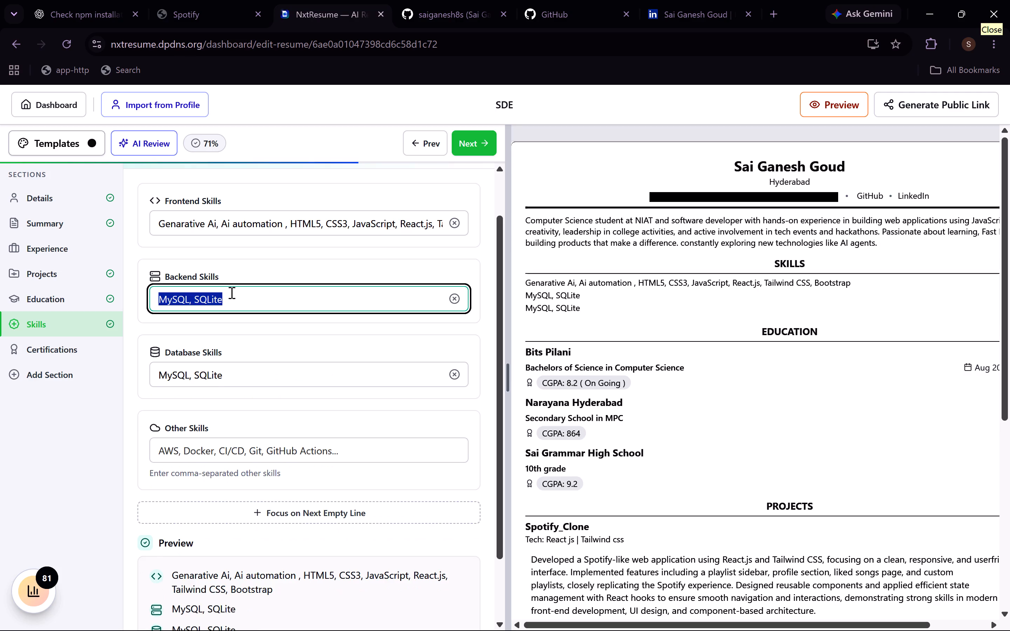
{"action": "key", "text": "BackSpace"}
{"action": "key", "text": "super+v"}
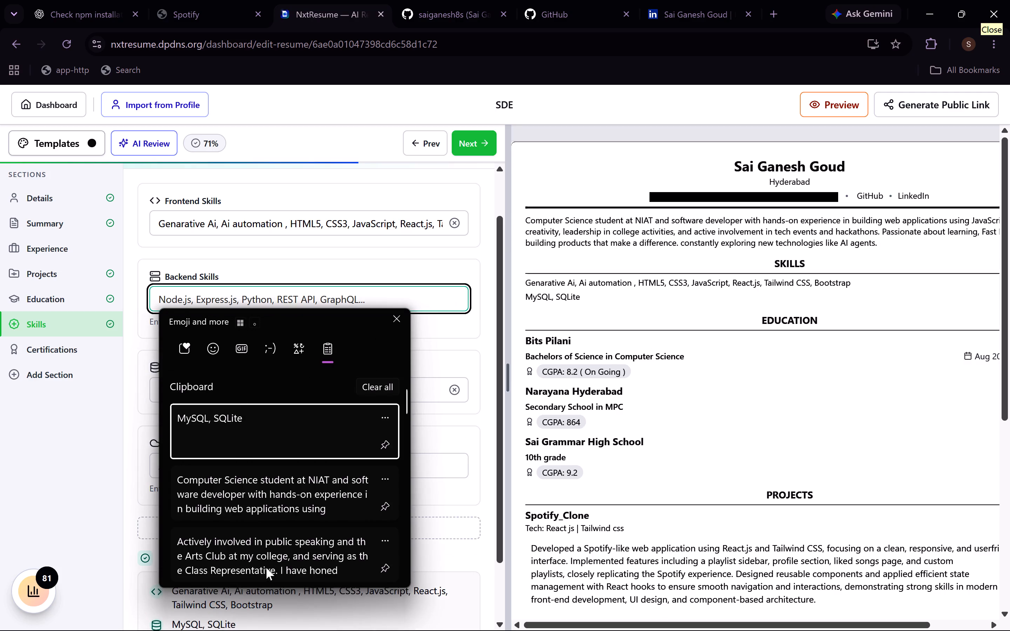
{"action": "scroll", "coordinate": [266, 569], "scroll_direction": "down", "scroll_amount": 4}
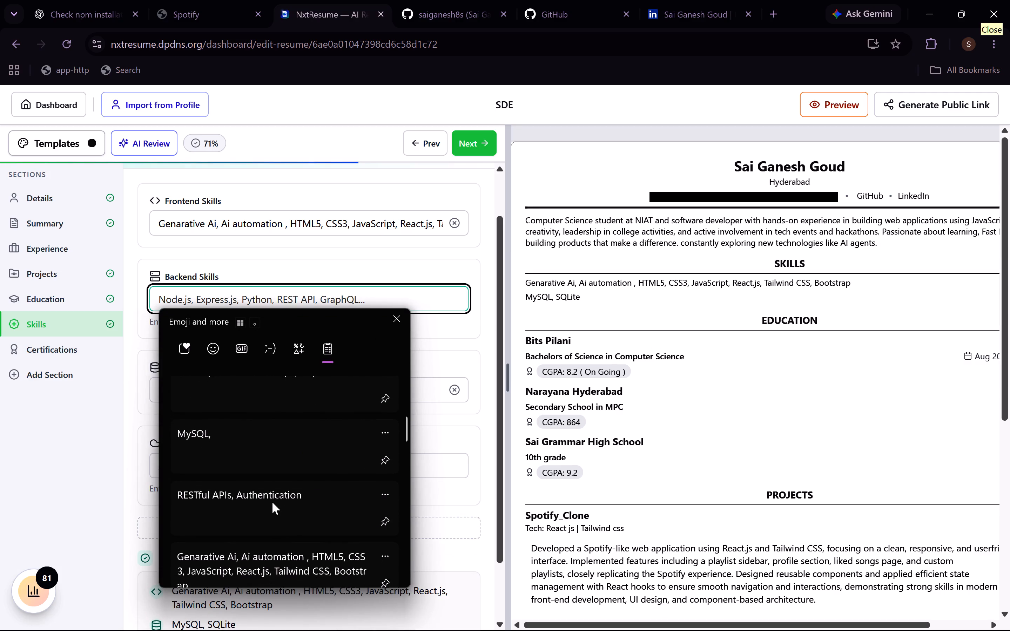
{"action": "left_click", "coordinate": [272, 502]}
{"action": "key", "text": "ctrl+v"}
Fill Other Skills with the copied "GitHub, GitHub Actions (CI/CD)" from the clipboard history.
{"action": "left_click", "coordinate": [256, 463]}
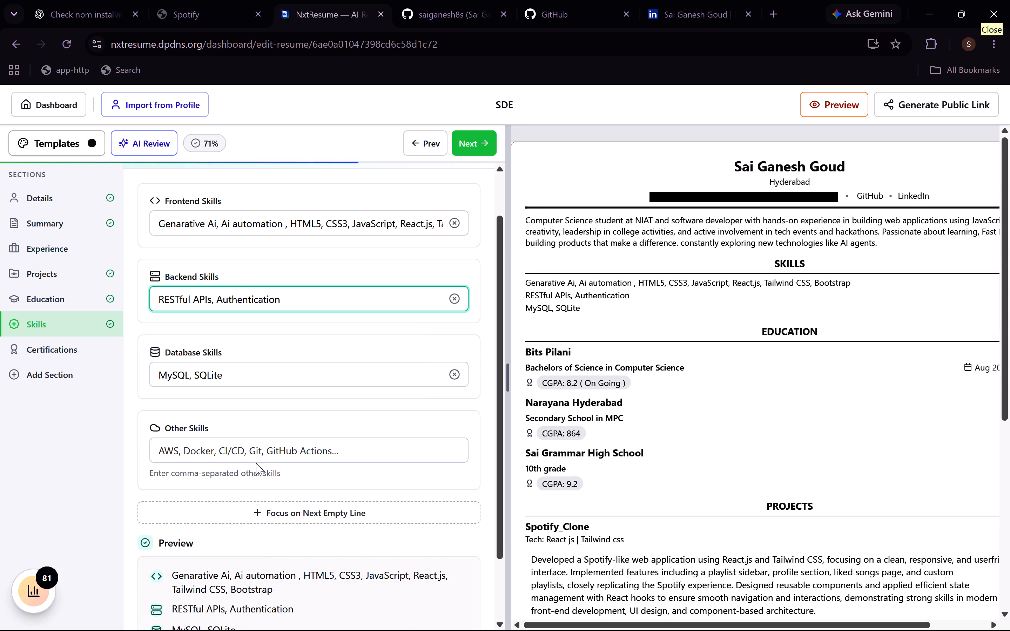
{"action": "left_click", "coordinate": [248, 454]}
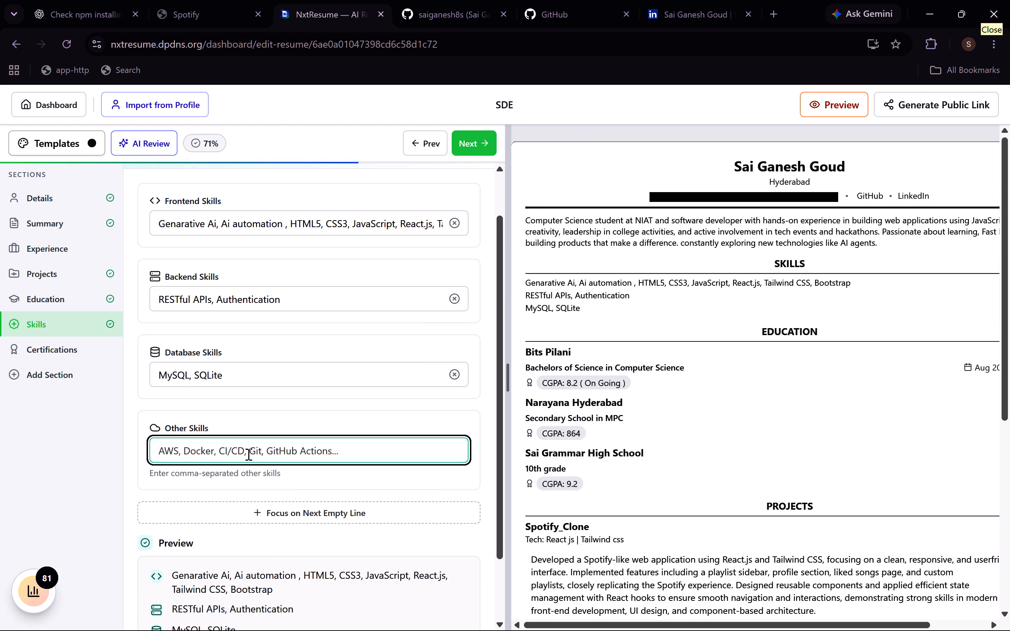
{"action": "key", "text": "super+v"}
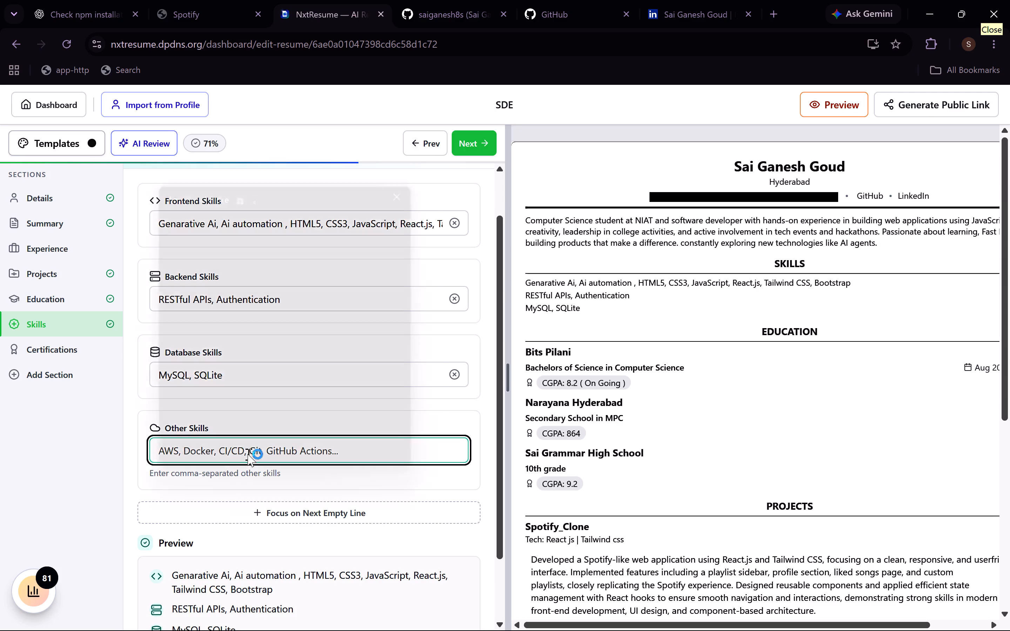
{"action": "scroll", "coordinate": [256, 349], "scroll_direction": "down", "scroll_amount": 3}
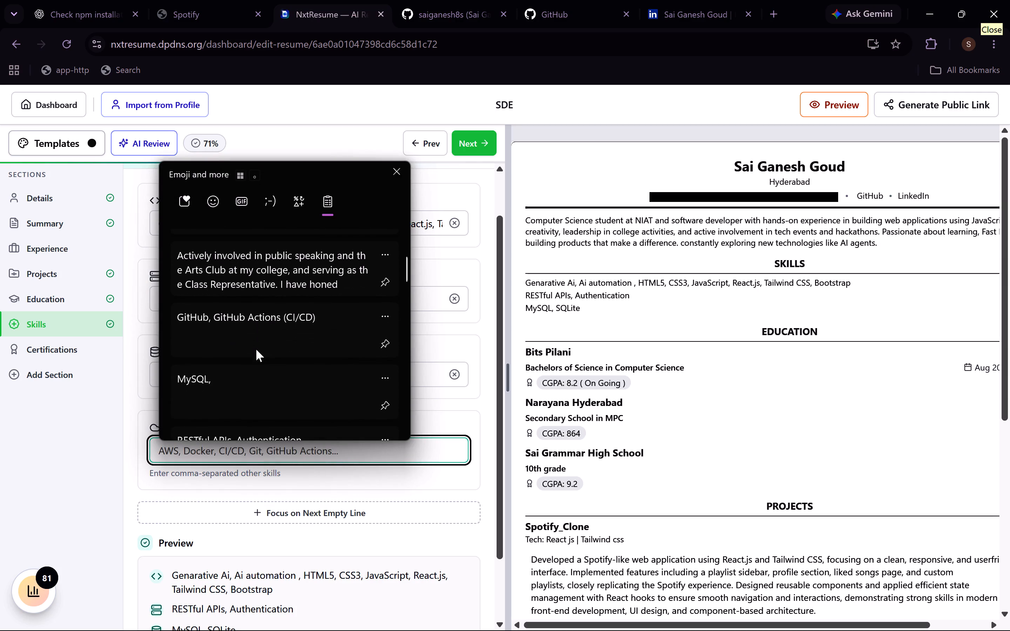
{"action": "left_click", "coordinate": [250, 343]}
{"action": "key", "text": "ctrl+v"}
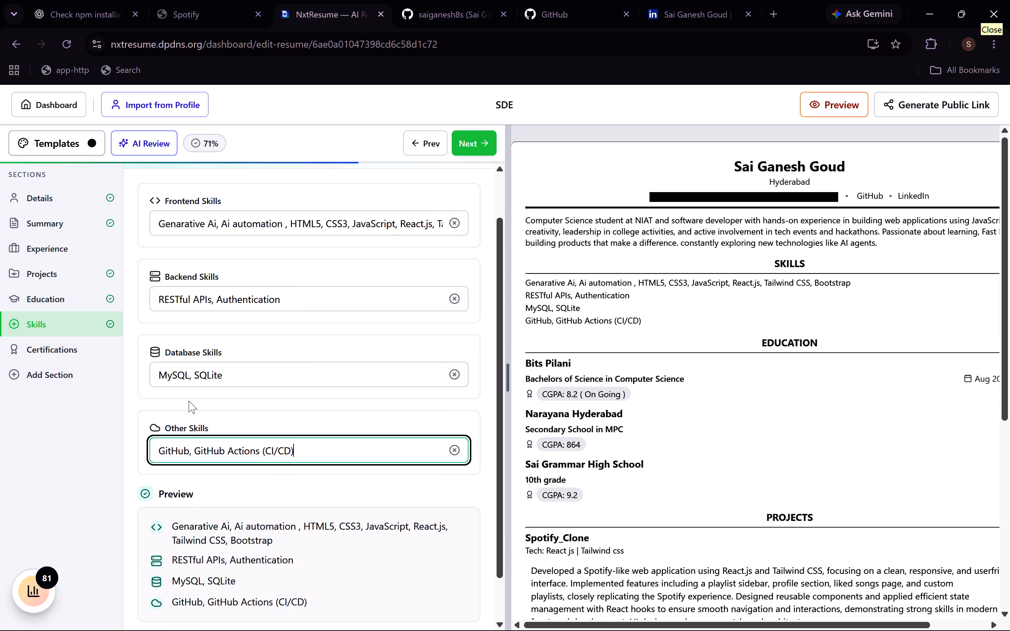
Save the completed Skills section of the resume.
{"action": "scroll", "coordinate": [261, 448], "scroll_direction": "down", "scroll_amount": 4}
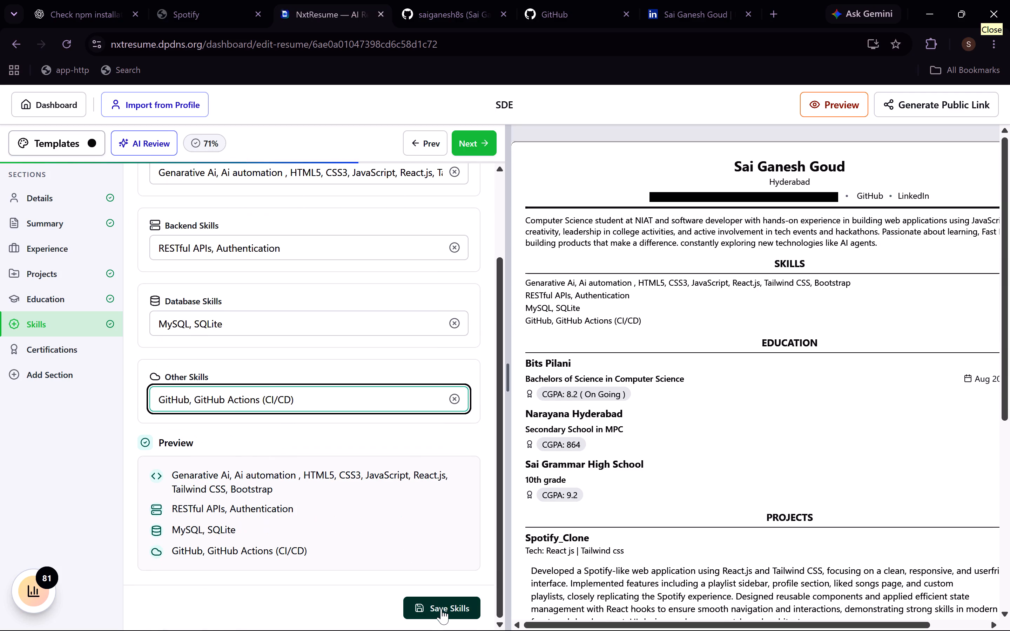
{"action": "left_click", "coordinate": [441, 609]}
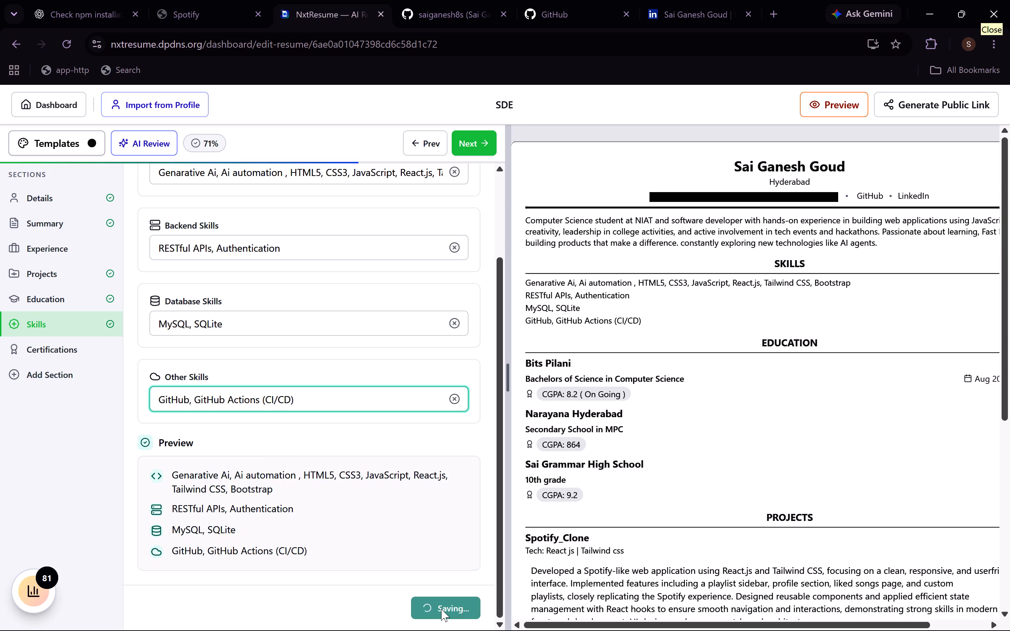
Add an education entry for Bits Pilani with degree Bachelors of Science and major Computer Science from the saved suggestions.
{"action": "left_click", "coordinate": [44, 301]}
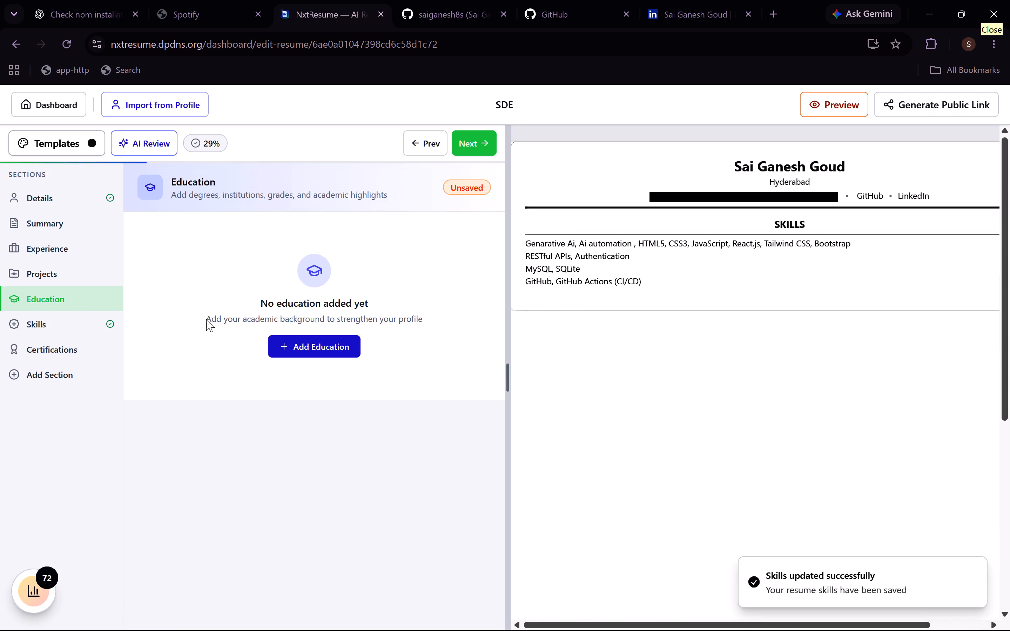
{"action": "left_click", "coordinate": [286, 349]}
{"action": "left_click", "coordinate": [246, 336]}
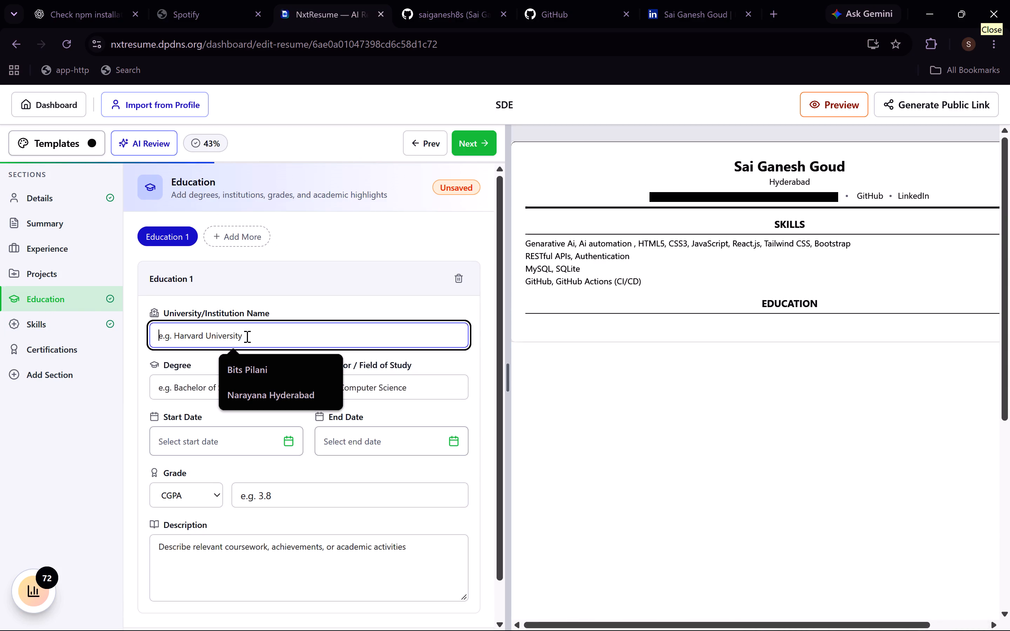
{"action": "left_click", "coordinate": [264, 369]}
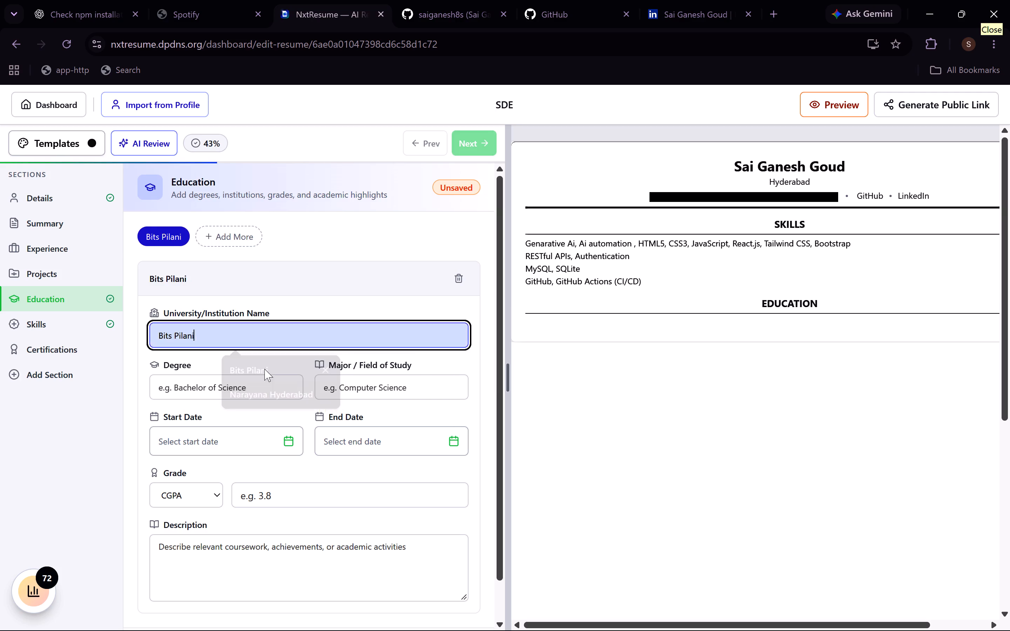
{"action": "left_click", "coordinate": [228, 387]}
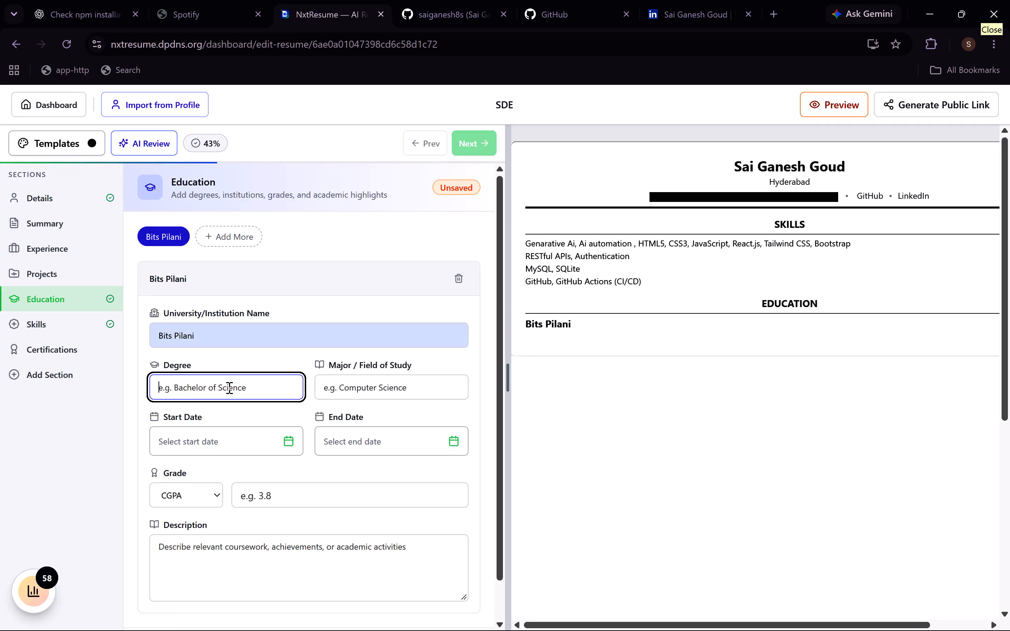
{"action": "left_click", "coordinate": [251, 419]}
{"action": "left_click", "coordinate": [350, 398]}
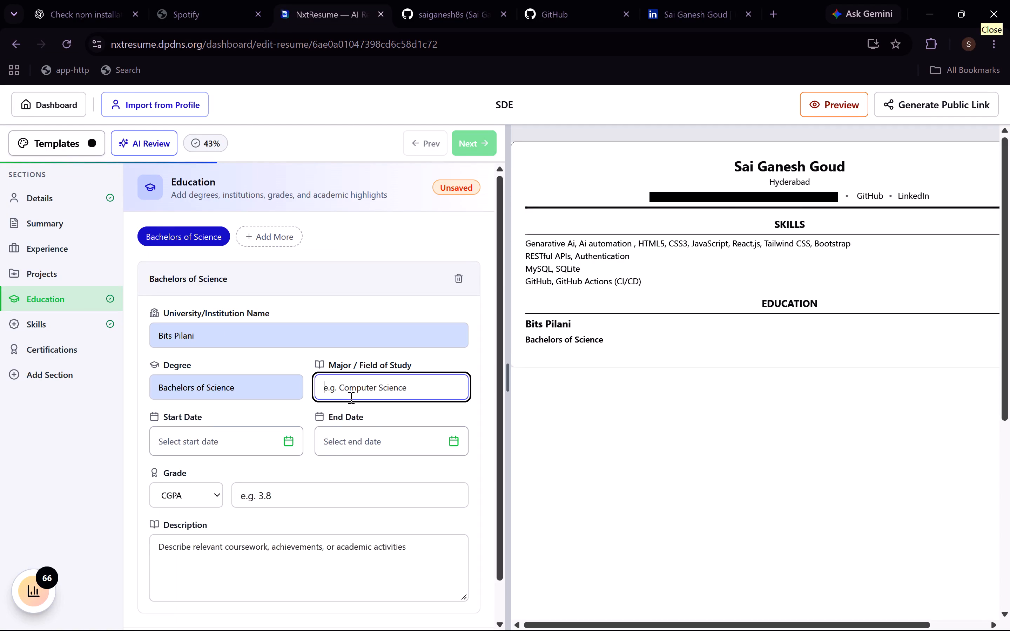
{"action": "left_click", "coordinate": [395, 413]}
Set the Bits Pilani entry's start date to August 2024 and end date to August 2028.
{"action": "left_click", "coordinate": [239, 438]}
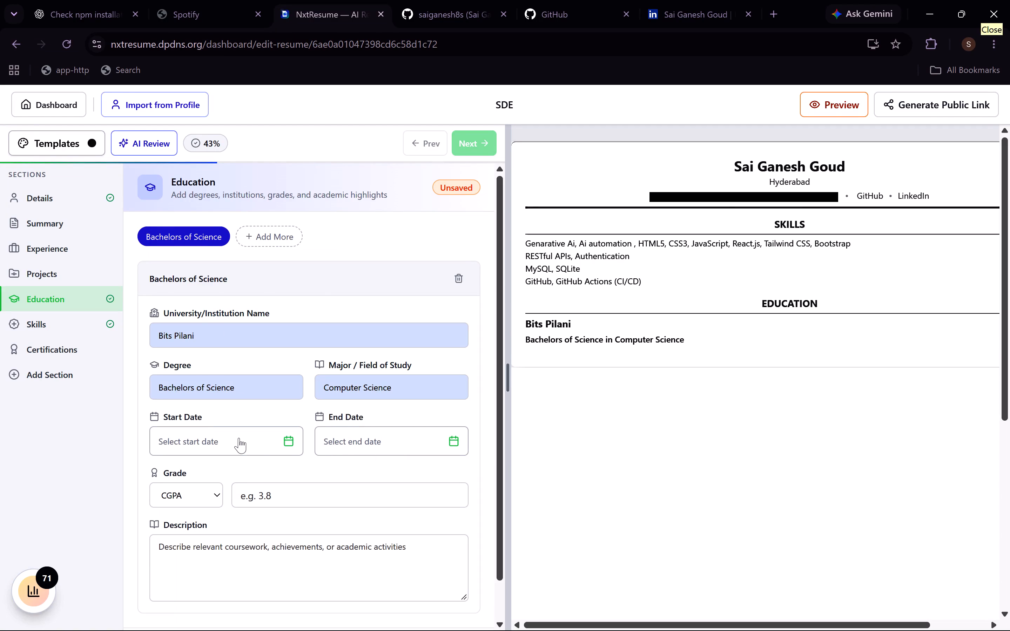
{"action": "double_click", "coordinate": [169, 236]}
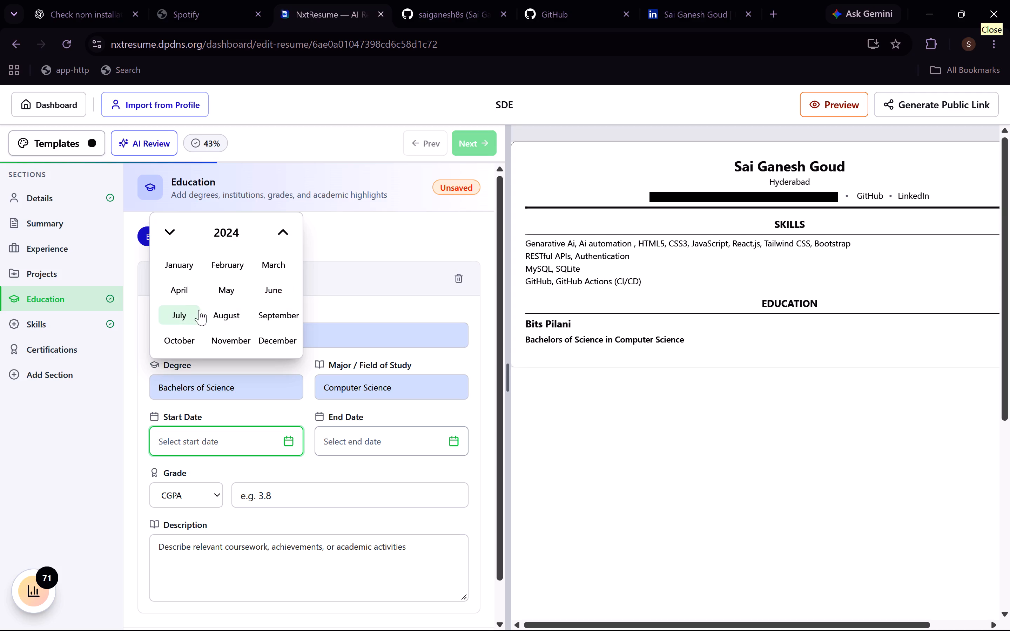
{"action": "left_click", "coordinate": [223, 313]}
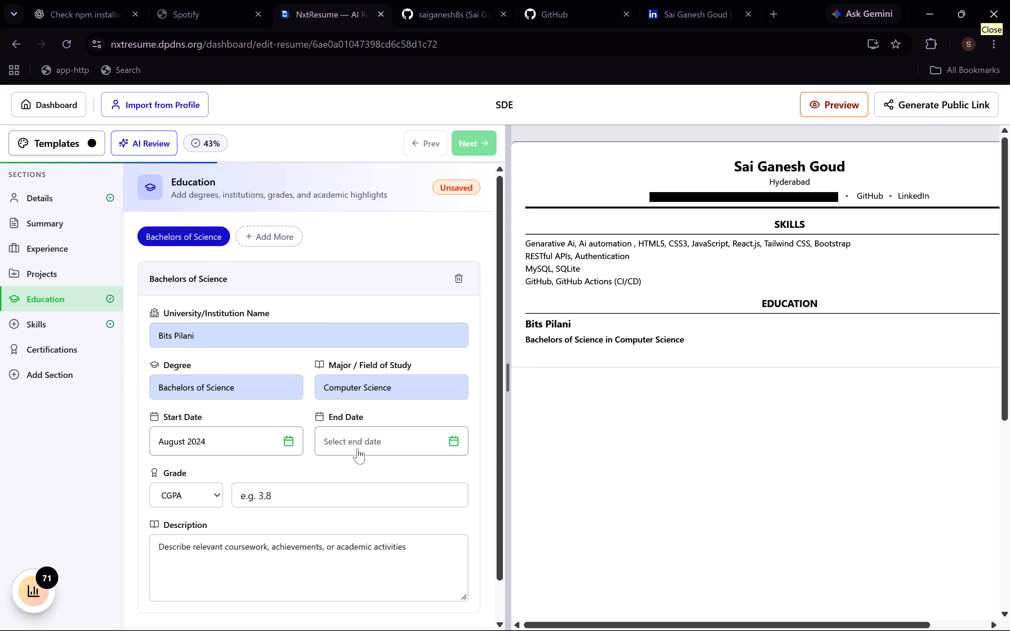
{"action": "left_click", "coordinate": [357, 448]}
{"action": "double_click", "coordinate": [447, 229]}
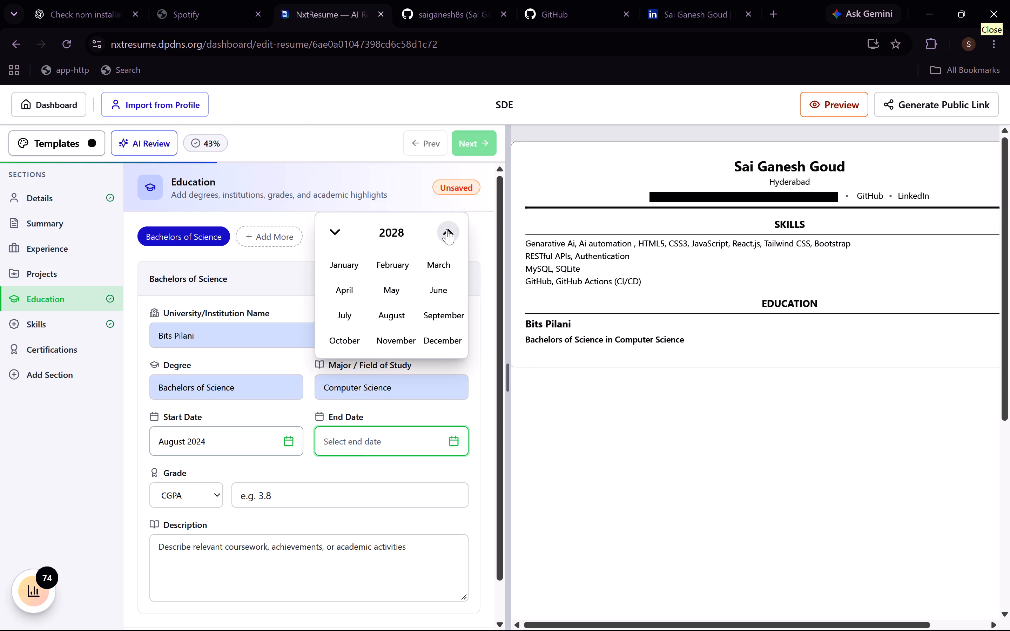
{"action": "left_click", "coordinate": [396, 315]}
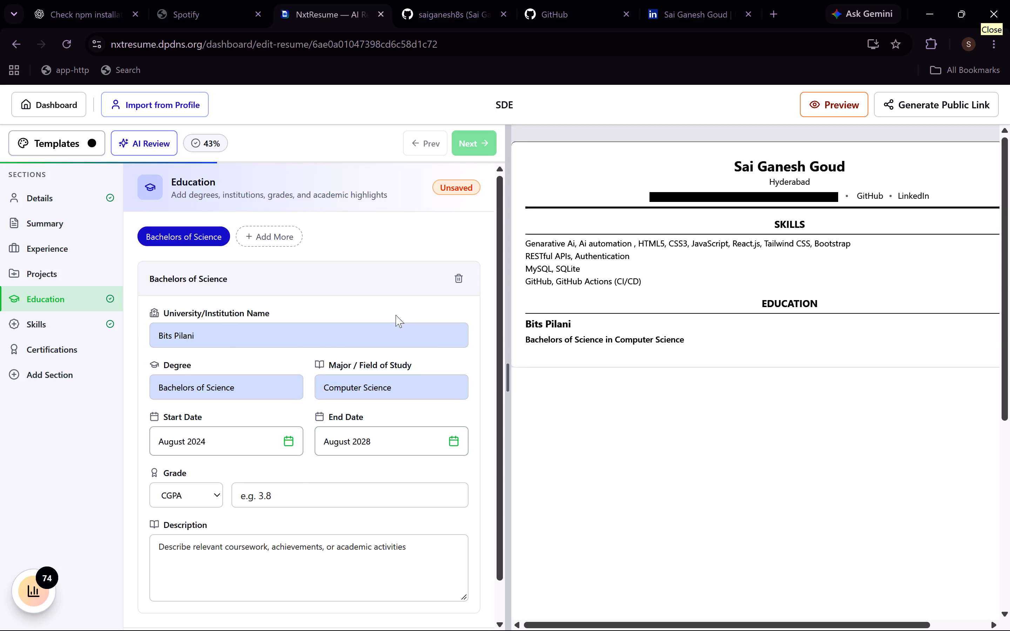
Set the Bits Pilani entry's CGPA grade to the saved suggestion "8.2 ( On Going )".
{"action": "left_click", "coordinate": [298, 494]}
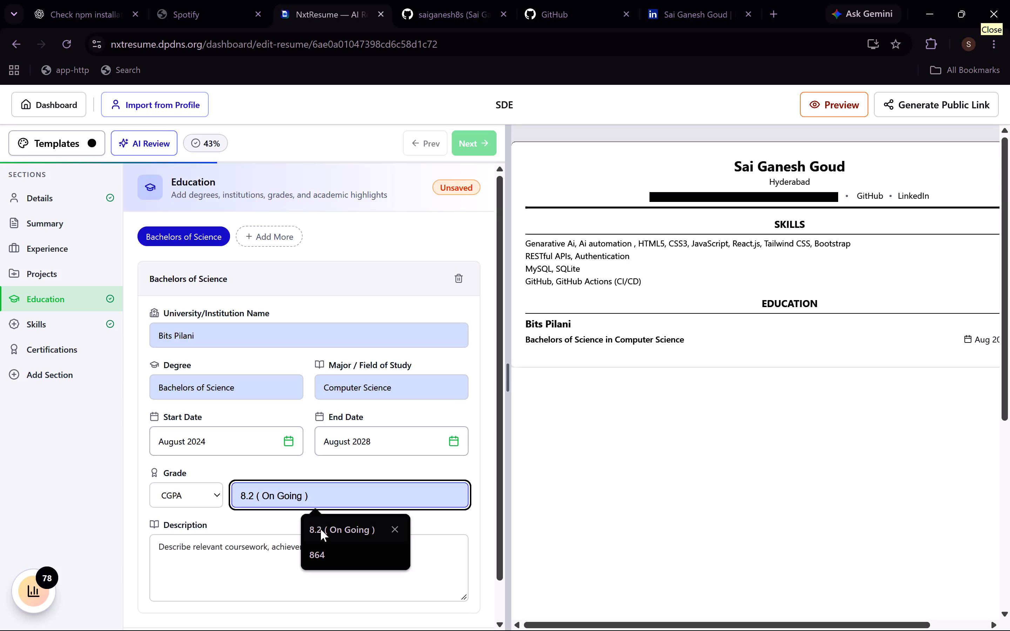
{"action": "left_click", "coordinate": [321, 529]}
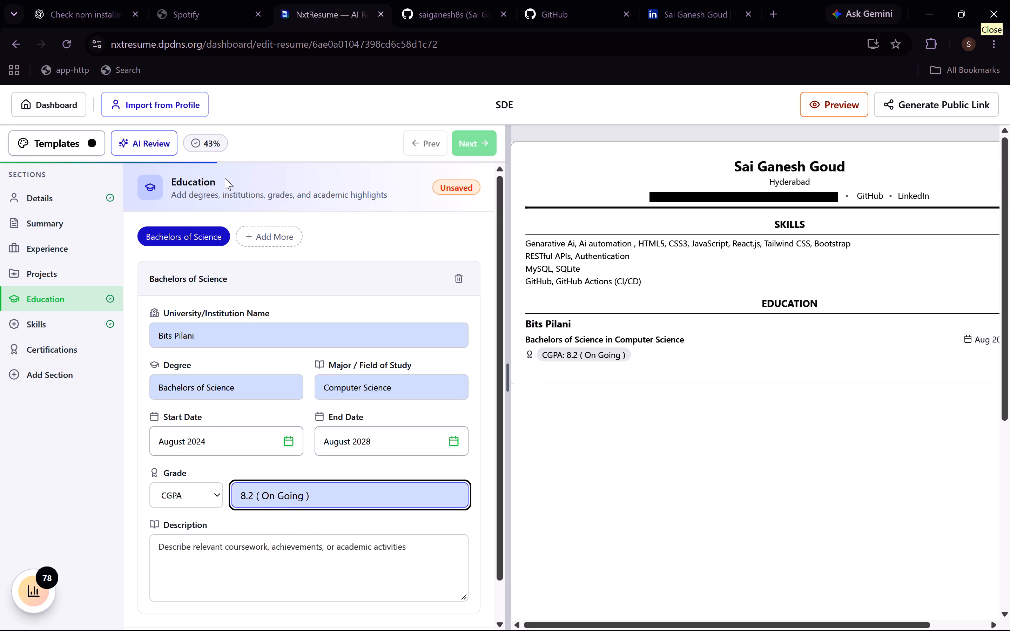
Add a second education entry from saved suggestions: Narayana Hyderabad, degree Secondary School, major MPC, CGPA 864.
{"action": "left_click", "coordinate": [266, 235]}
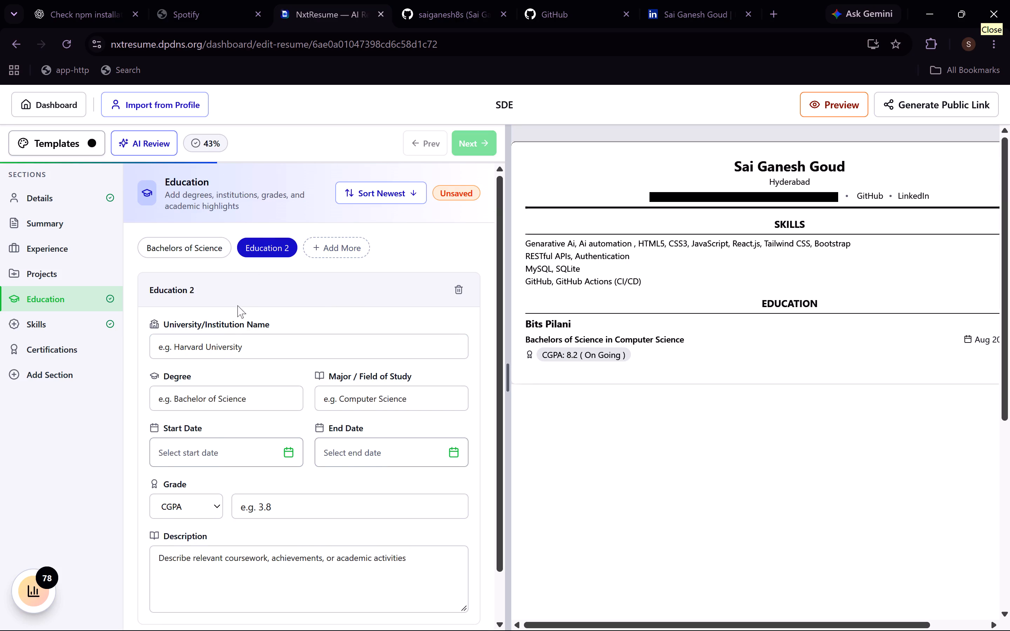
{"action": "left_click", "coordinate": [220, 348]}
{"action": "left_click", "coordinate": [249, 405]}
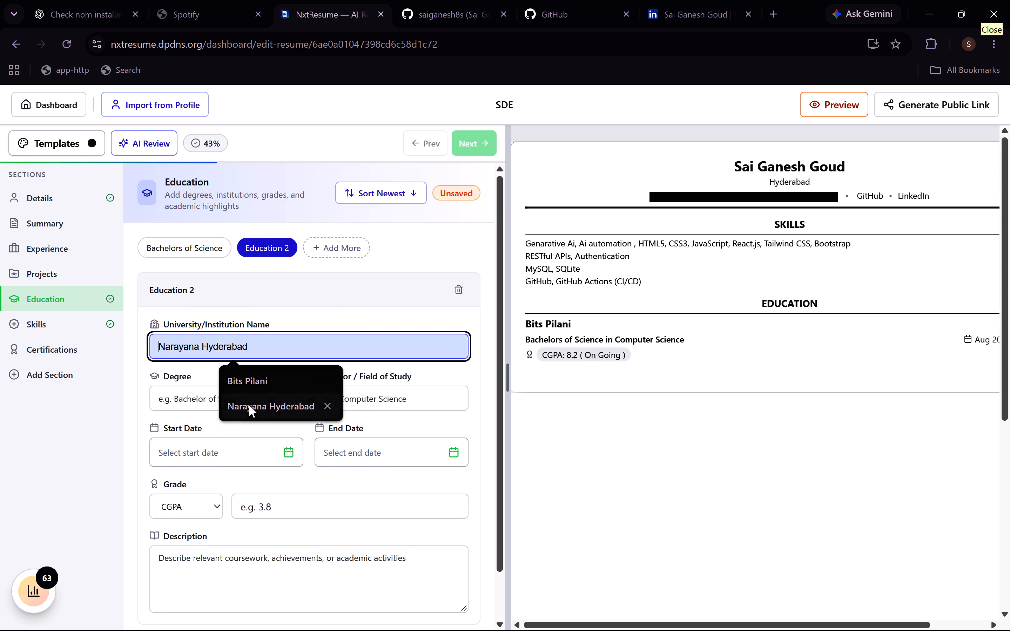
{"action": "left_click", "coordinate": [232, 406]}
{"action": "left_click", "coordinate": [253, 456]}
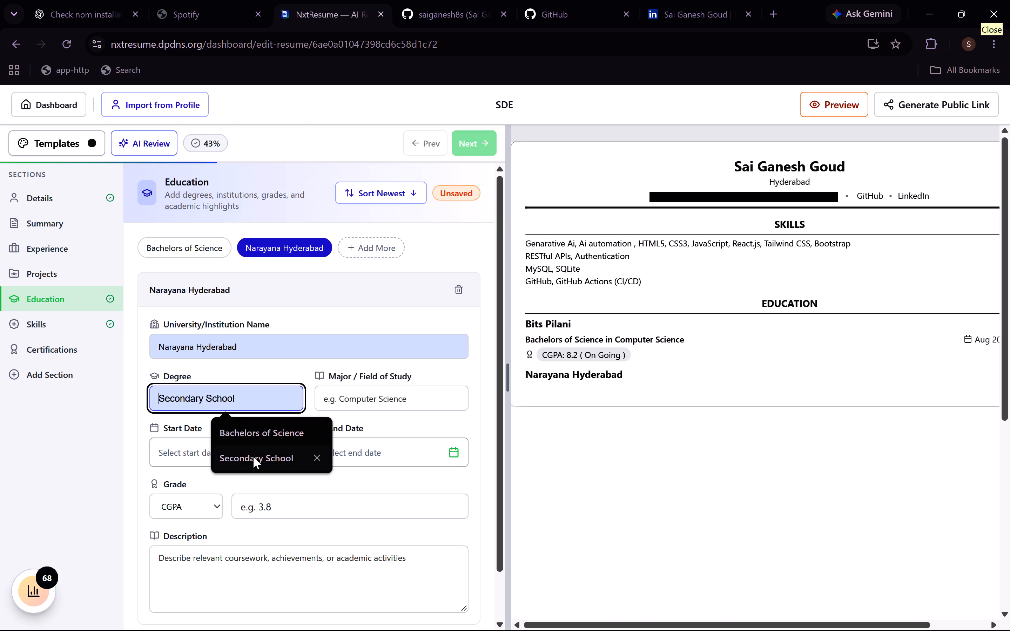
{"action": "left_click", "coordinate": [343, 405]}
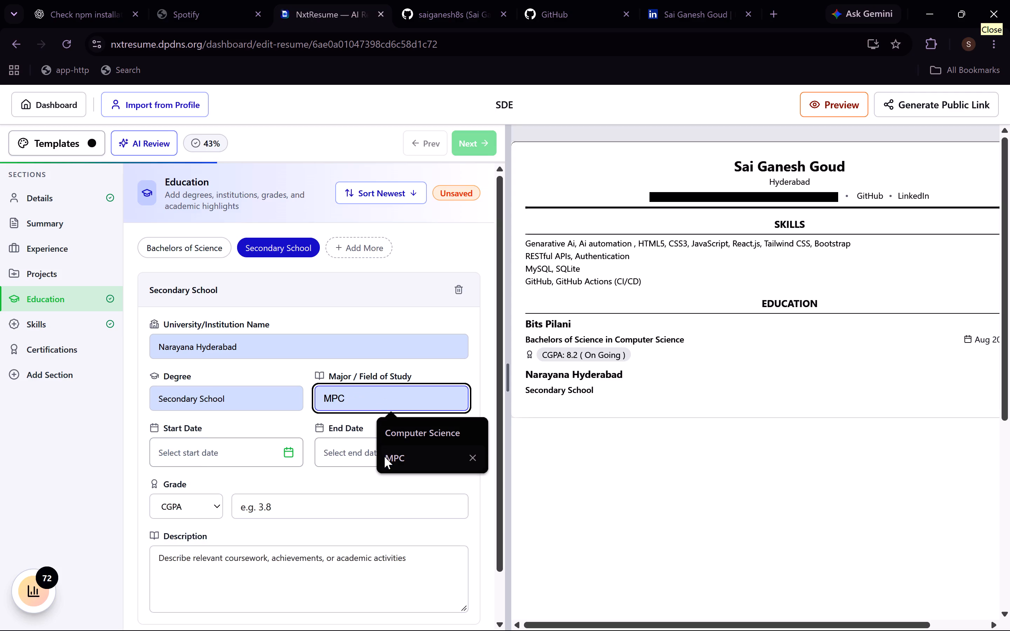
{"action": "left_click", "coordinate": [384, 456]}
{"action": "left_click", "coordinate": [299, 500]}
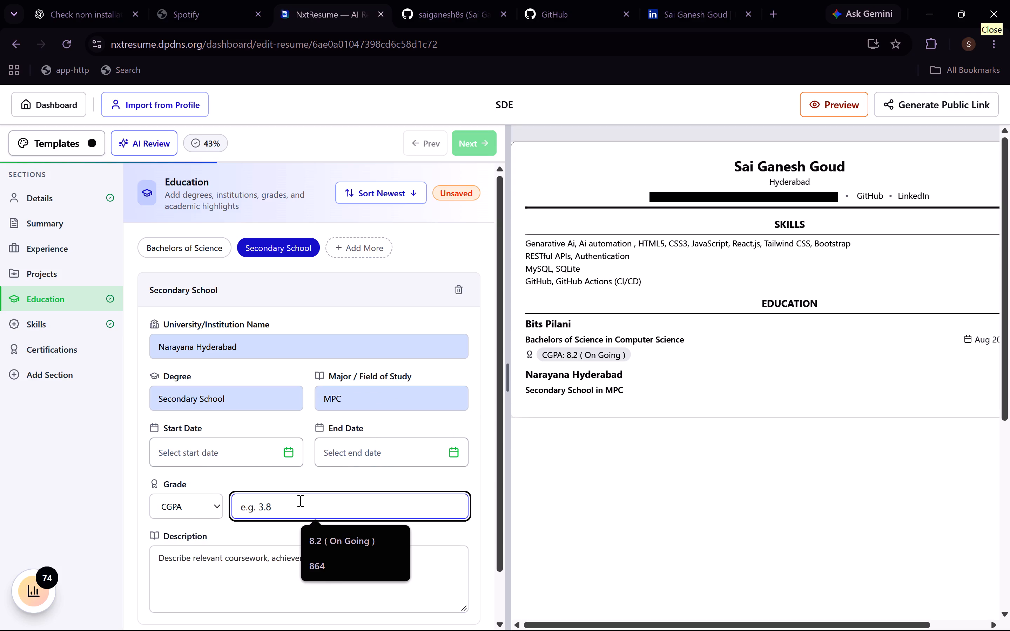
{"action": "left_click", "coordinate": [336, 574]}
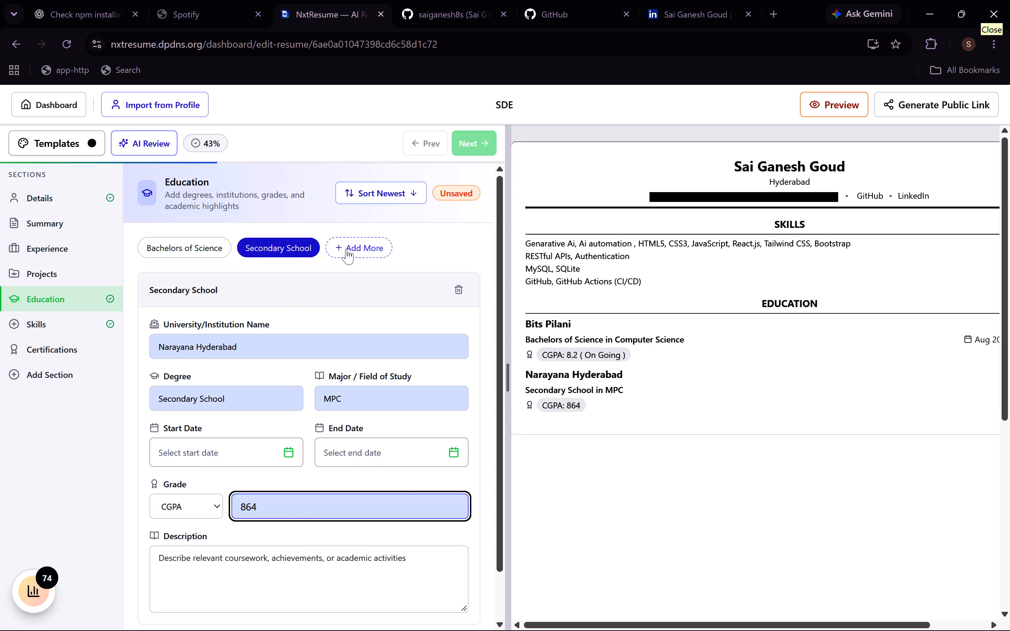
Add a third education entry for Sai Grammar High School with degree "10thGrade" and CGPA 9.2.
{"action": "left_click", "coordinate": [346, 249]}
{"action": "left_click", "coordinate": [266, 355]}
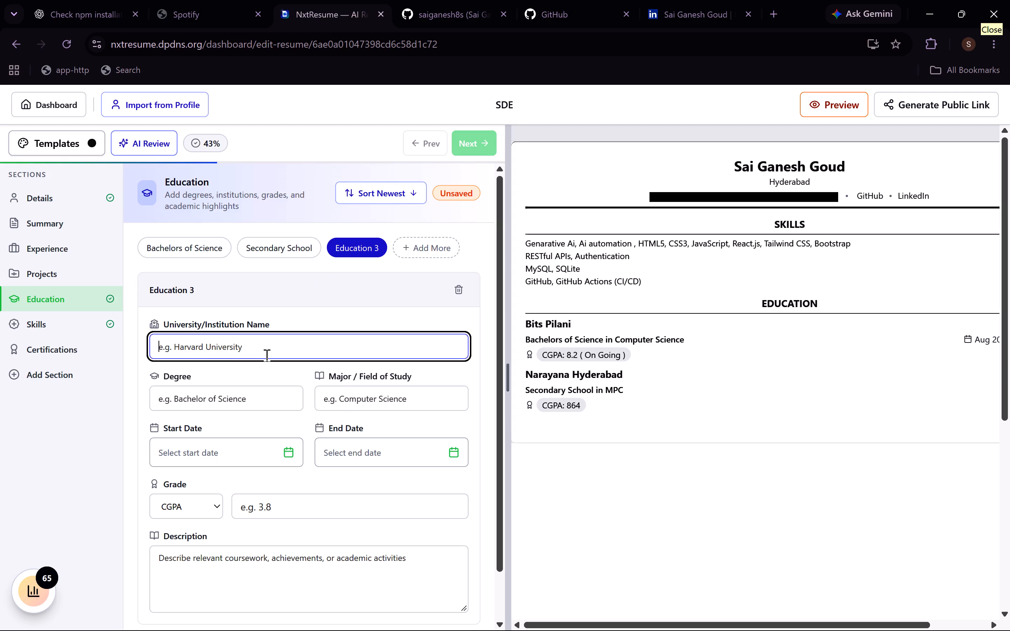
{"action": "type", "text": "Sai G"}
{"action": "type", "text": "rammar"}
{"action": "key", "text": "space"}
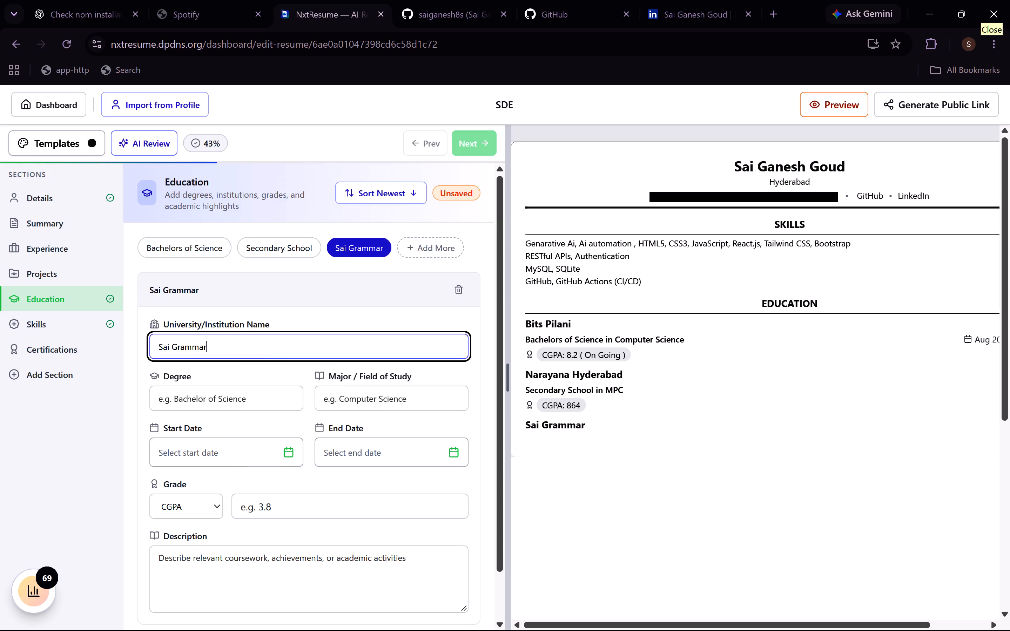
{"action": "type", "text": "High"}
{"action": "key", "text": "space"}
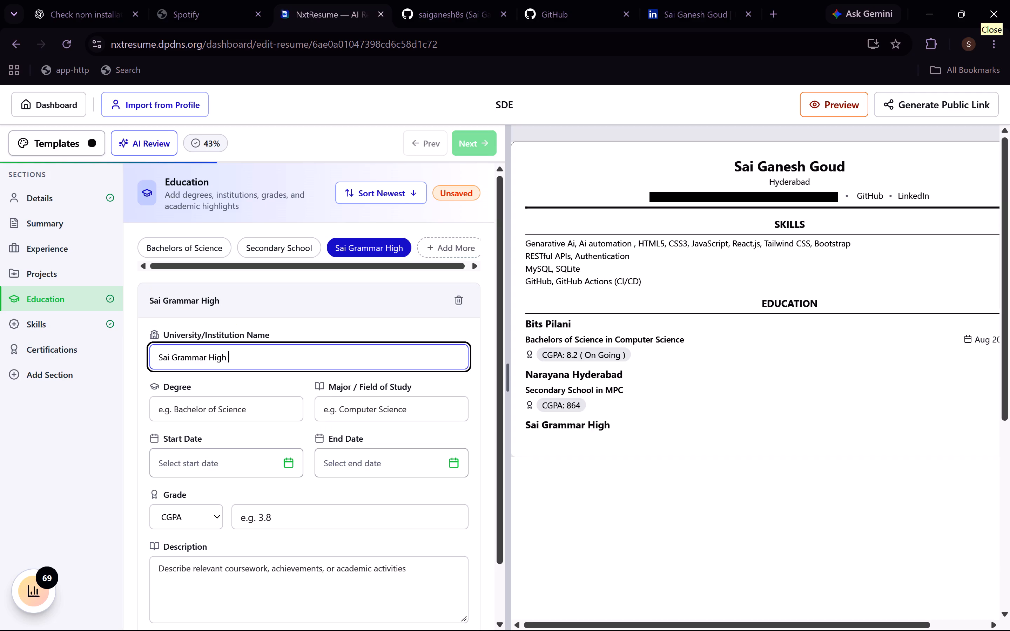
{"action": "type", "text": "School"}
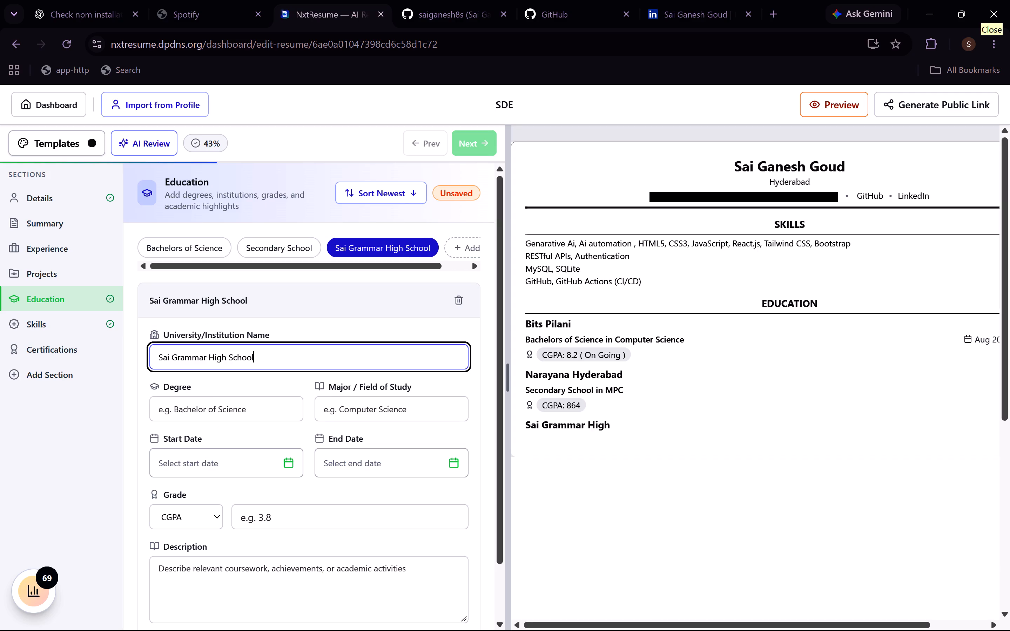
{"action": "left_click", "coordinate": [223, 420]}
{"action": "type", "text": "10th"}
{"action": "type", "text": "Gr"}
{"action": "type", "text": "ade"}
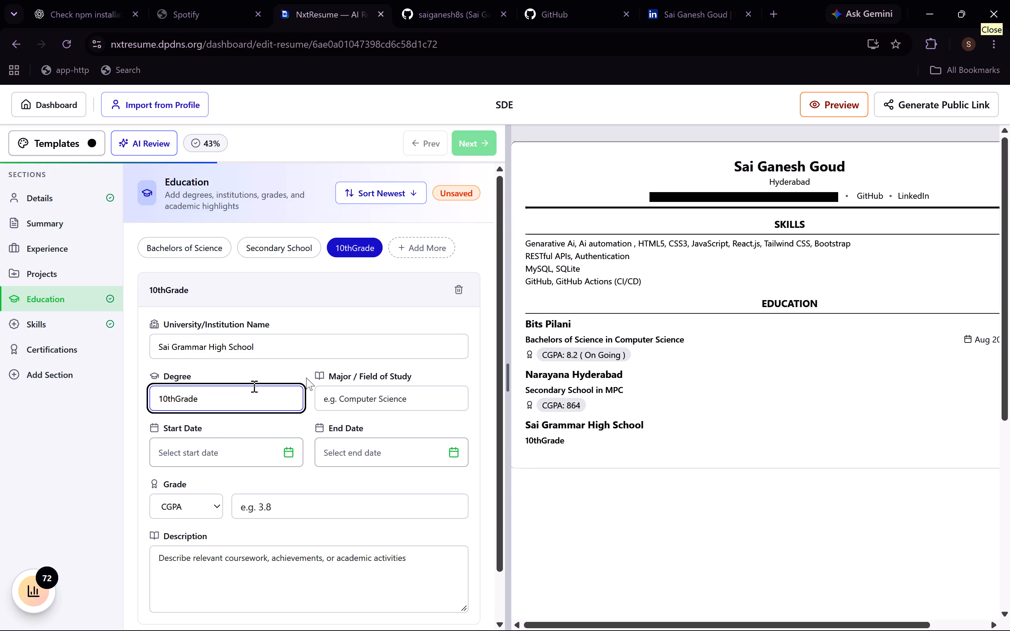
{"action": "left_click", "coordinate": [339, 503]}
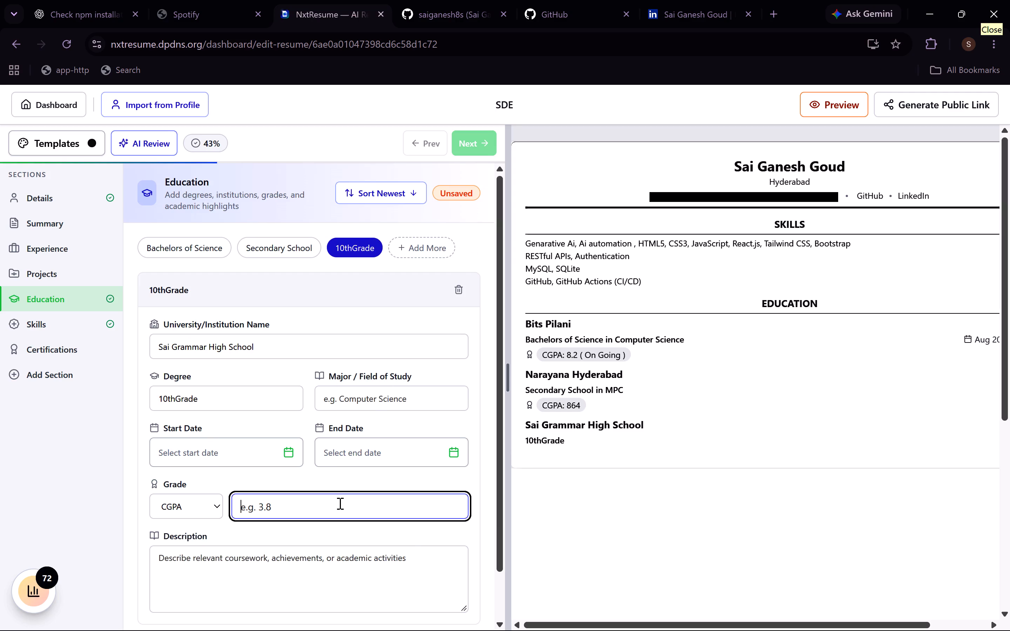
{"action": "type", "text": "9.2"}
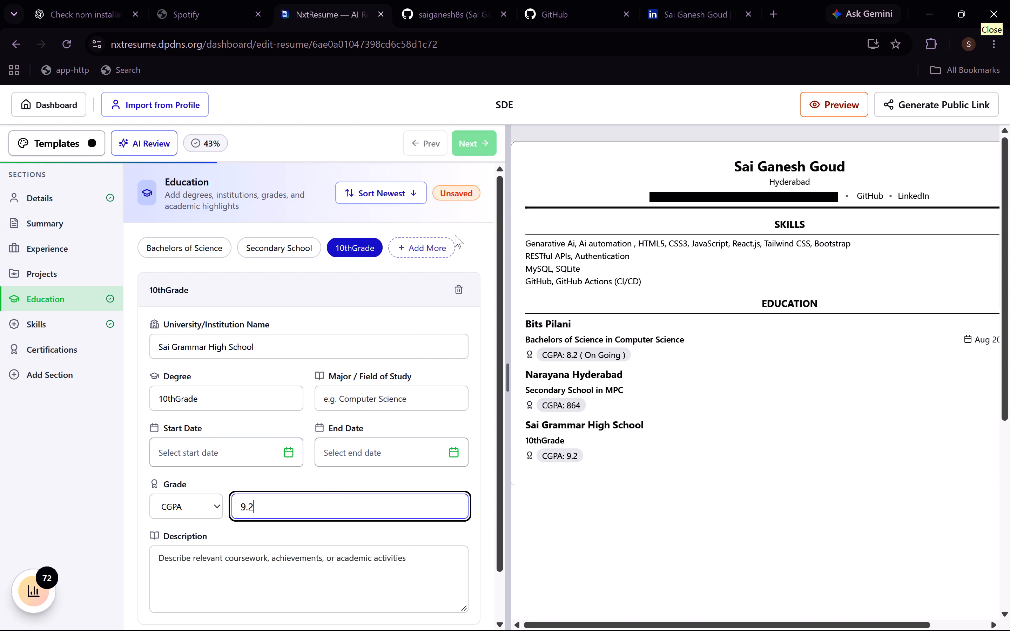
Save the Education section with its three entries.
{"action": "scroll", "coordinate": [413, 396], "scroll_direction": "down", "scroll_amount": 4}
{"action": "scroll", "coordinate": [413, 396], "scroll_direction": "right", "scroll_amount": 1}
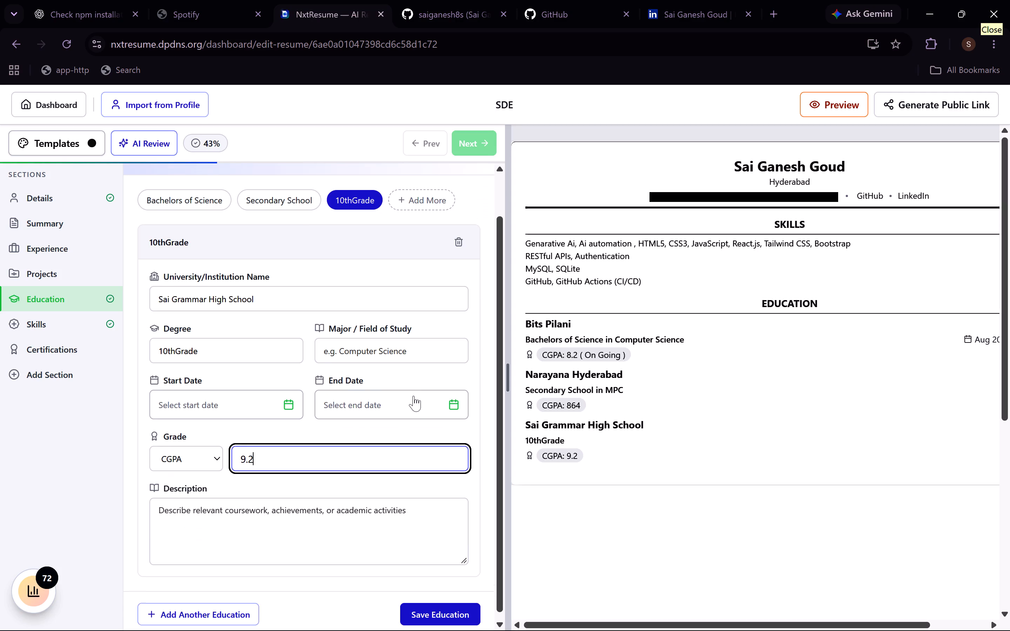
{"action": "scroll", "coordinate": [413, 396], "scroll_direction": "right", "scroll_amount": 3}
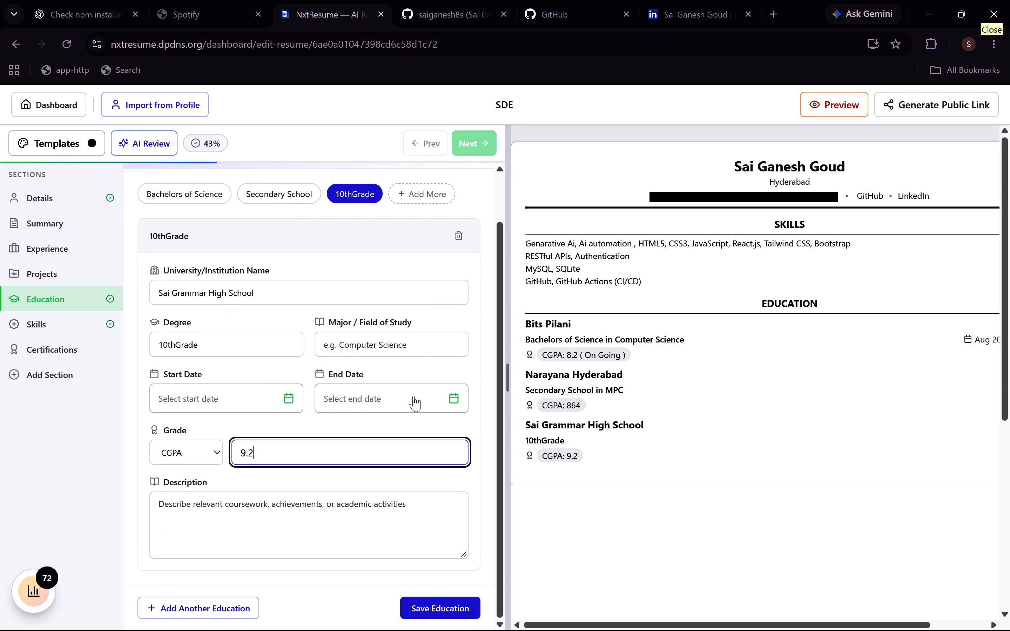
{"action": "left_click", "coordinate": [442, 603]}
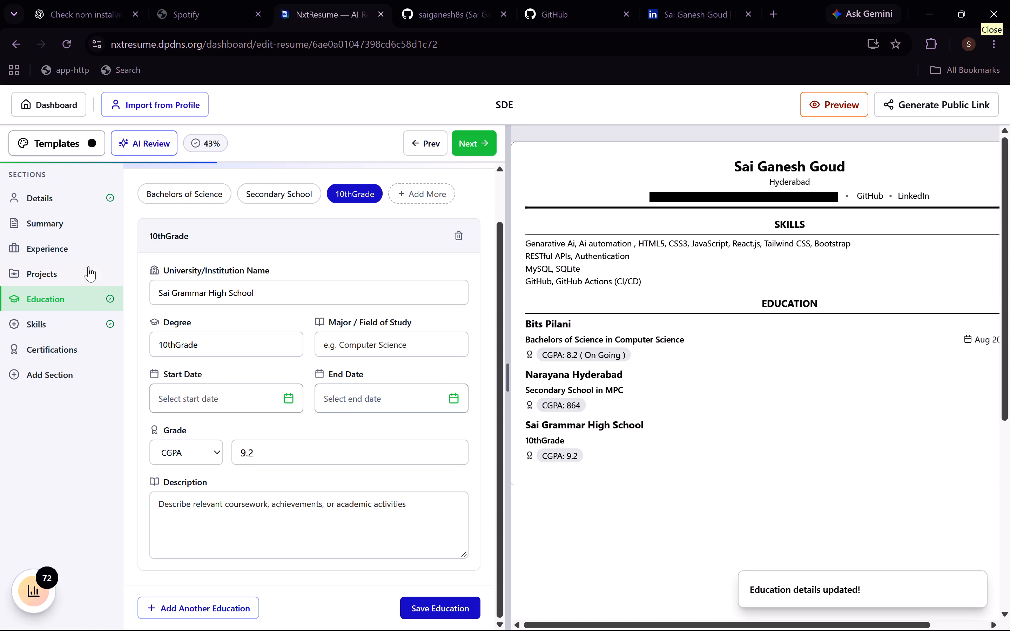
Add a project named Spotify_Clone with tech stack "React js , Tailwind css" from the saved suggestions.
{"action": "left_click", "coordinate": [75, 266]}
{"action": "left_click", "coordinate": [298, 341]}
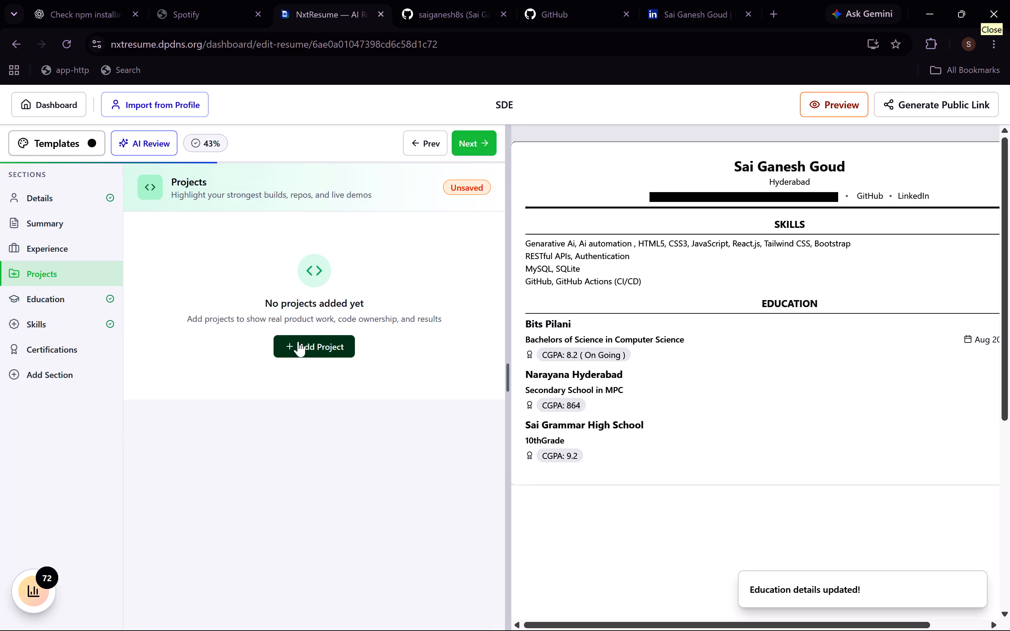
{"action": "left_click", "coordinate": [212, 339]}
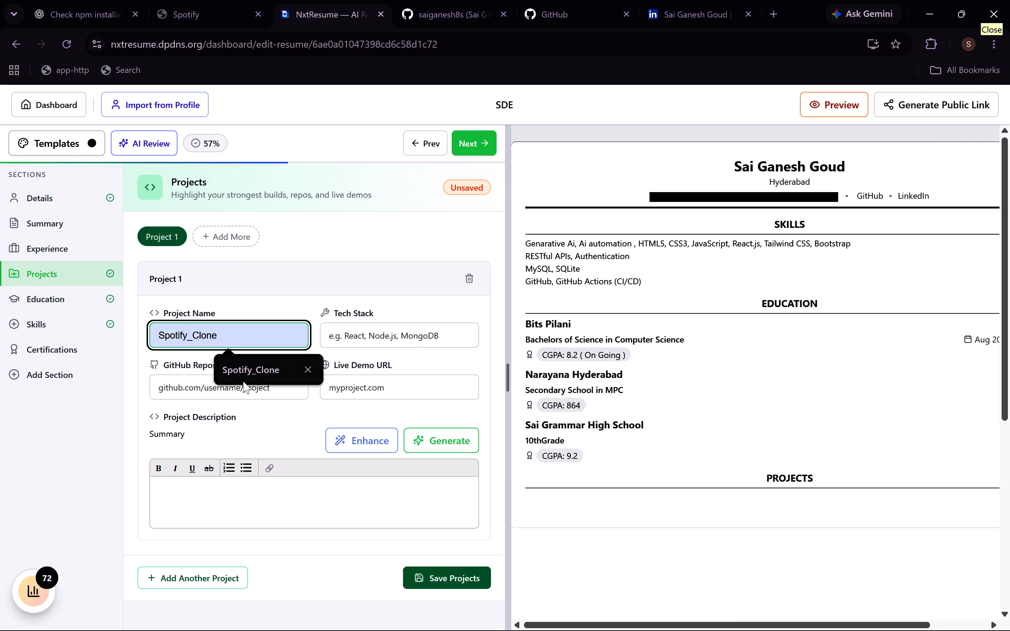
{"action": "left_click", "coordinate": [243, 381]}
{"action": "left_click_drag", "start_coordinate": [368, 338], "coordinate": [393, 362]}
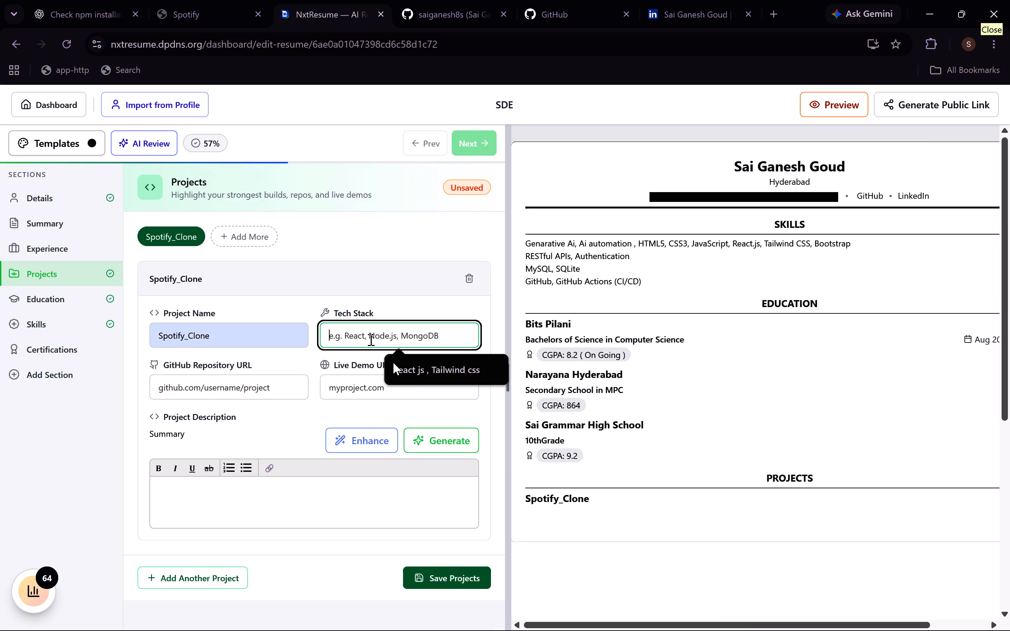
{"action": "left_click_drag", "start_coordinate": [393, 362], "coordinate": [411, 376]}
{"action": "left_click", "coordinate": [411, 376]}
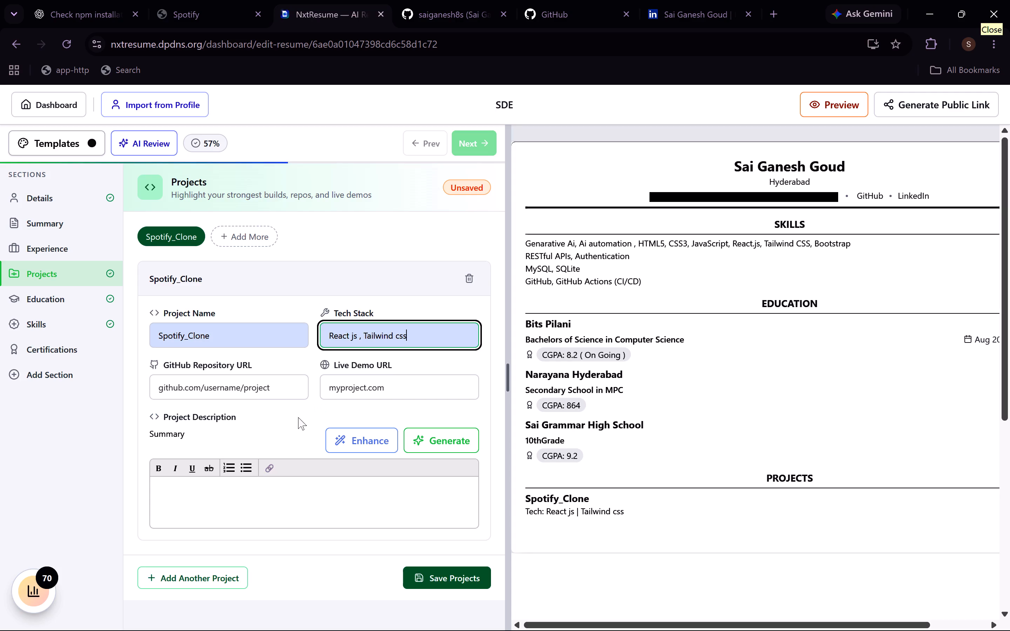
Fill the Spotify_Clone project description with the clipboard-history text beginning "Developed a Spotify-like web application using React.js and Tailwind CSS".
{"action": "left_click", "coordinate": [260, 501]}
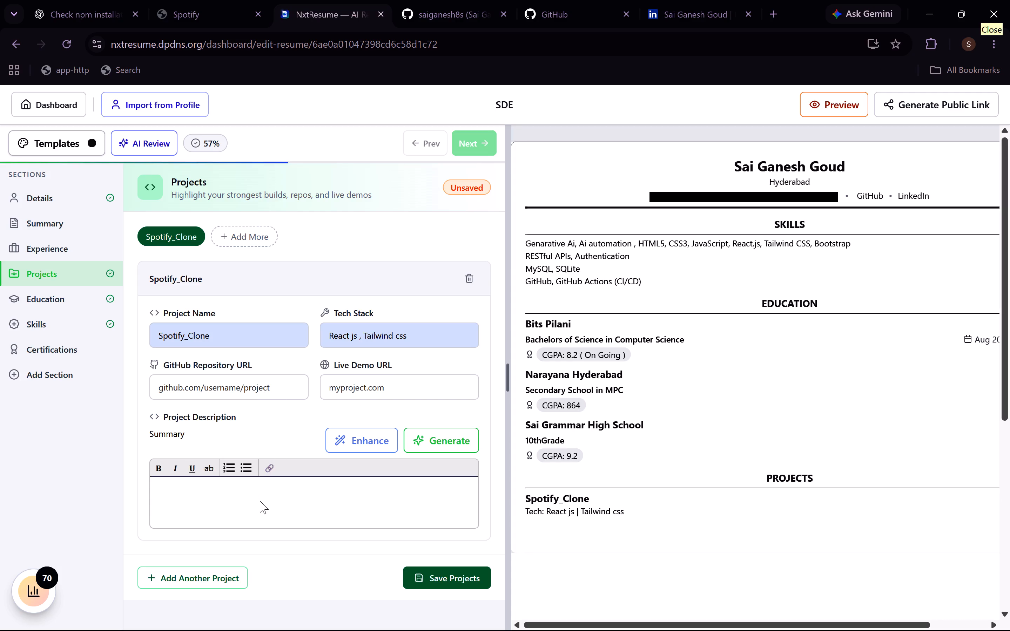
{"action": "key", "text": "super+v"}
{"action": "scroll", "coordinate": [252, 337], "scroll_direction": "down", "scroll_amount": 1}
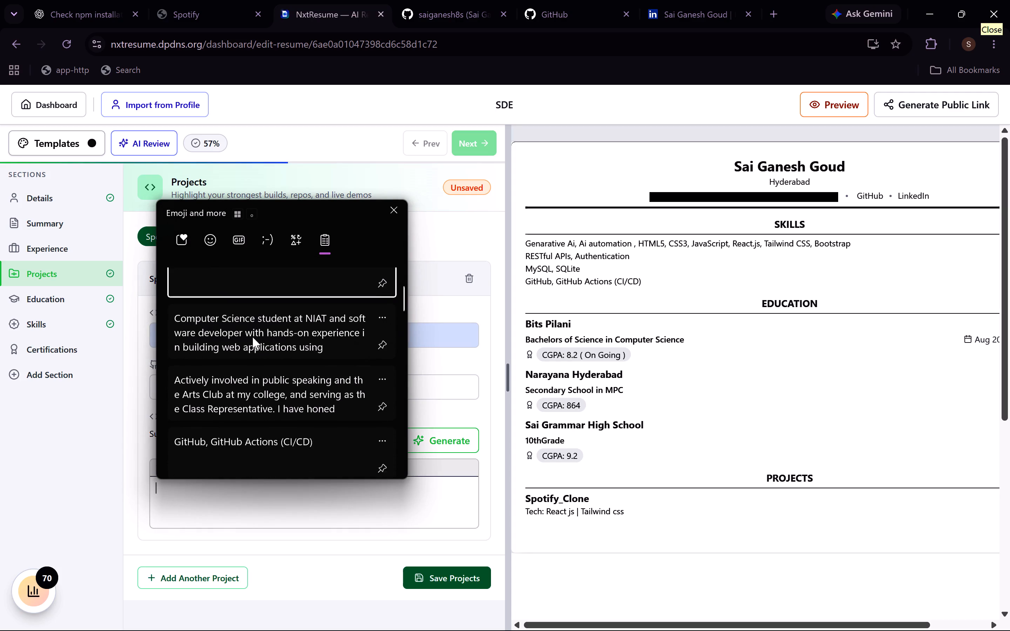
{"action": "scroll", "coordinate": [252, 337], "scroll_direction": "down", "scroll_amount": 4}
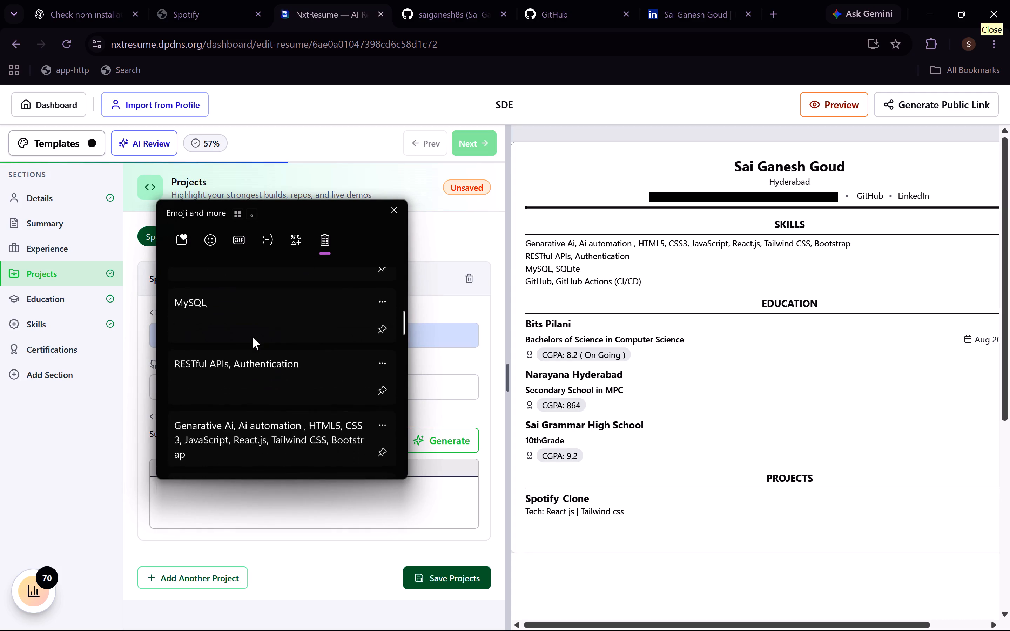
{"action": "scroll", "coordinate": [252, 337], "scroll_direction": "down", "scroll_amount": 2}
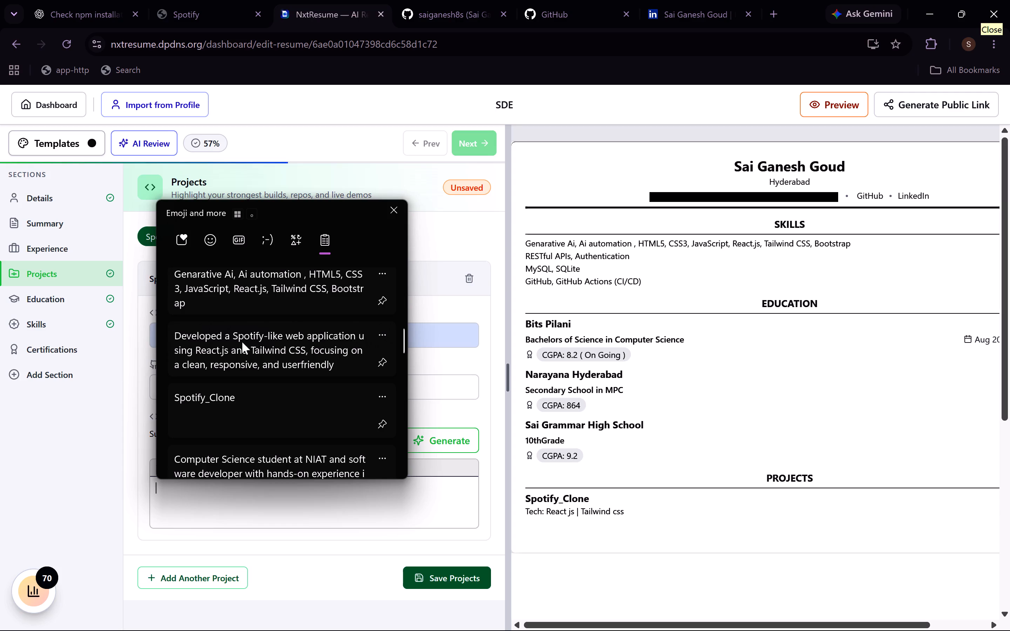
{"action": "left_click", "coordinate": [239, 342]}
{"action": "key", "text": "ctrl+v"}
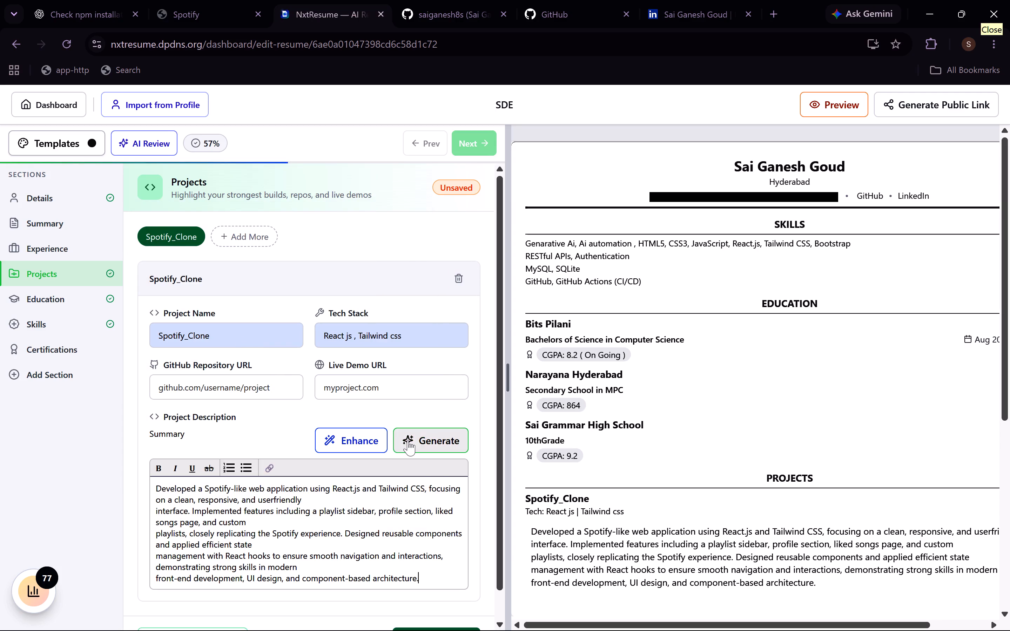
Enhance the Spotify_Clone project description with AI and save the Projects section.
{"action": "left_click", "coordinate": [373, 444]}
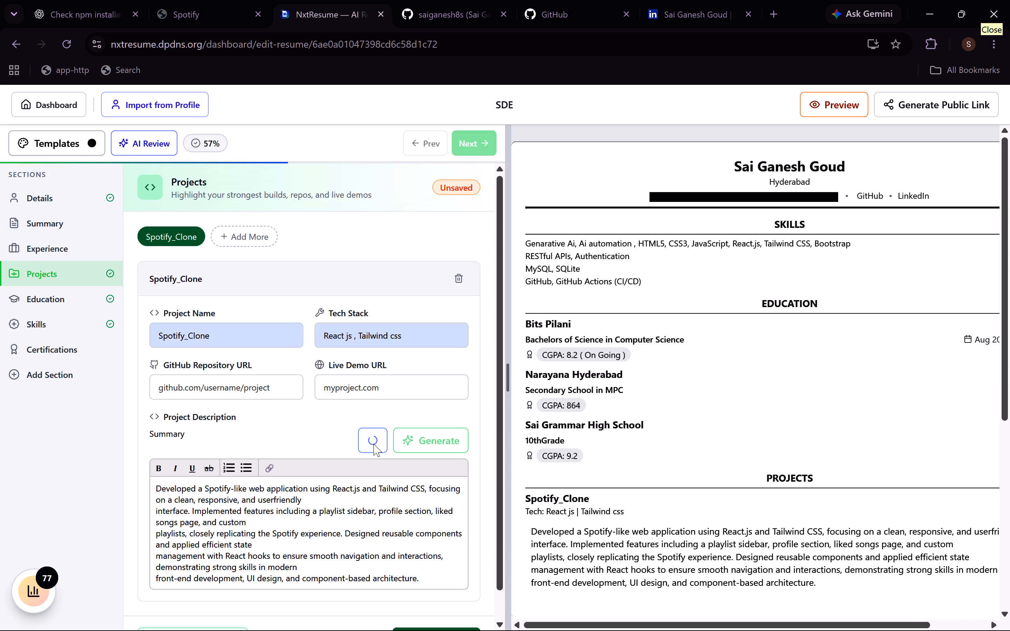
{"action": "scroll", "coordinate": [324, 498], "scroll_direction": "down", "scroll_amount": 2}
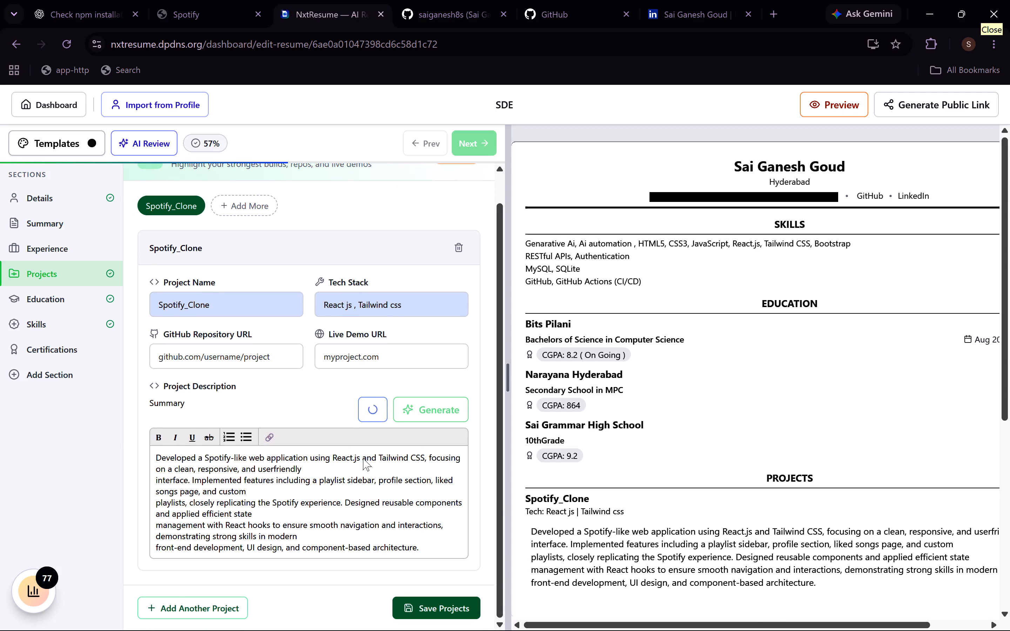
{"action": "scroll", "coordinate": [353, 506], "scroll_direction": "down", "scroll_amount": 2}
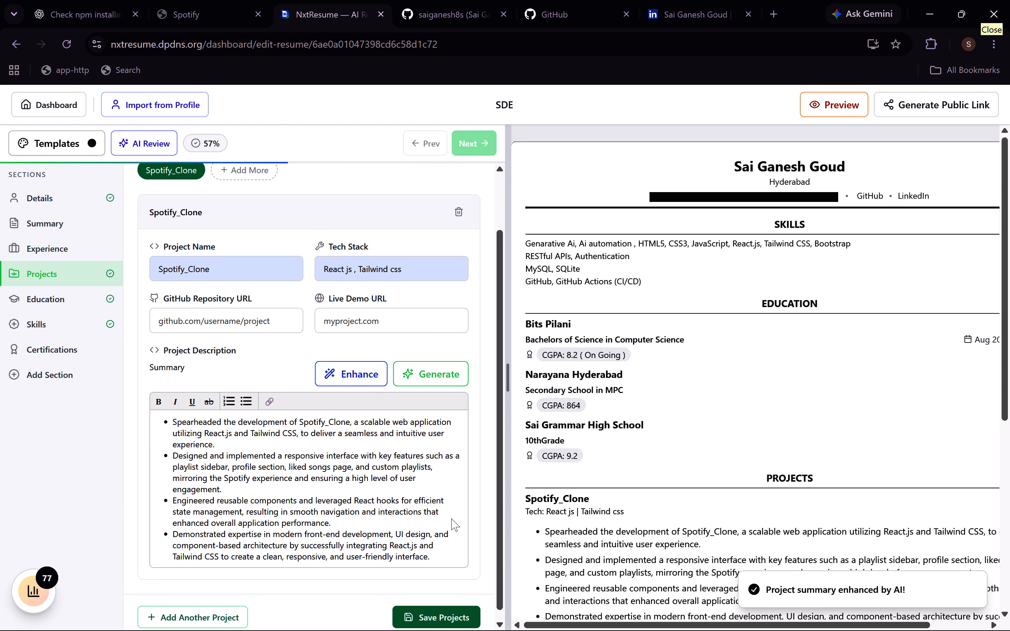
{"action": "scroll", "coordinate": [560, 567], "scroll_direction": "down", "scroll_amount": 3}
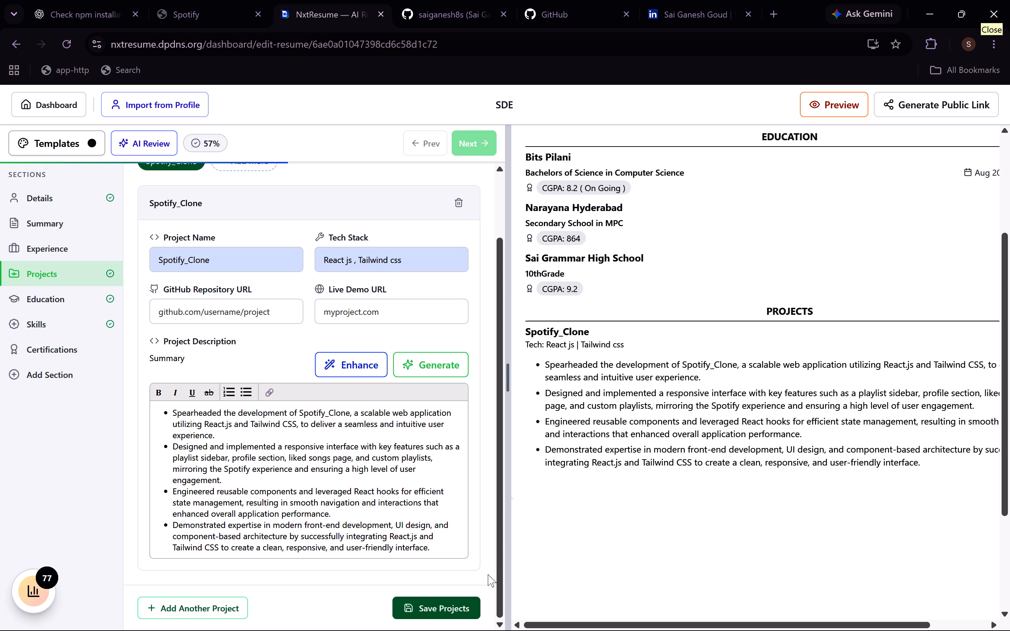
{"action": "left_click", "coordinate": [446, 609]}
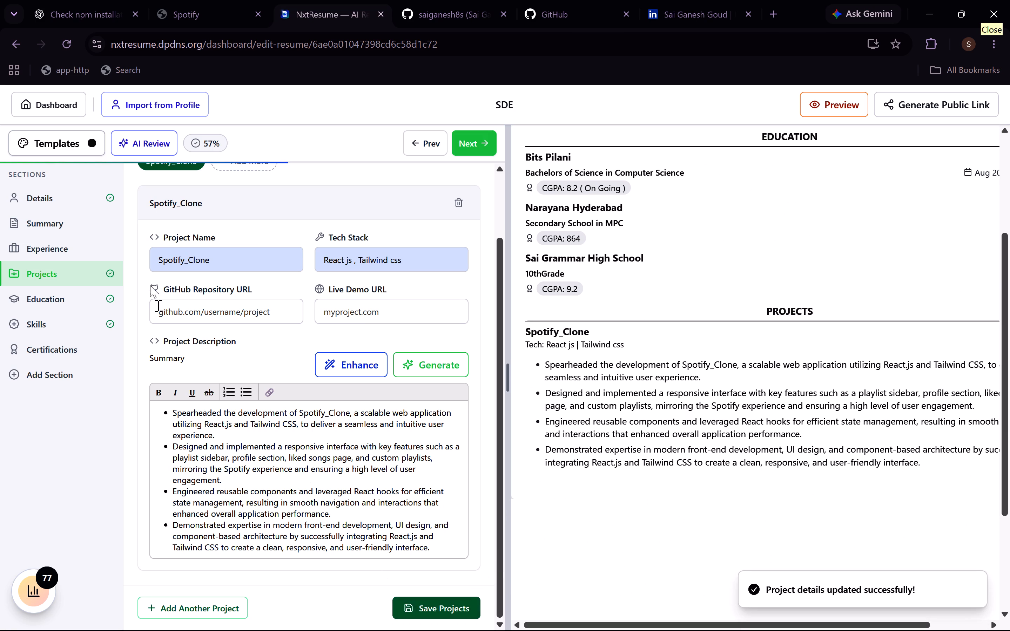
Fill the Professional Summary with the clipboard-history text beginning "Computer Science student at NIAT and software developer" and save it.
{"action": "left_click", "coordinate": [67, 217]}
{"action": "left_click", "coordinate": [264, 275]}
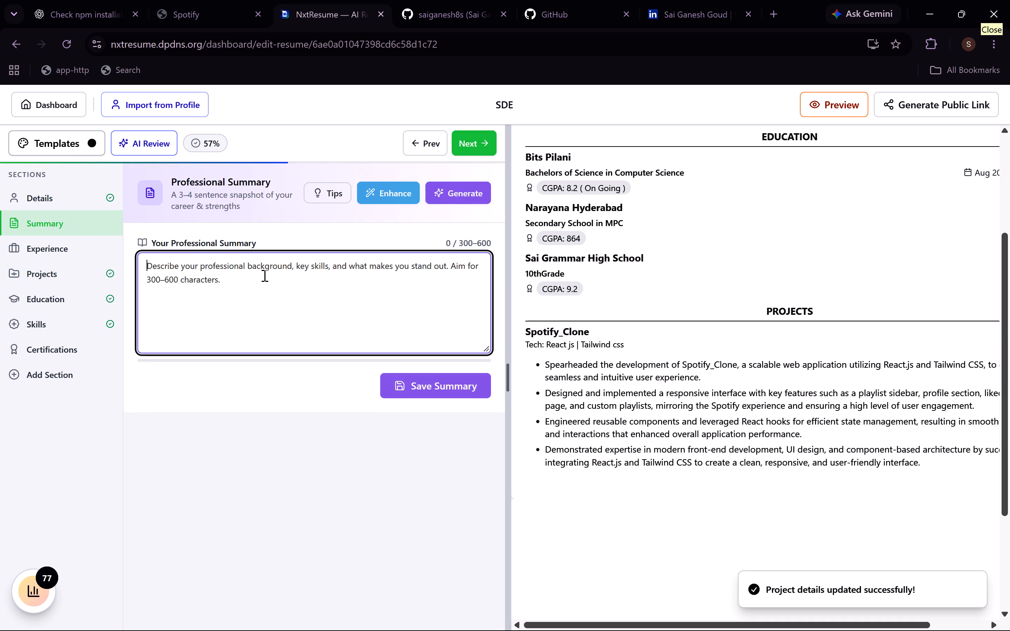
{"action": "key", "text": "super+v"}
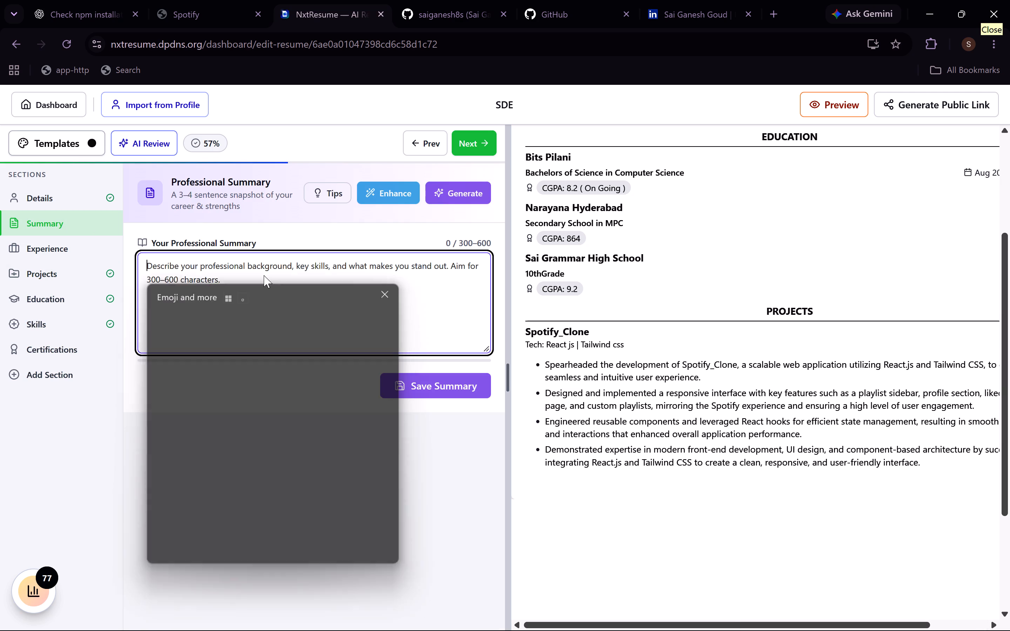
{"action": "scroll", "coordinate": [267, 434], "scroll_direction": "down", "scroll_amount": 3}
{"action": "scroll", "coordinate": [267, 434], "scroll_direction": "up", "scroll_amount": 1}
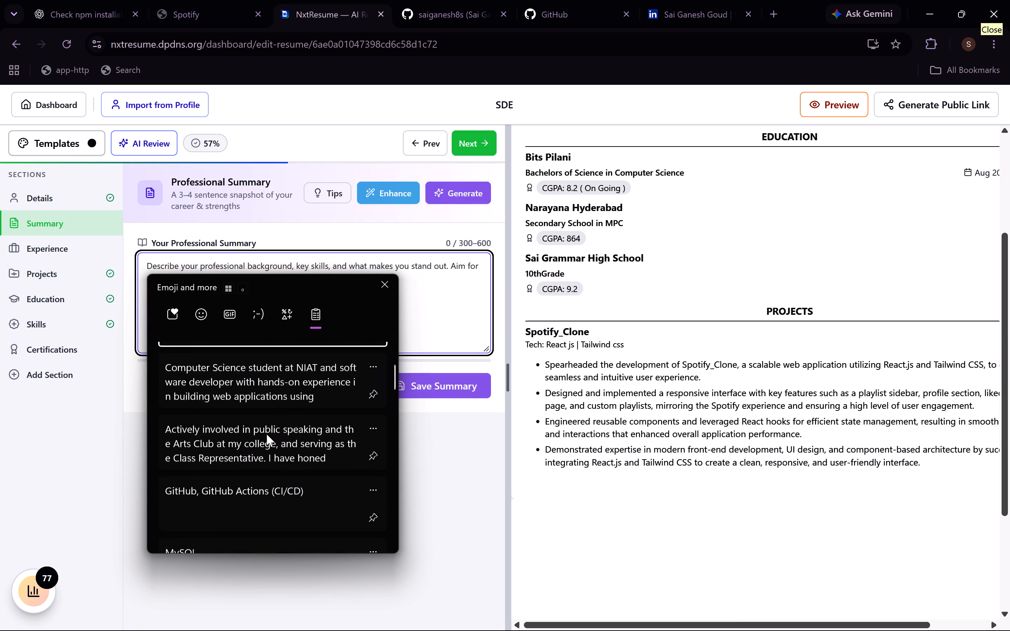
{"action": "scroll", "coordinate": [267, 434], "scroll_direction": "up", "scroll_amount": 1}
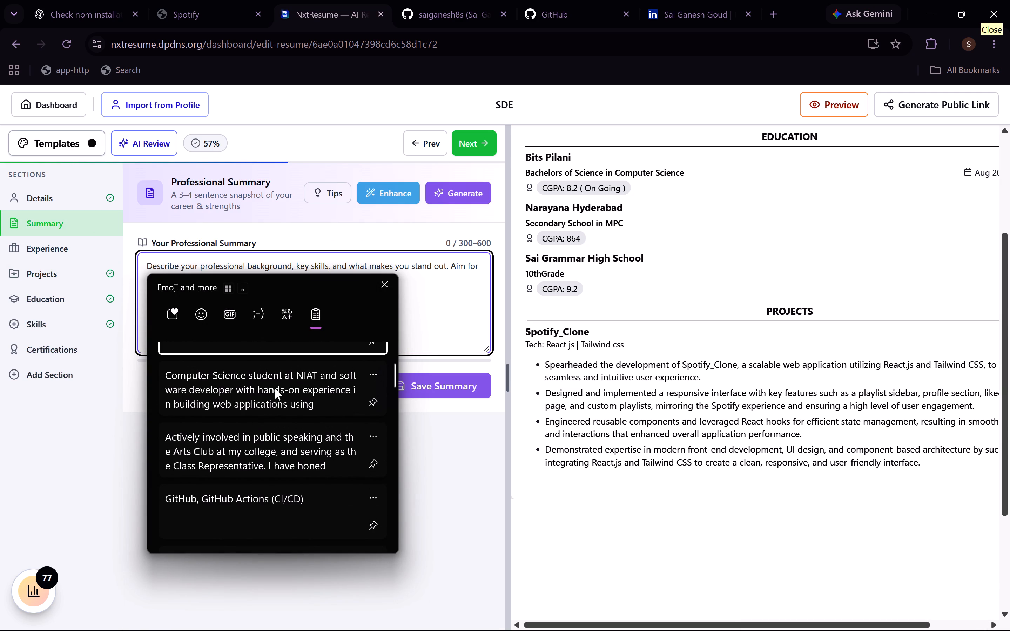
{"action": "left_click", "coordinate": [275, 388]}
{"action": "key", "text": "ctrl+v"}
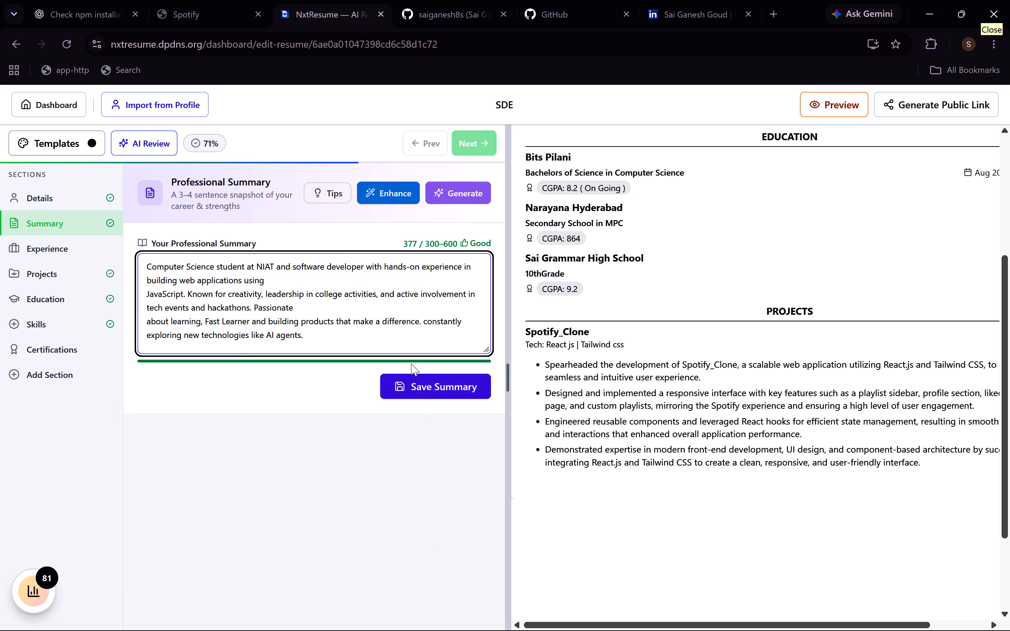
{"action": "left_click", "coordinate": [425, 387]}
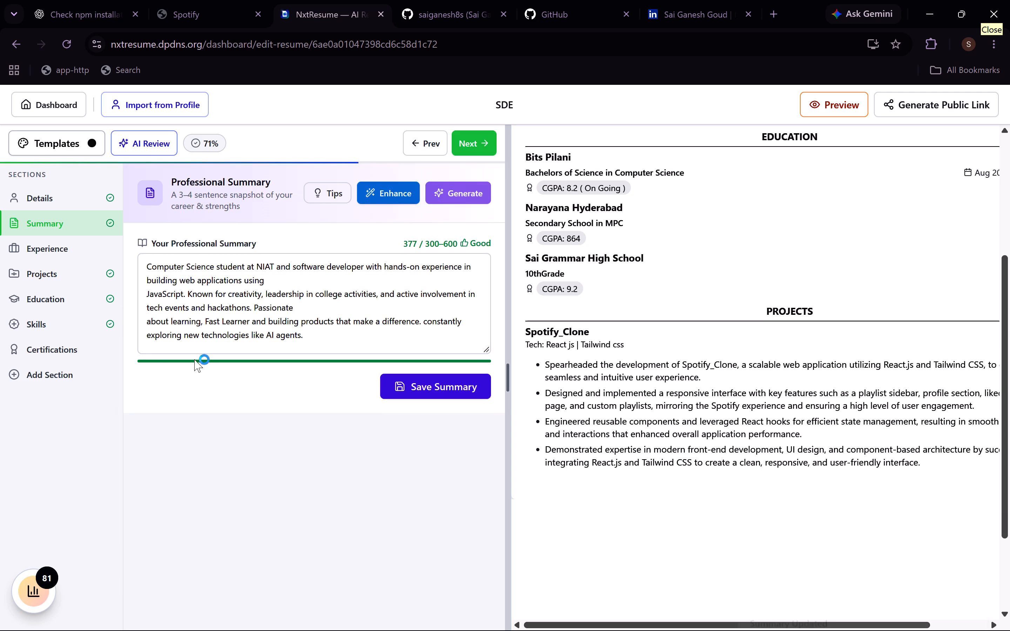
Add a Volunteer Experience section containing the copied text beginning "Actively involved in public speaking and the Arts Club", and save it.
{"action": "left_click", "coordinate": [89, 338]}
{"action": "left_click", "coordinate": [73, 386]}
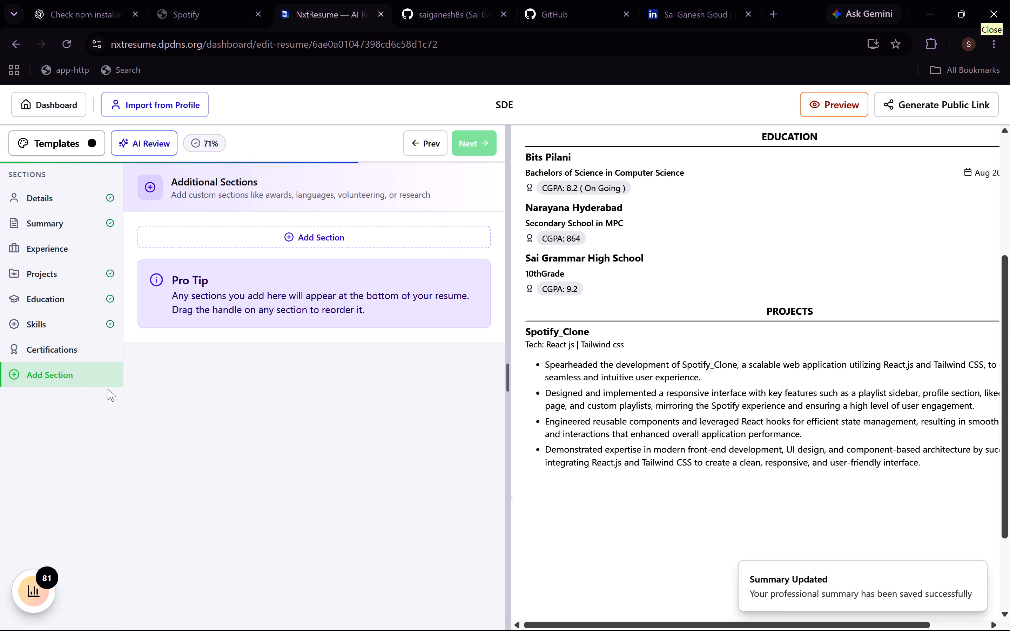
{"action": "left_click", "coordinate": [277, 232]}
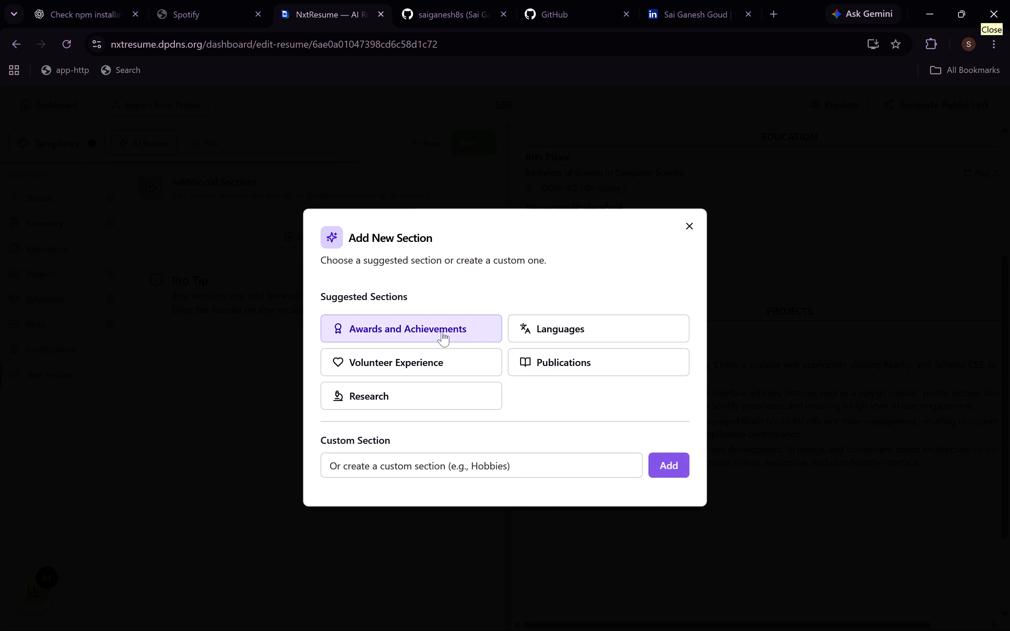
{"action": "left_click", "coordinate": [401, 352]}
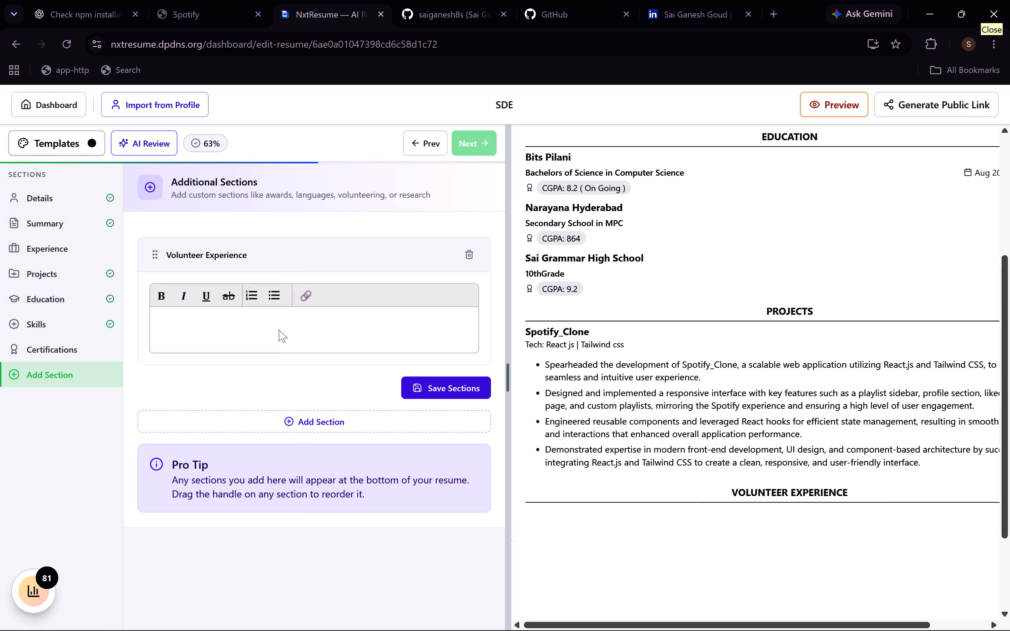
{"action": "left_click", "coordinate": [279, 330]}
{"action": "key", "text": "super+v"}
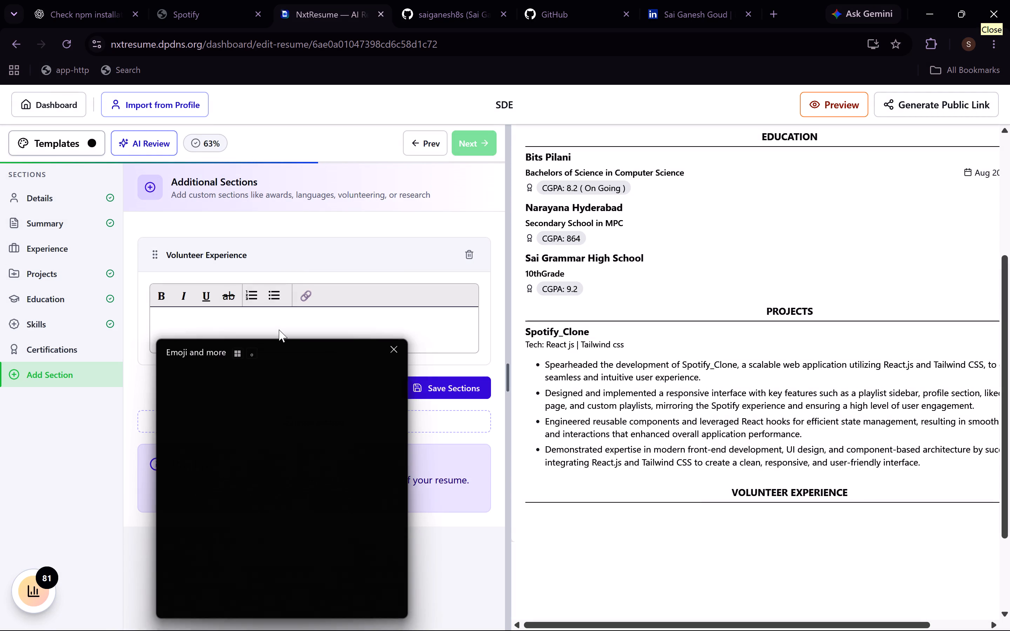
{"action": "scroll", "coordinate": [259, 513], "scroll_direction": "down", "scroll_amount": 2}
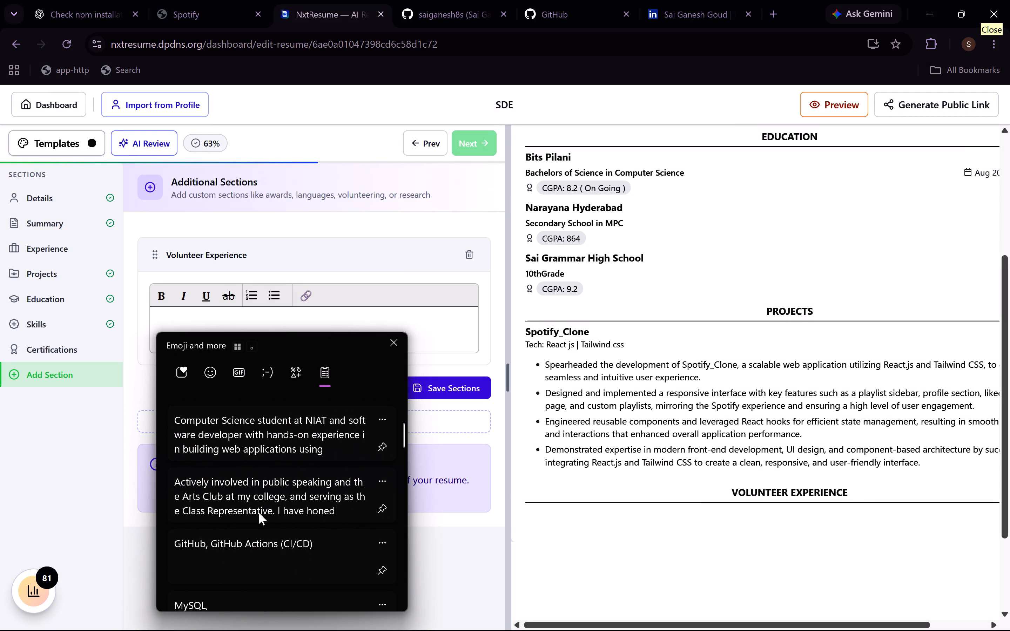
{"action": "left_click", "coordinate": [235, 503]}
{"action": "key", "text": "ctrl+v"}
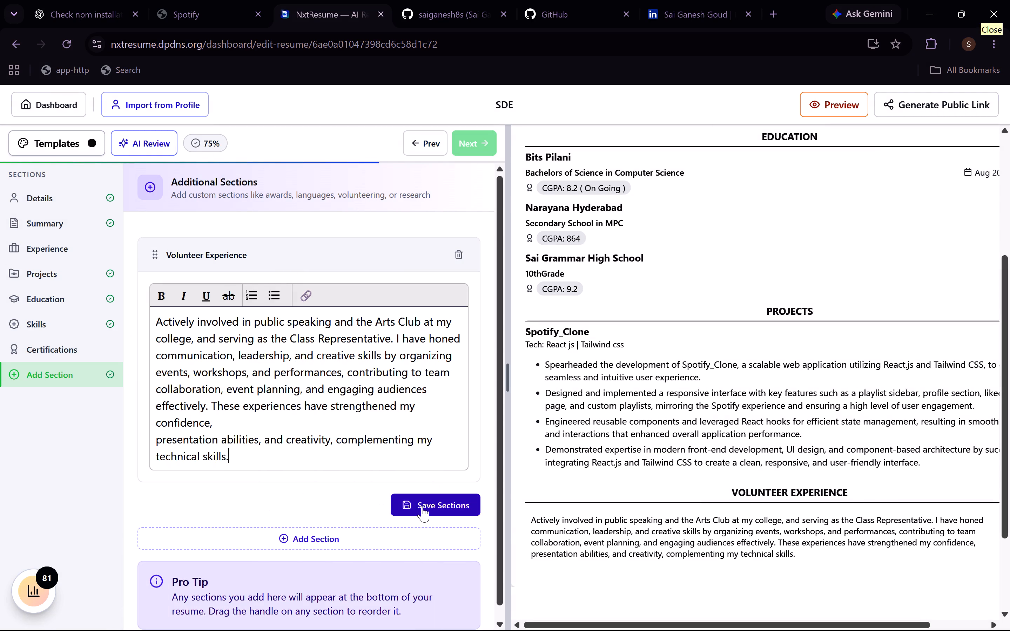
{"action": "left_click", "coordinate": [422, 507]}
{"action": "scroll", "coordinate": [760, 442], "scroll_direction": "down", "scroll_amount": 4}
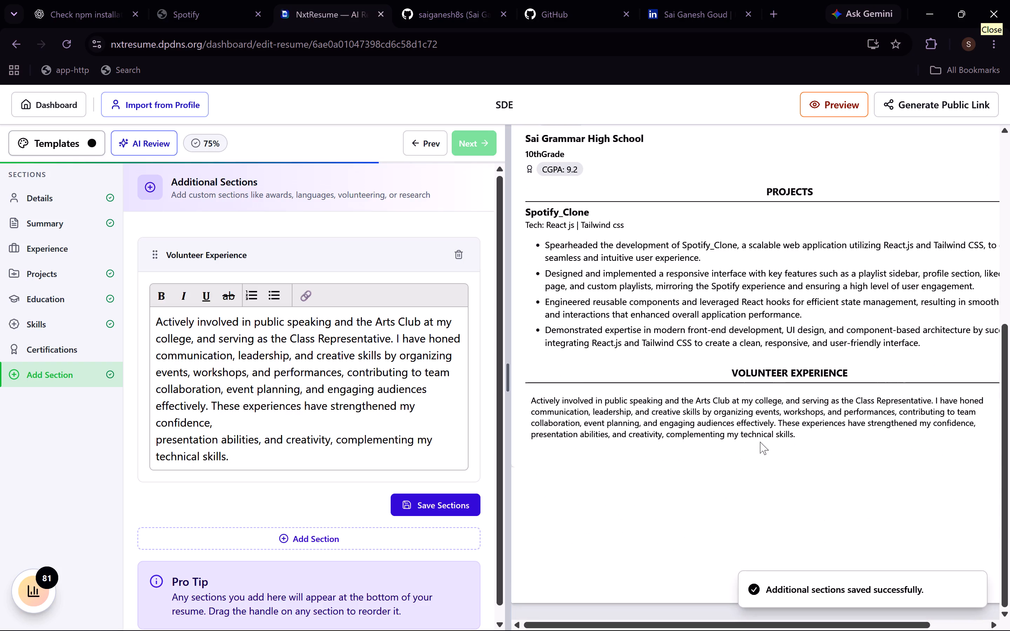
{"action": "scroll", "coordinate": [760, 442], "scroll_direction": "up", "scroll_amount": 6}
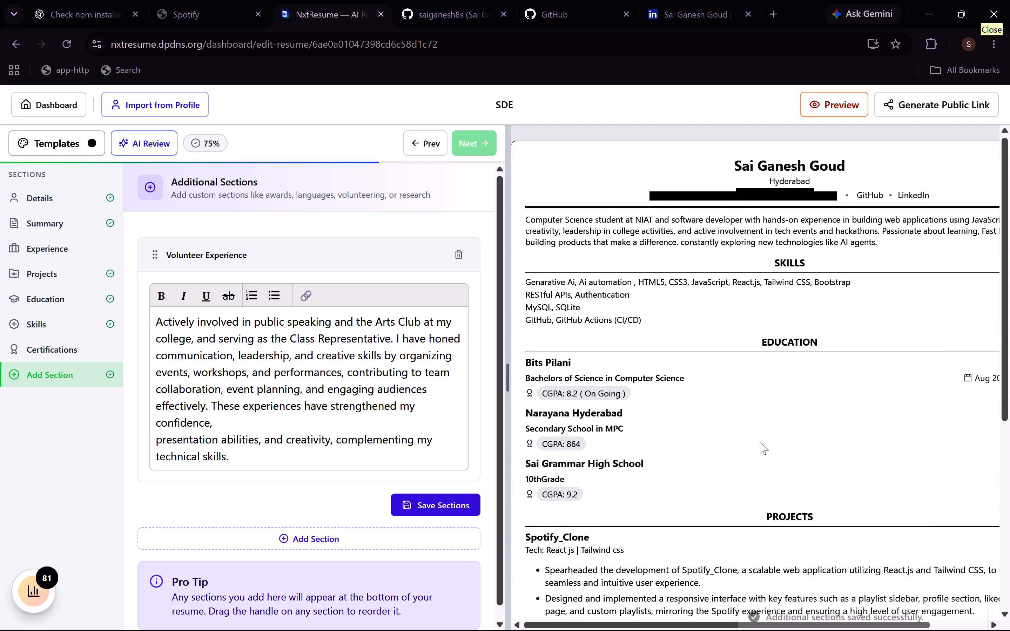
{"action": "scroll", "coordinate": [760, 442], "scroll_direction": "down", "scroll_amount": 6}
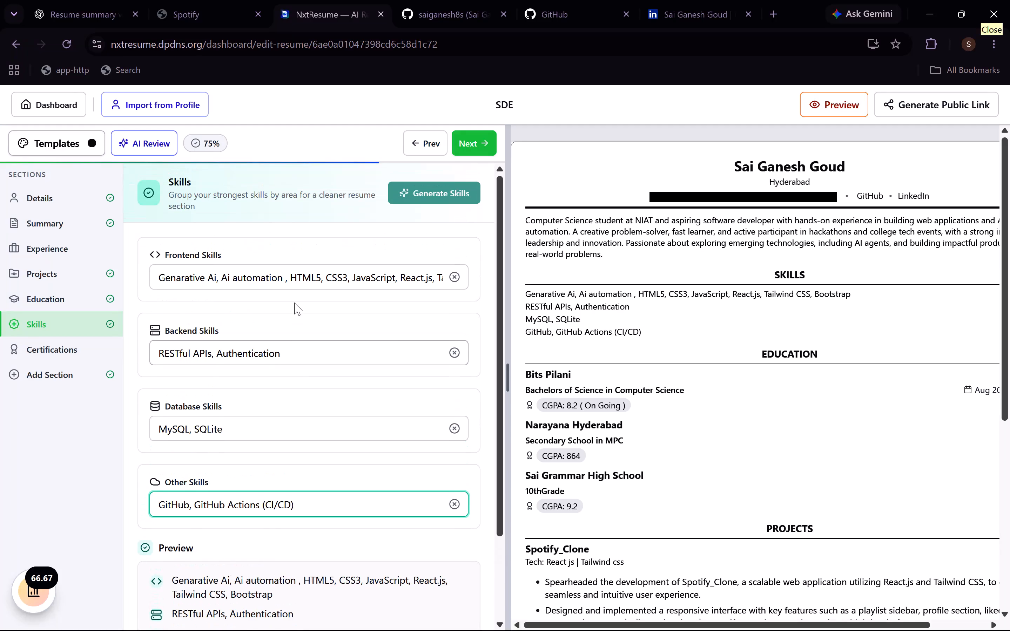
{"action": "left_click", "coordinate": [37, 586]}
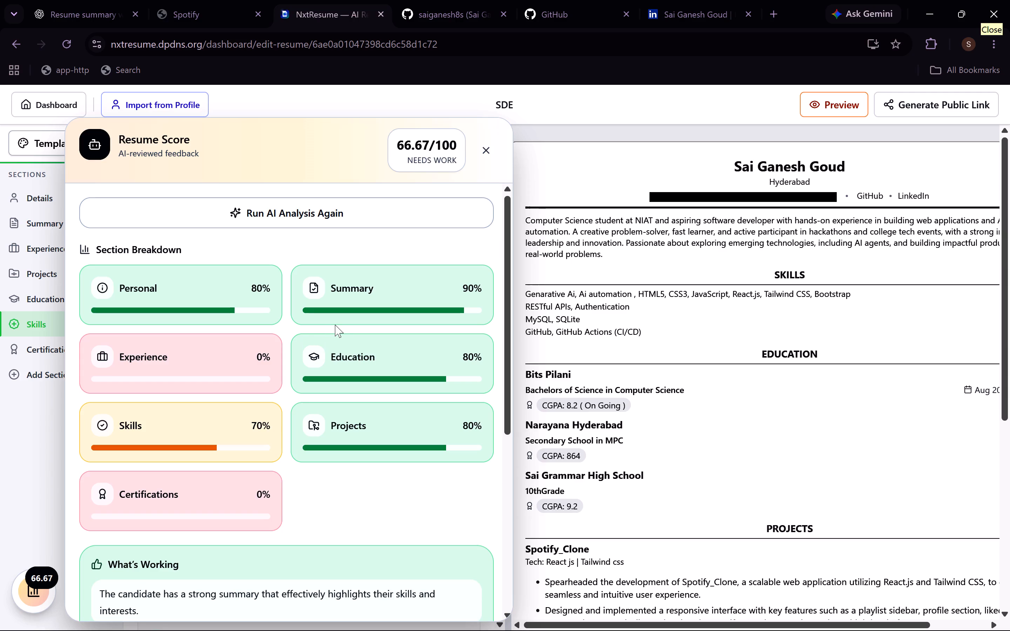
{"action": "scroll", "coordinate": [335, 325], "scroll_direction": "right", "scroll_amount": 1}
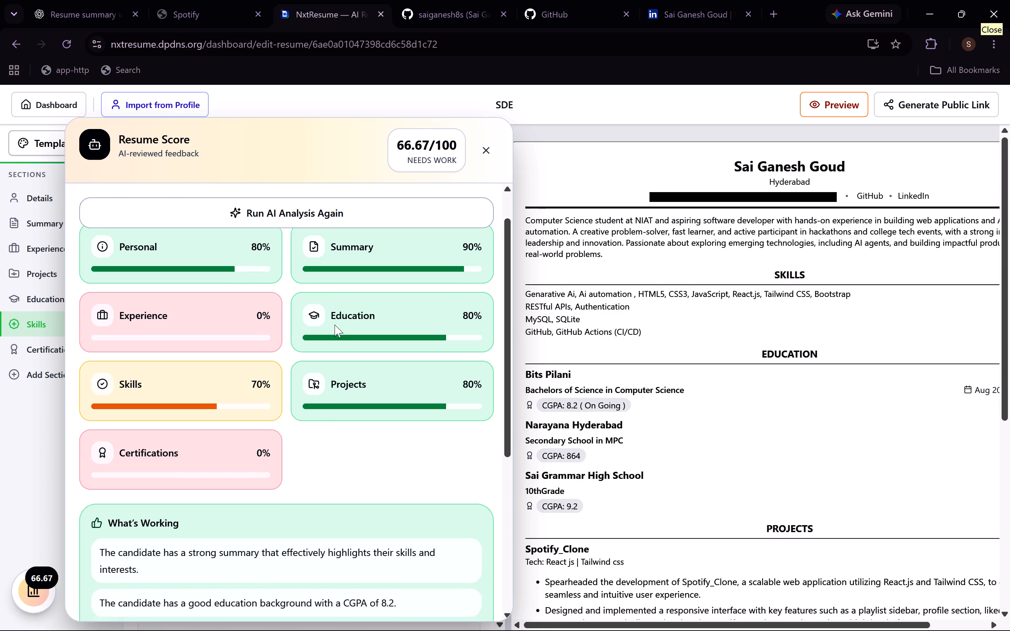
{"action": "scroll", "coordinate": [335, 325], "scroll_direction": "right", "scroll_amount": 1}
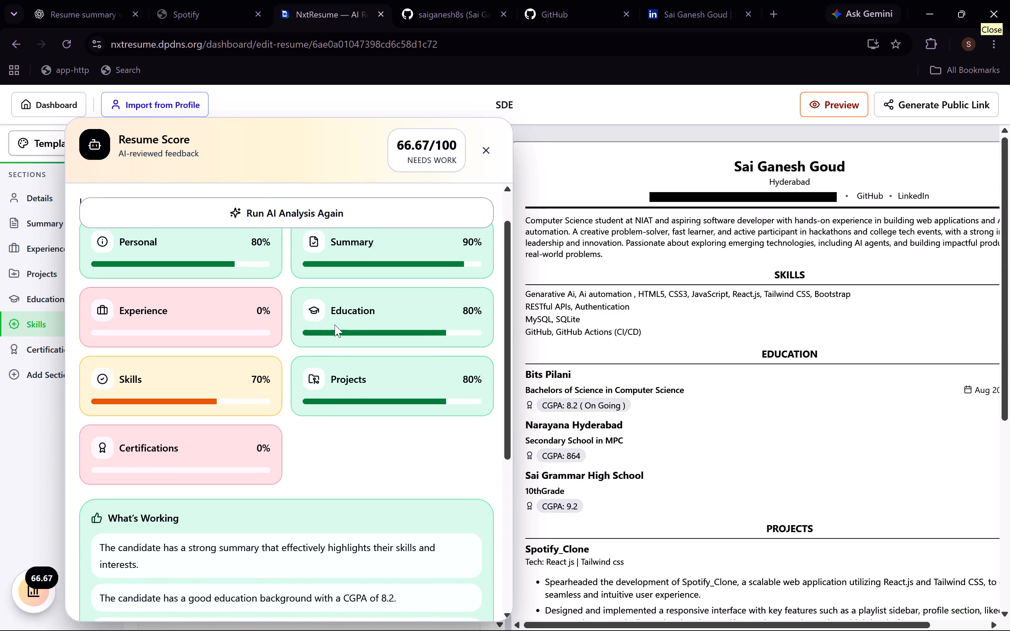
{"action": "scroll", "coordinate": [335, 325], "scroll_direction": "right", "scroll_amount": 1}
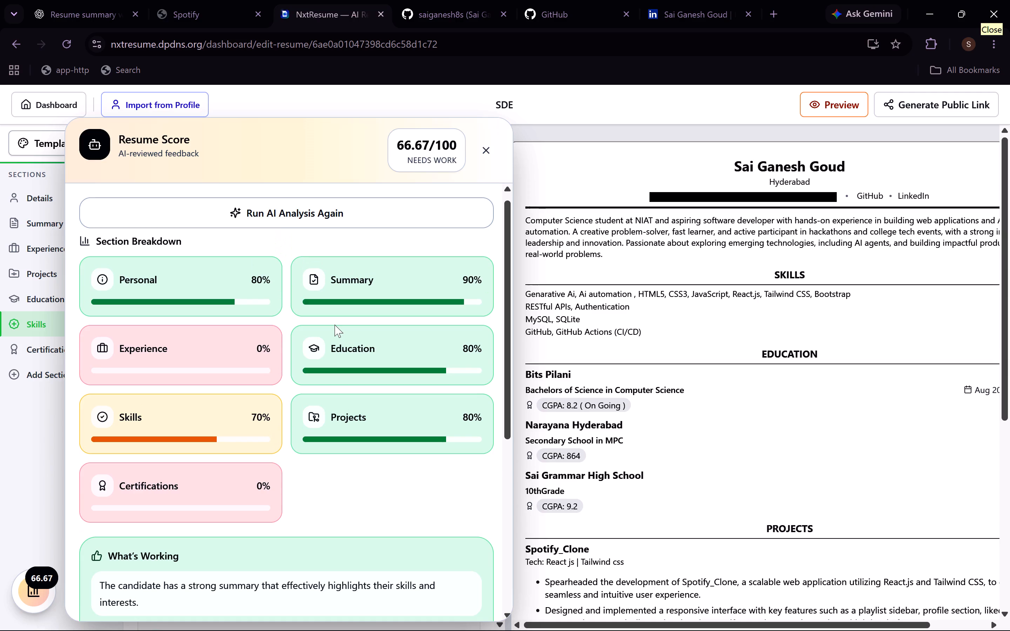
{"action": "left_click", "coordinate": [486, 152]}
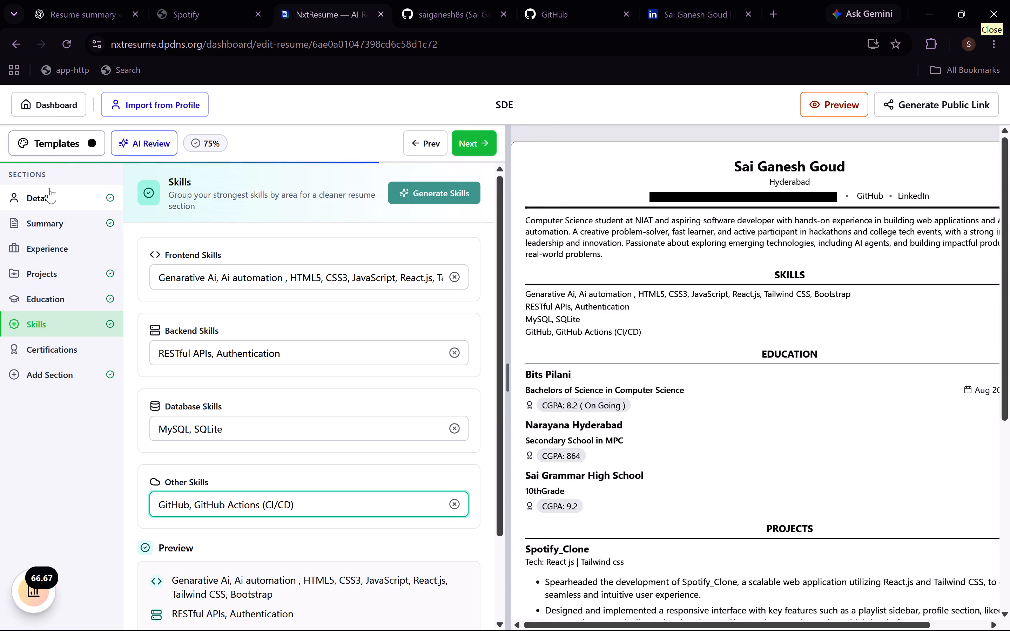
Look through the resume's sections from Details to Additional Sections, checking the entries in Projects, Education, Skills and Volunteer Experience.
{"action": "left_click", "coordinate": [49, 188]}
{"action": "scroll", "coordinate": [252, 396], "scroll_direction": "down", "scroll_amount": 2}
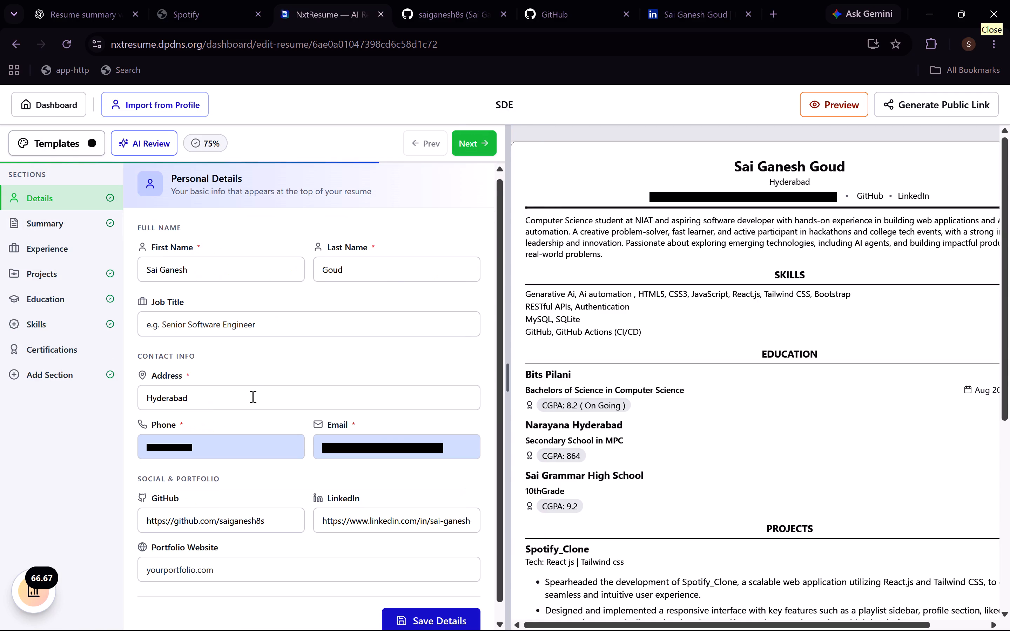
{"action": "scroll", "coordinate": [252, 396], "scroll_direction": "down", "scroll_amount": 2}
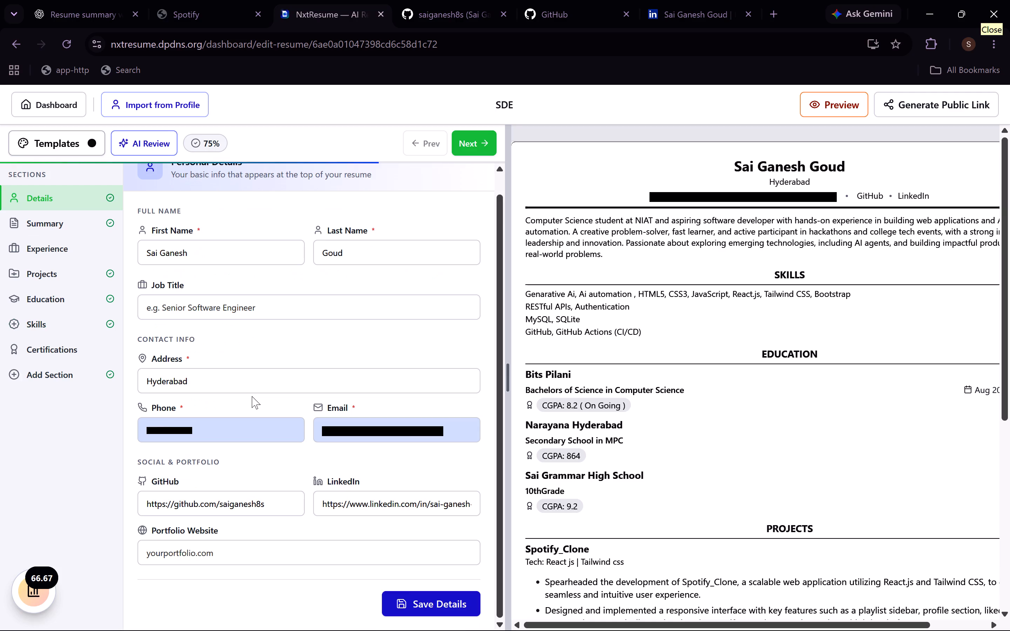
{"action": "left_click", "coordinate": [59, 227]}
{"action": "left_click", "coordinate": [54, 259]}
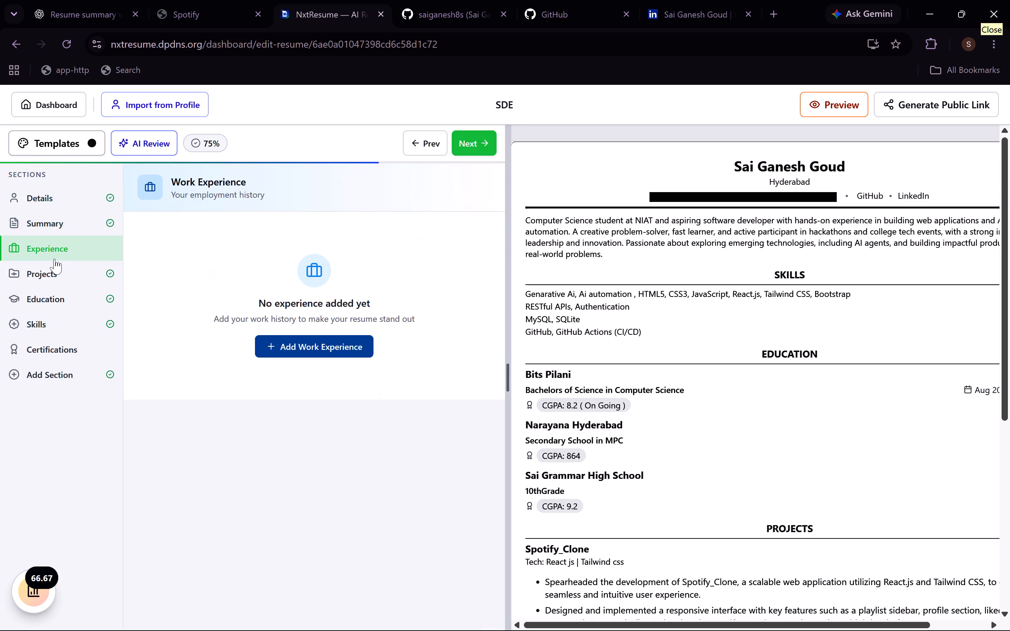
{"action": "left_click", "coordinate": [50, 276]}
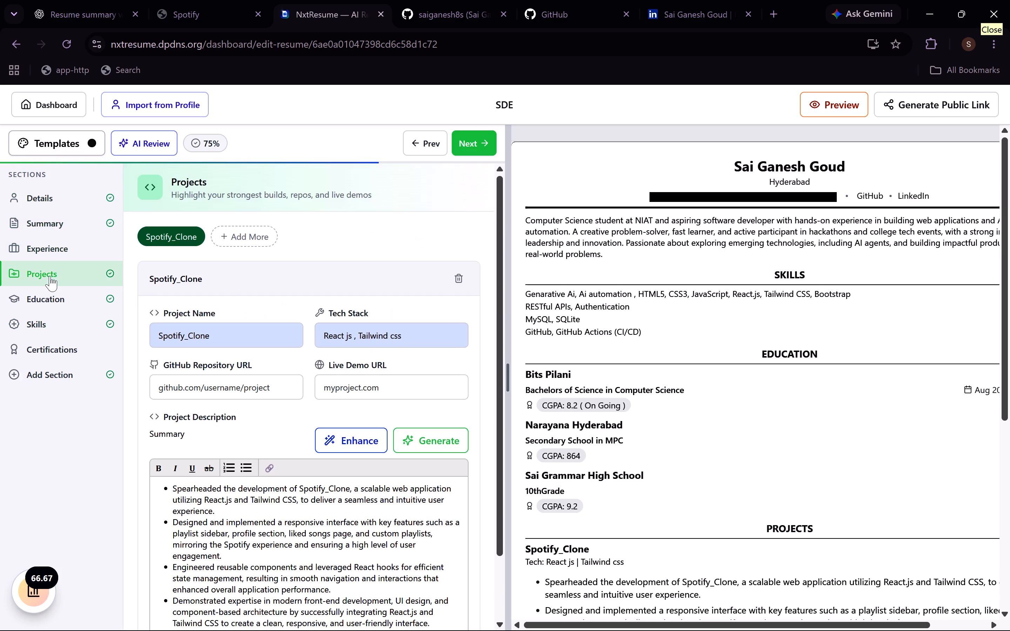
{"action": "scroll", "coordinate": [238, 426], "scroll_direction": "down", "scroll_amount": 4}
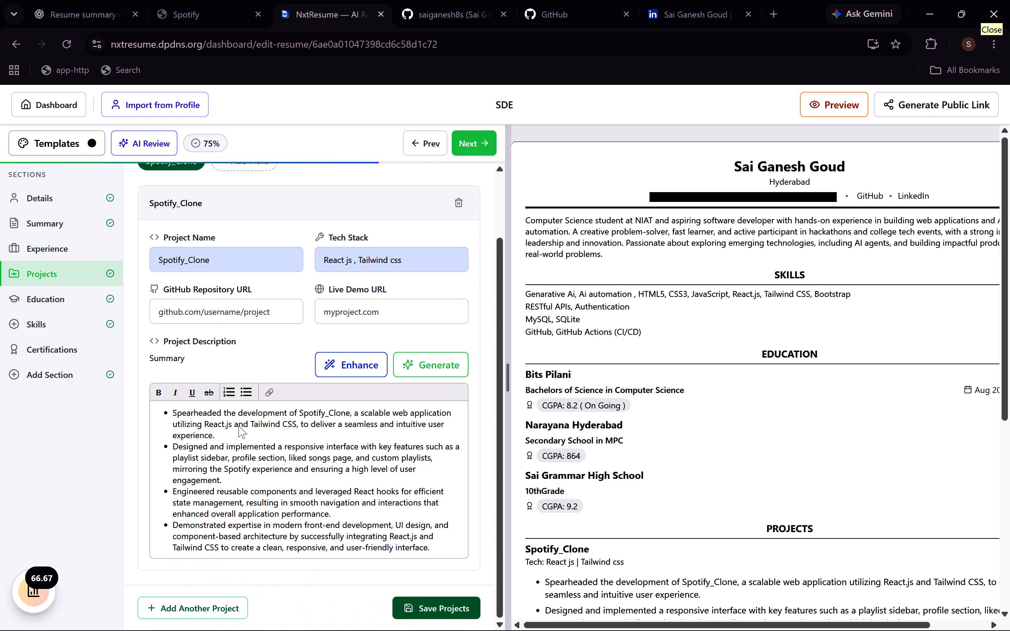
{"action": "left_click", "coordinate": [53, 306]}
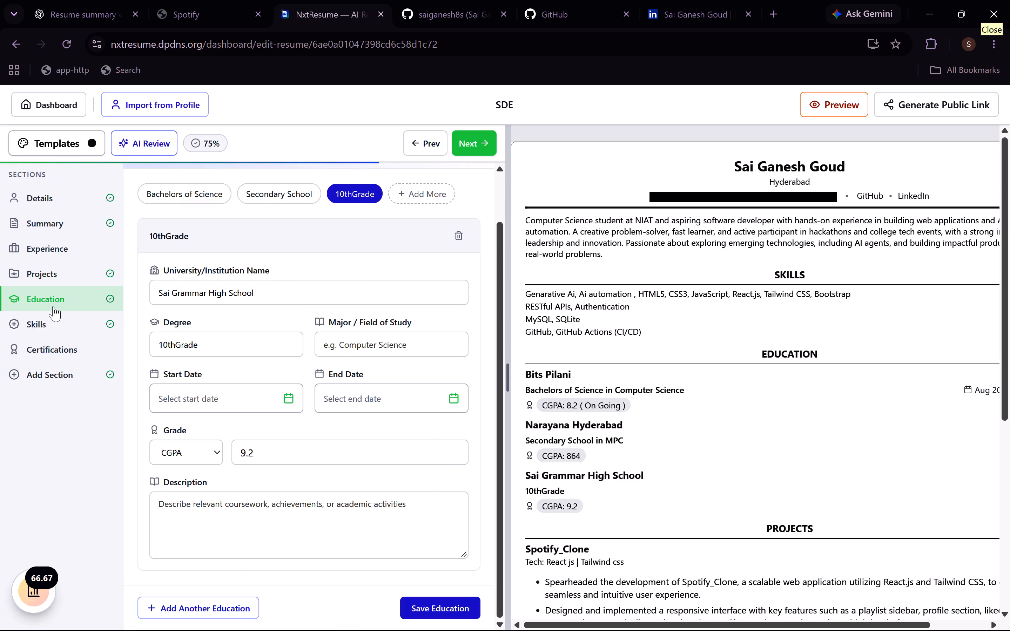
{"action": "left_click", "coordinate": [46, 323]}
{"action": "scroll", "coordinate": [227, 405], "scroll_direction": "down", "scroll_amount": 3}
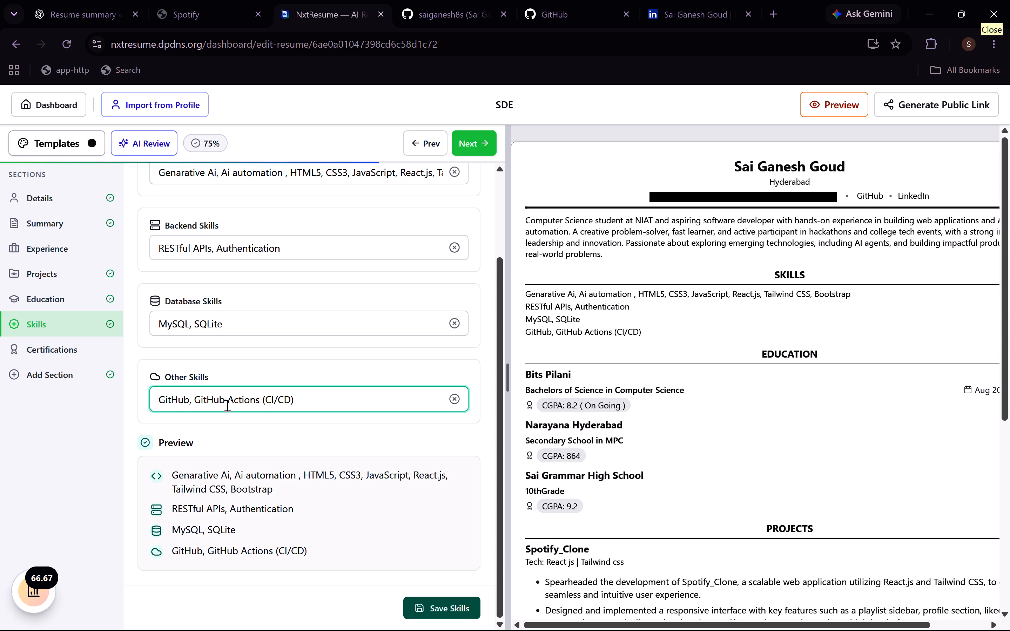
{"action": "left_click", "coordinate": [81, 369]}
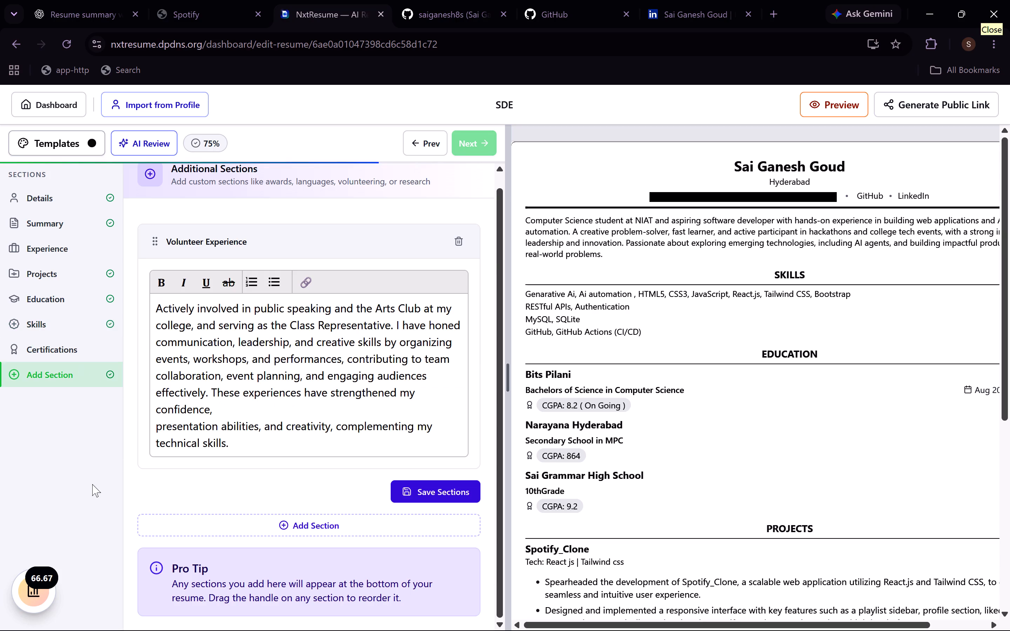
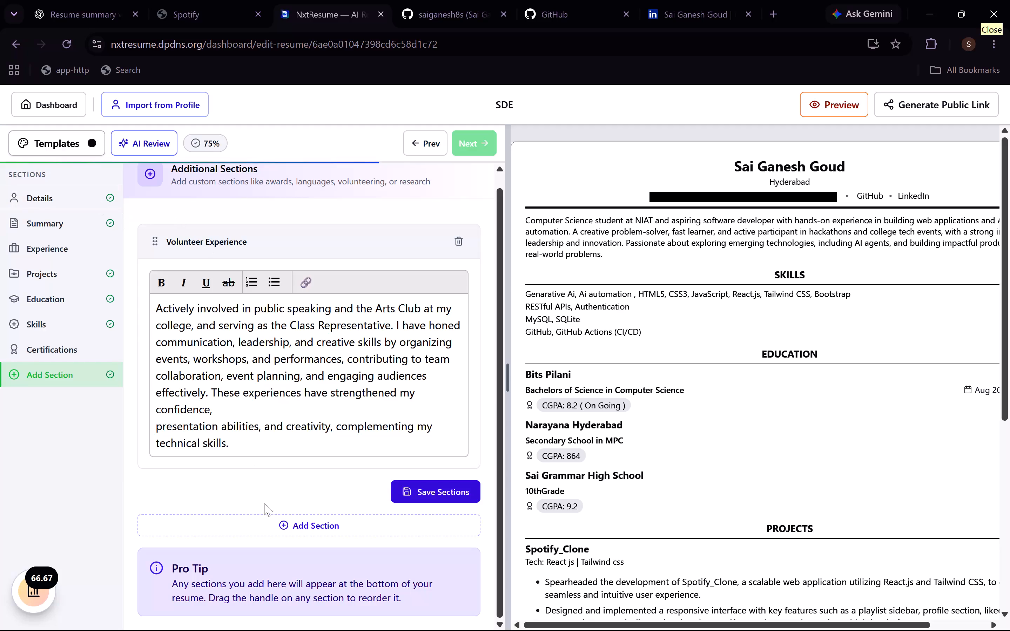
Review the Professional Summary section and read through the resume preview from the summary down to Volunteer Experience.
{"action": "scroll", "coordinate": [258, 451], "scroll_direction": "down", "scroll_amount": 2}
{"action": "scroll", "coordinate": [258, 451], "scroll_direction": "up", "scroll_amount": 7}
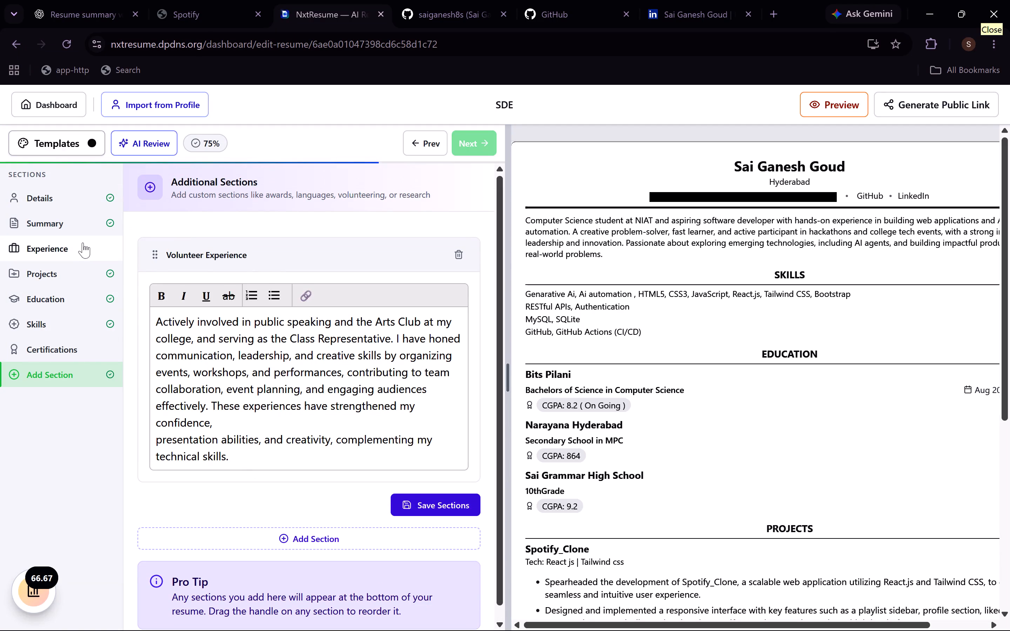
{"action": "left_click", "coordinate": [82, 235]}
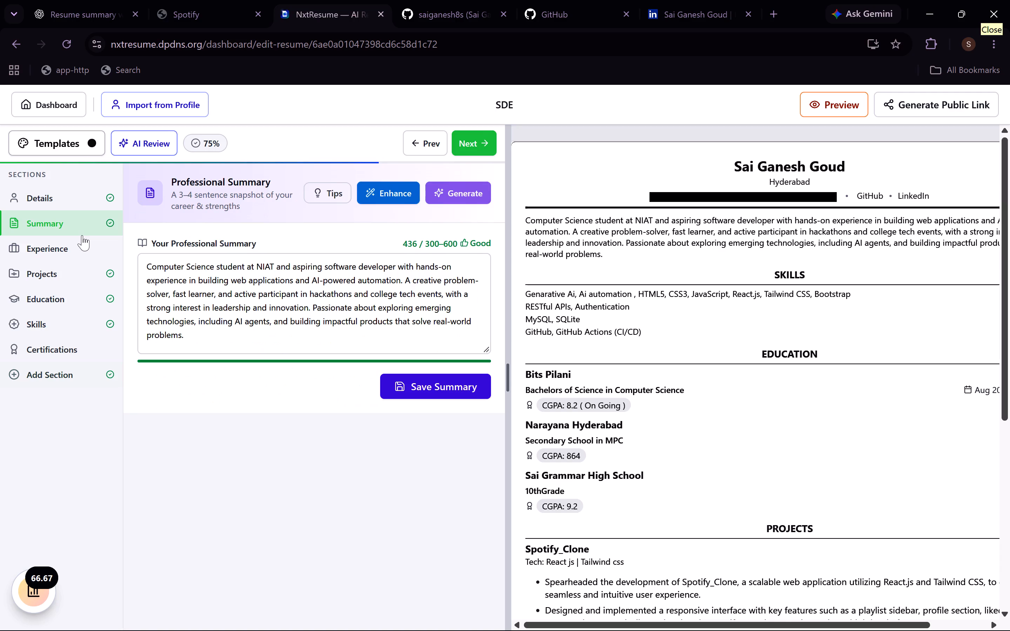
{"action": "scroll", "coordinate": [718, 393], "scroll_direction": "down", "scroll_amount": 5}
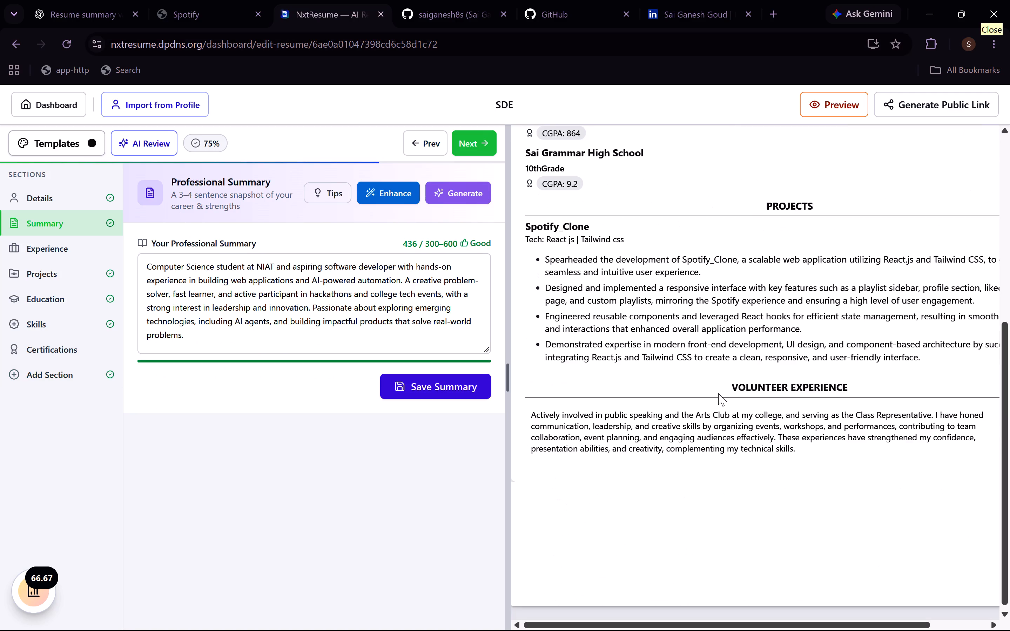
{"action": "scroll", "coordinate": [718, 393], "scroll_direction": "up", "scroll_amount": 6}
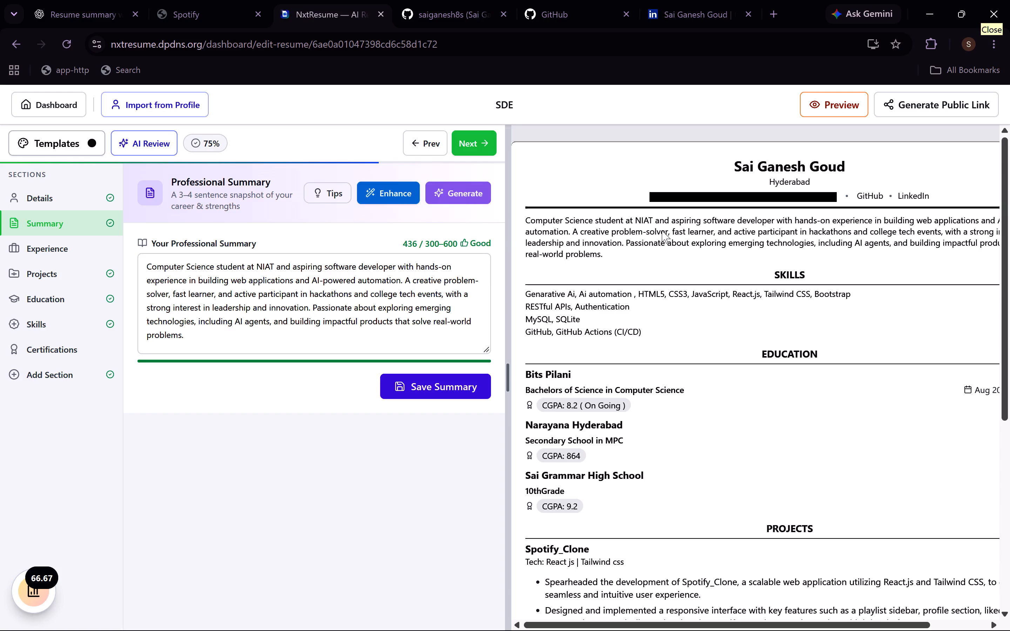
{"action": "left_click", "coordinate": [653, 220]}
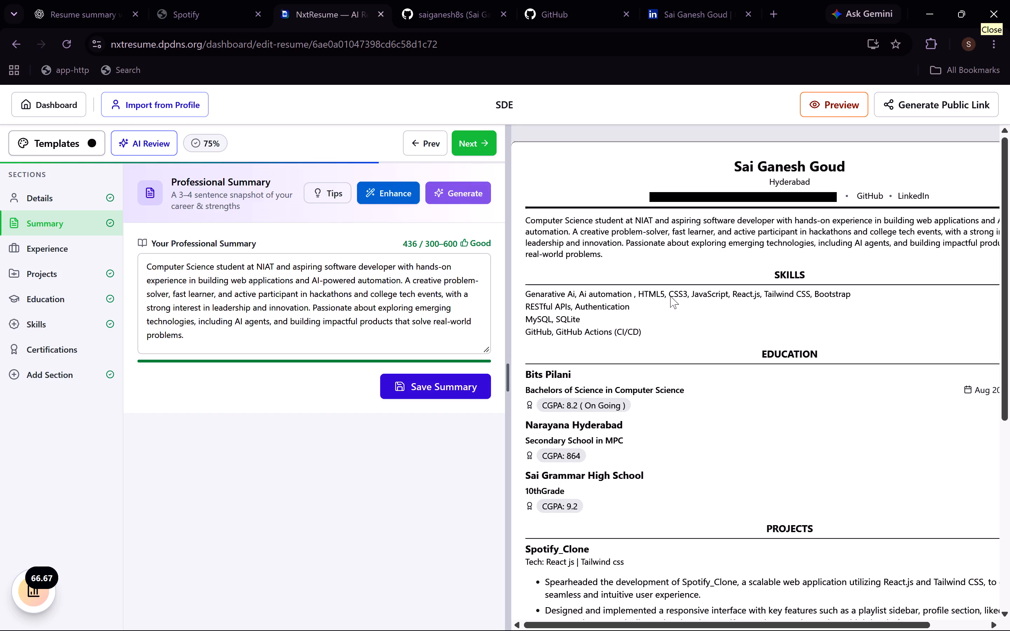
{"action": "scroll", "coordinate": [670, 296], "scroll_direction": "down", "scroll_amount": 7}
{"action": "scroll", "coordinate": [670, 296], "scroll_direction": "up", "scroll_amount": 6}
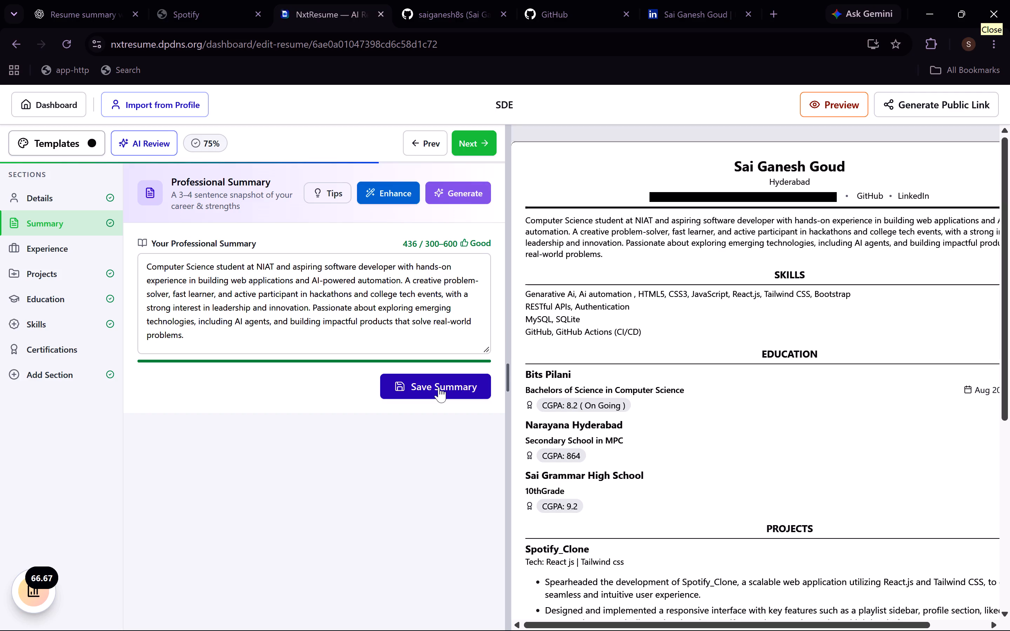
Switch to the reference resume PDF in Adobe Acrobat and look through its Certifications, Projects and Education sections.
{"action": "key", "text": "alt+Tab"}
{"action": "key", "text": "alt+Tab"}
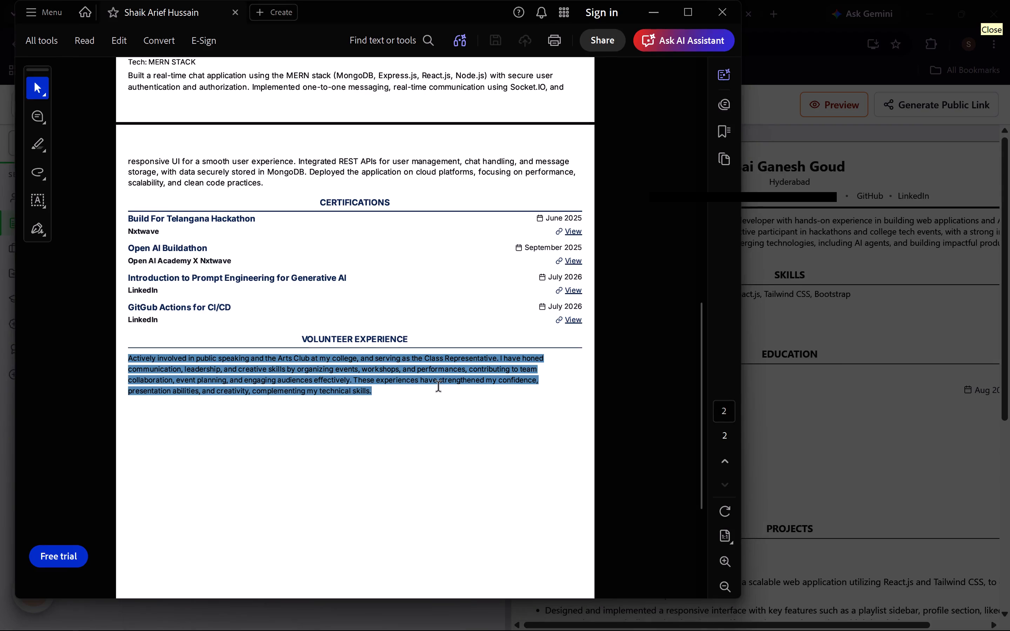
{"action": "left_click", "coordinate": [439, 387]}
{"action": "scroll", "coordinate": [439, 387], "scroll_direction": "up", "scroll_amount": 5}
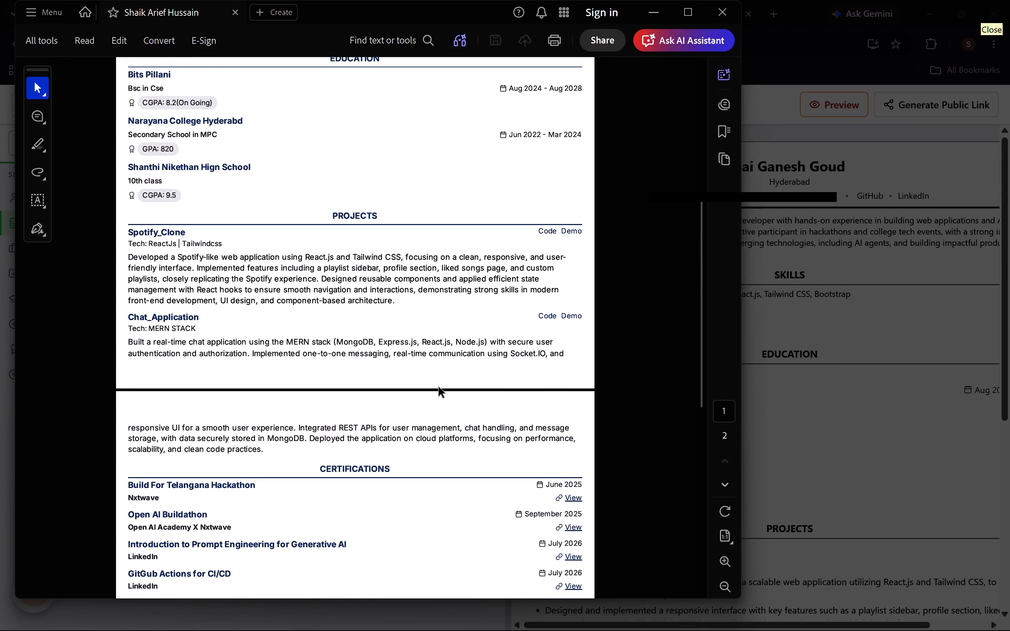
{"action": "scroll", "coordinate": [439, 387], "scroll_direction": "up", "scroll_amount": 1}
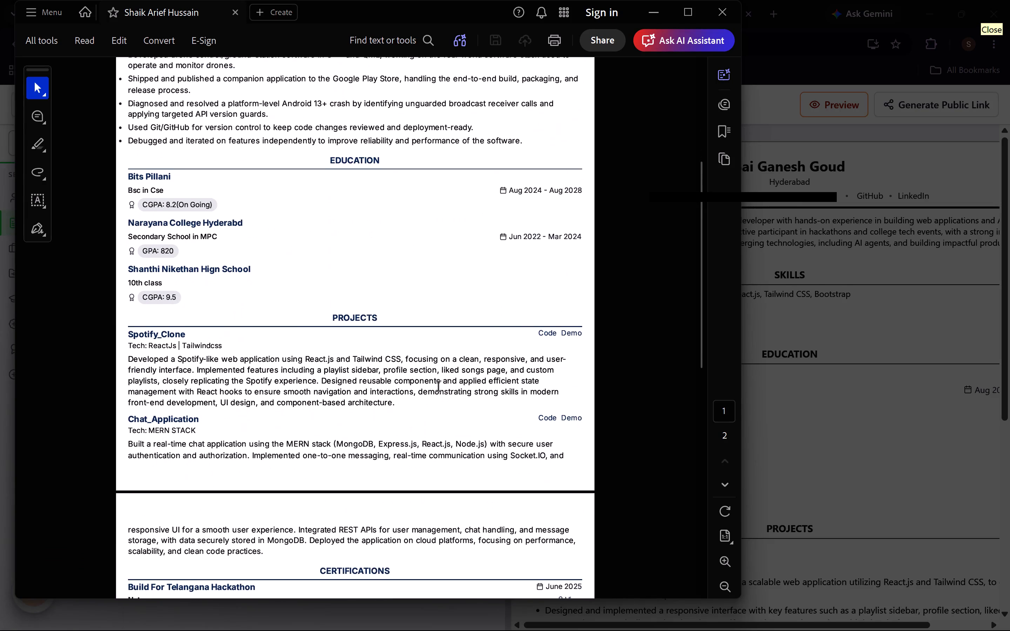